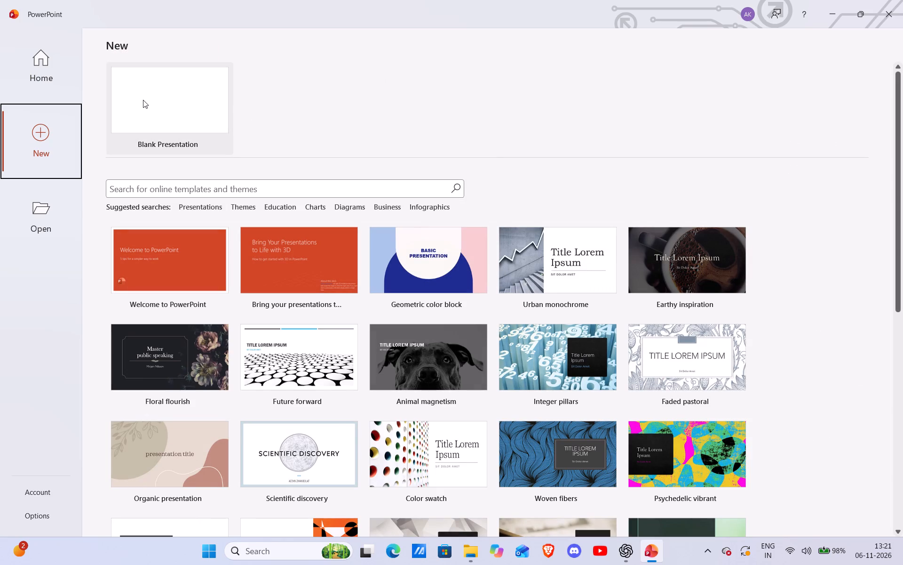
# Create a new blank presentation.
pyautogui.click(142, 100)
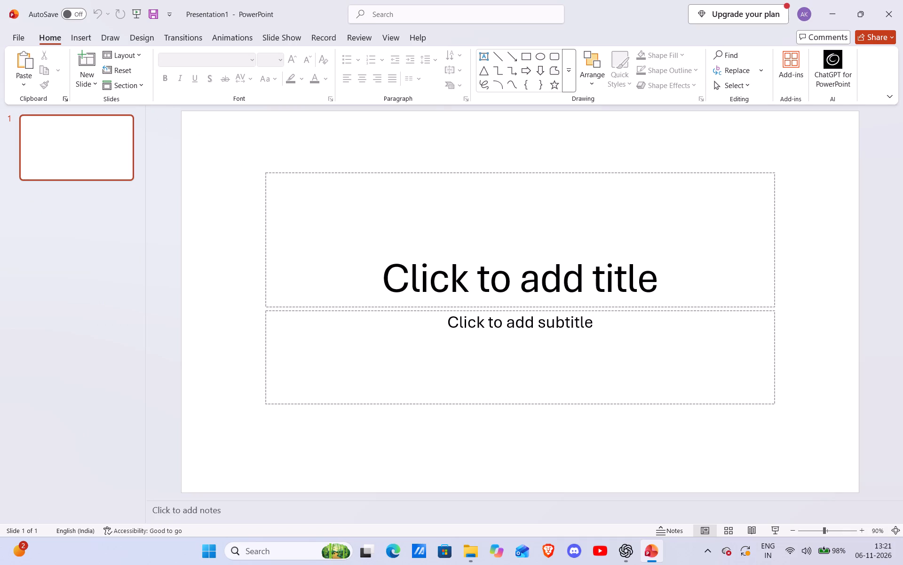
# Delete the empty title placeholder from the first slide.
pyautogui.click(289, 205)
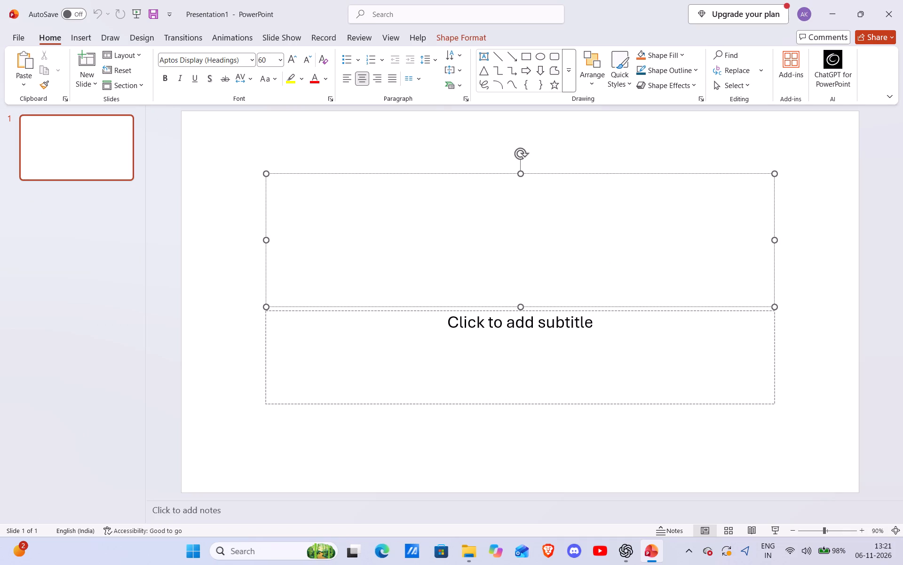
pyautogui.rightClick(446, 178)
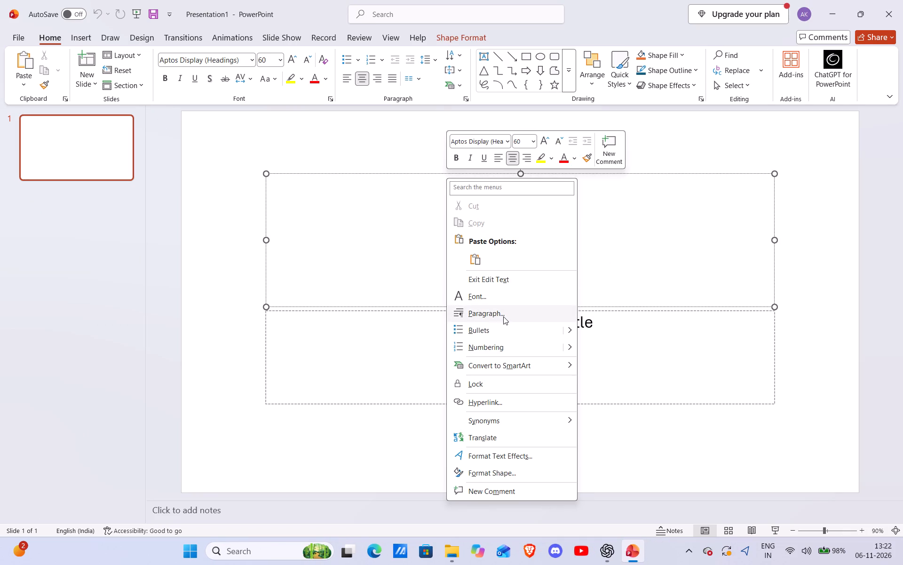
pyautogui.click(656, 235)
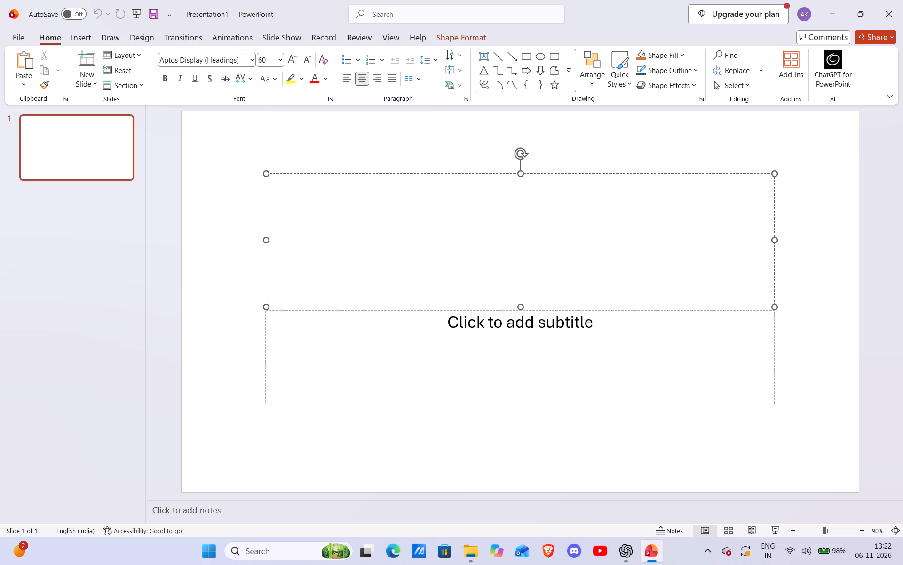
pyautogui.click(629, 227)
pyautogui.press('Delete')
pyautogui.click(488, 169)
pyautogui.click(440, 291)
pyautogui.press('Delete')
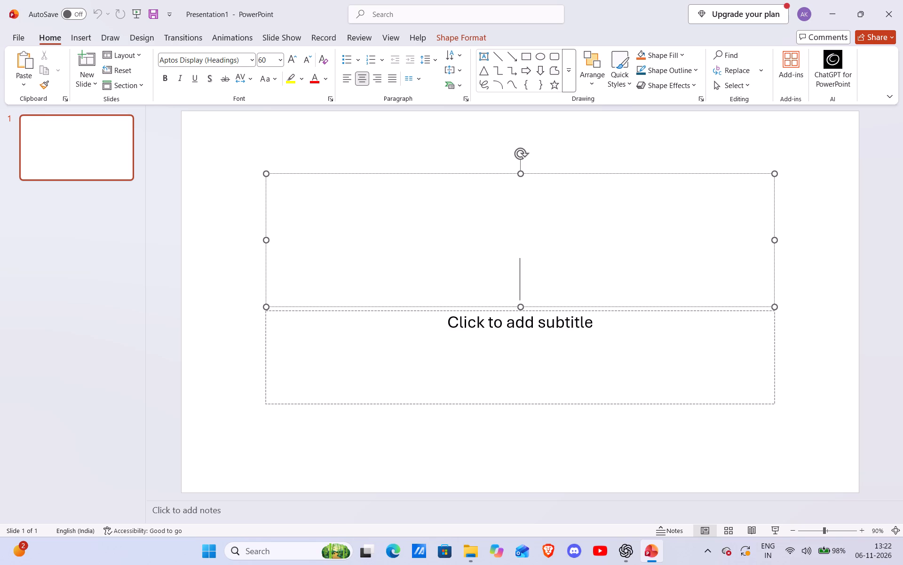
pyautogui.click(442, 329)
pyautogui.press('Delete')
pyautogui.click(447, 303)
pyautogui.click(441, 308)
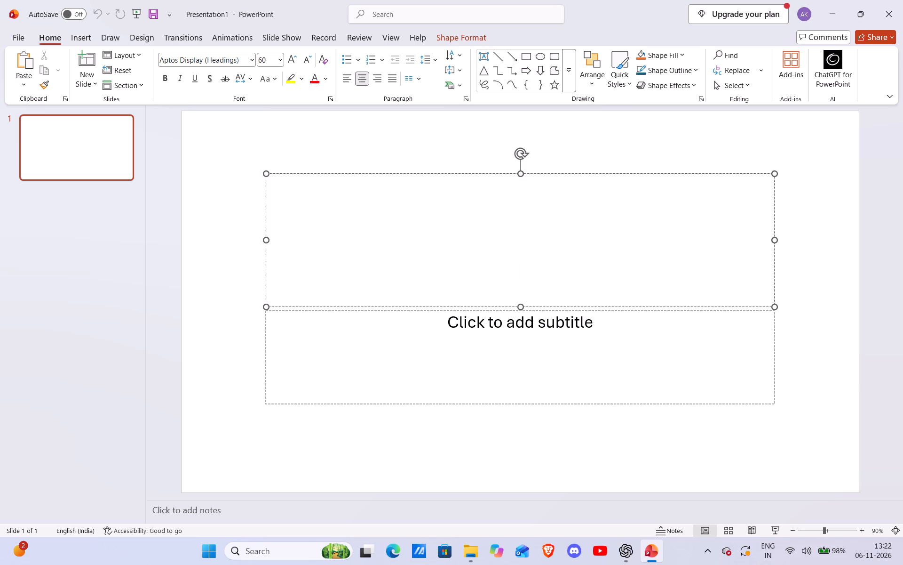
pyautogui.click(441, 308)
pyautogui.moveTo(265, 304); pyautogui.dragTo(280, 300)
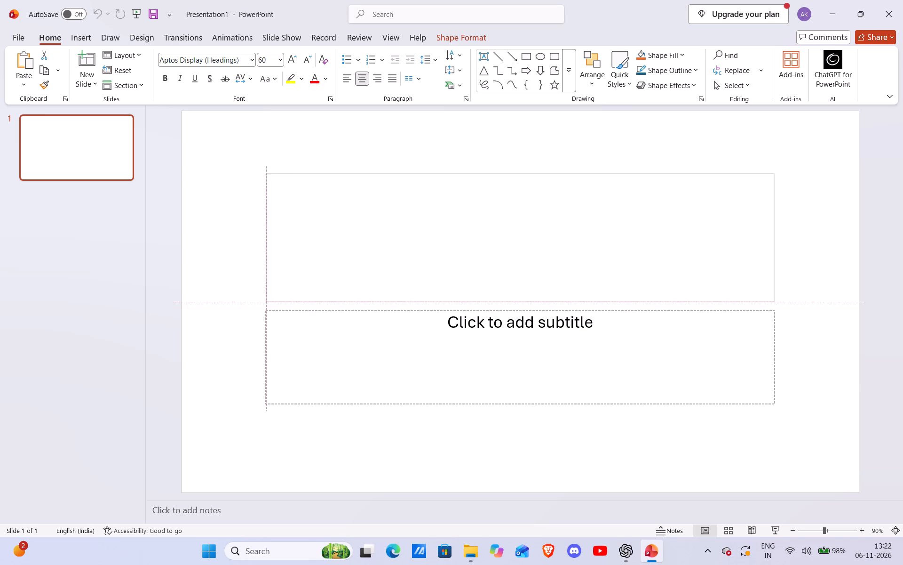
pyautogui.moveTo(280, 300); pyautogui.dragTo(349, 278)
pyautogui.click(349, 265)
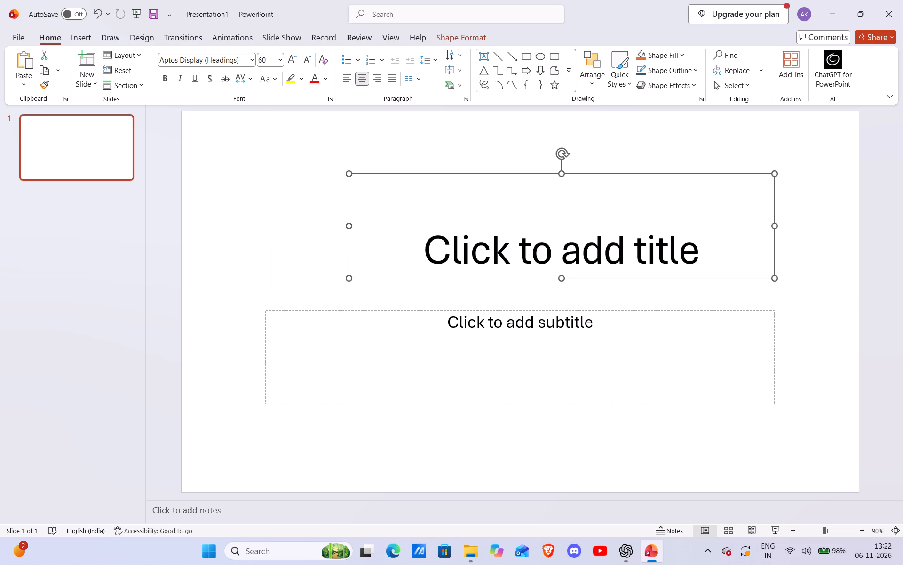
pyautogui.press('Delete')
# Delete the empty subtitle placeholder so that the slide is completely blank.
pyautogui.click(341, 307)
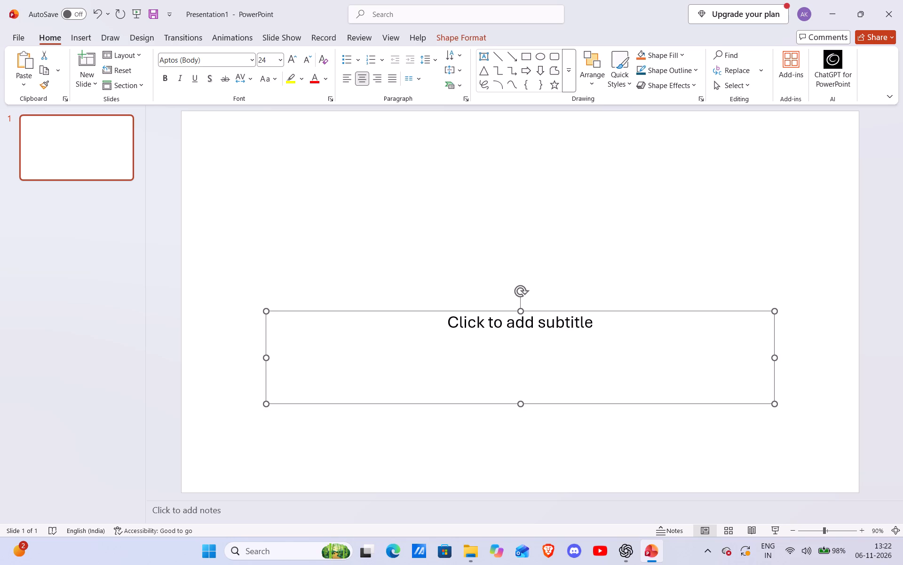
pyautogui.press('Delete')
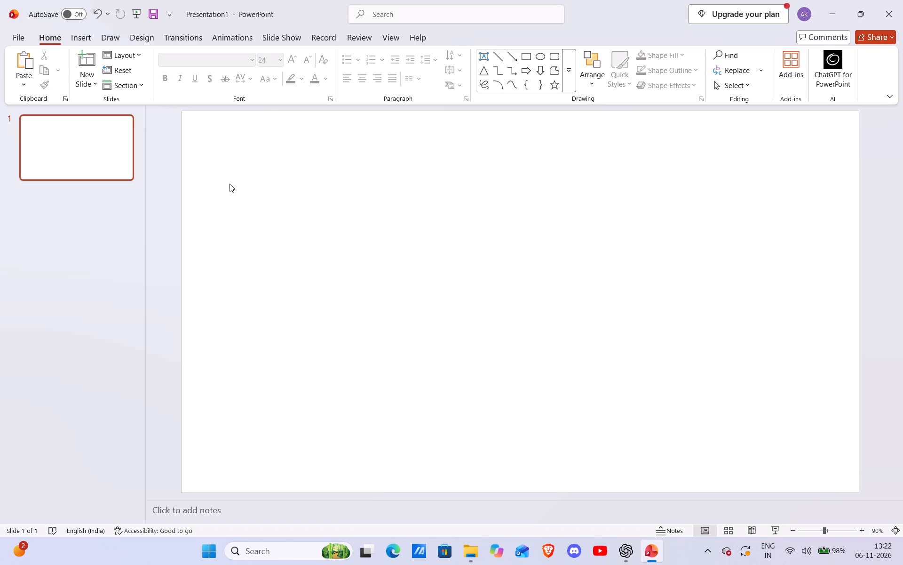
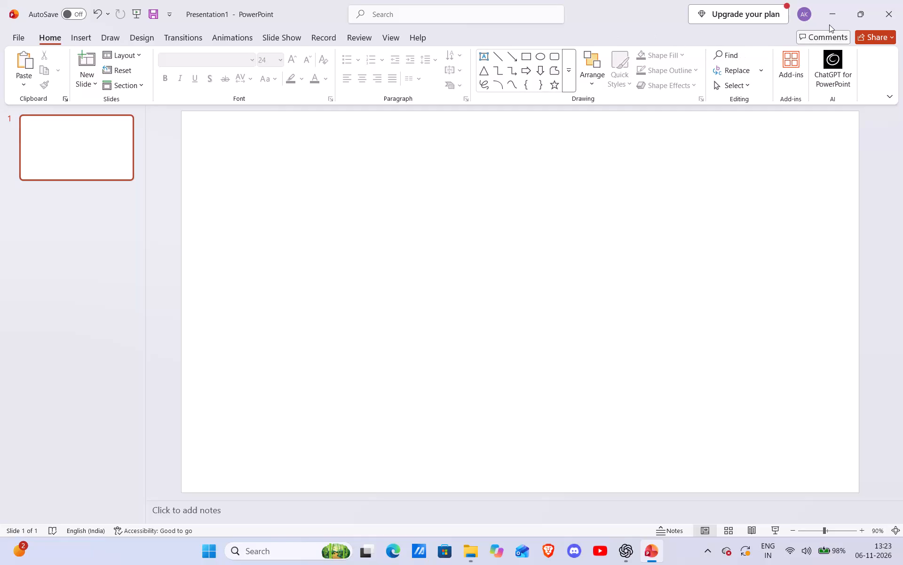
# Open the recent presentation named psp presentation.
pyautogui.click(10, 32)
pyautogui.doubleClick(185, 210)
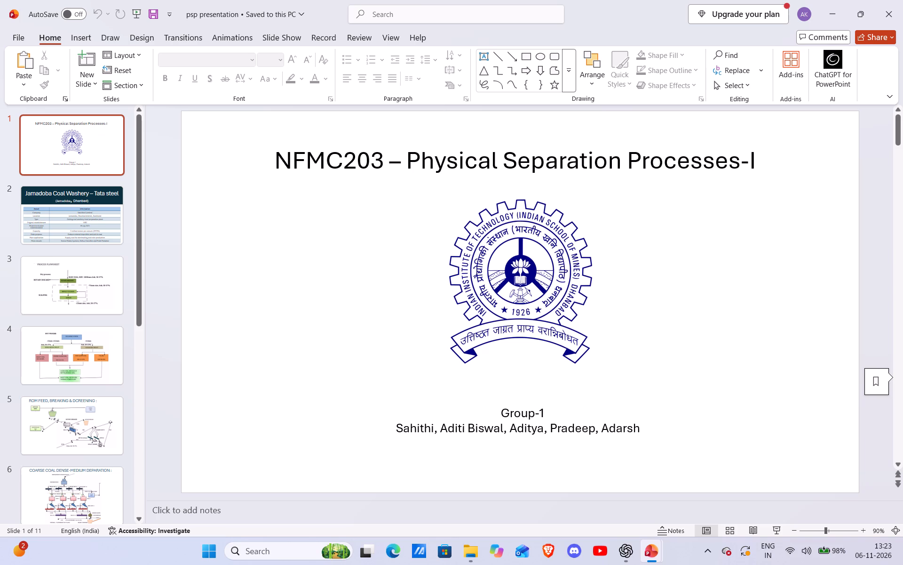
# Move the NFMC203 title text box slightly higher on the first slide, keeping it horizontally centred above the logo.
pyautogui.moveTo(257, 149); pyautogui.dragTo(268, 141)
pyautogui.moveTo(271, 144); pyautogui.dragTo(305, 167)
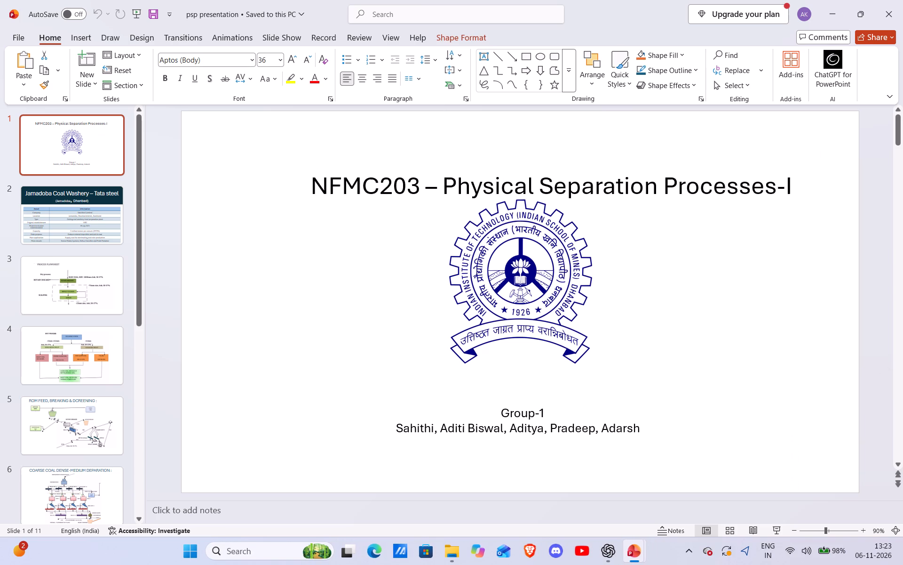
pyautogui.moveTo(305, 167); pyautogui.dragTo(290, 131)
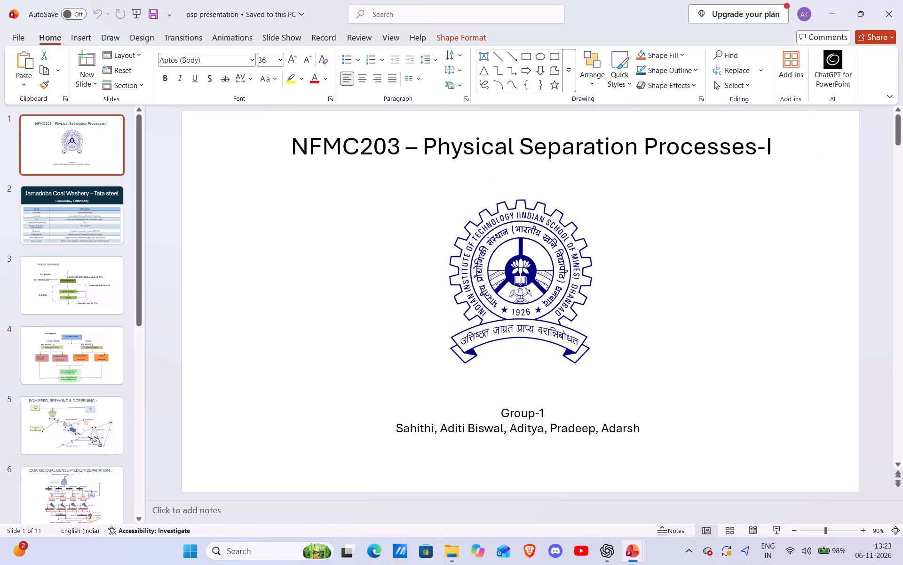
pyautogui.moveTo(290, 131); pyautogui.dragTo(274, 128)
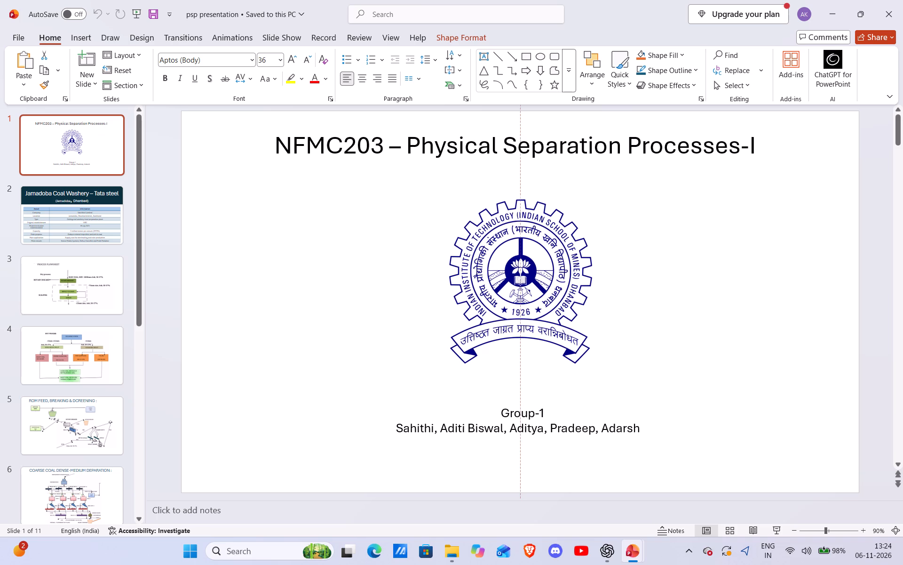
pyautogui.moveTo(274, 128); pyautogui.dragTo(273, 127)
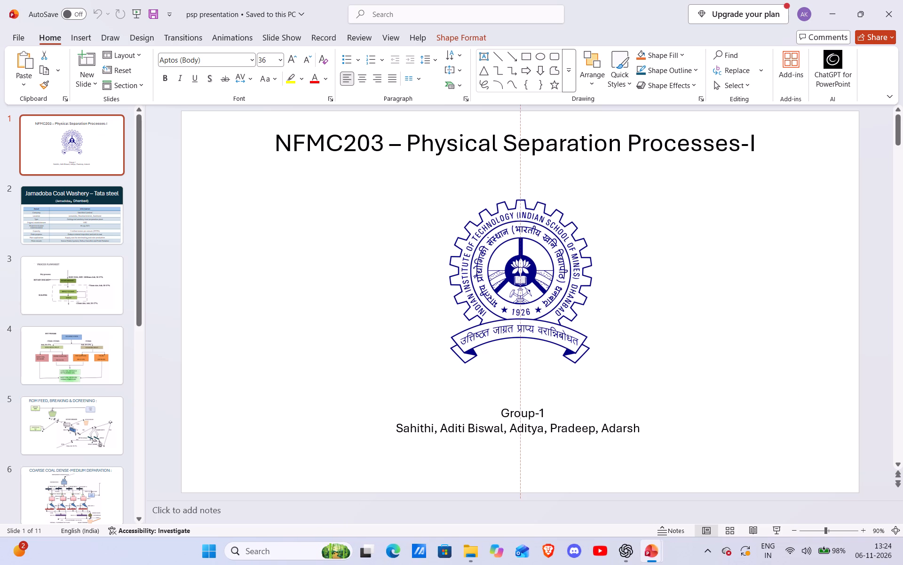
pyautogui.moveTo(273, 127); pyautogui.dragTo(272, 128)
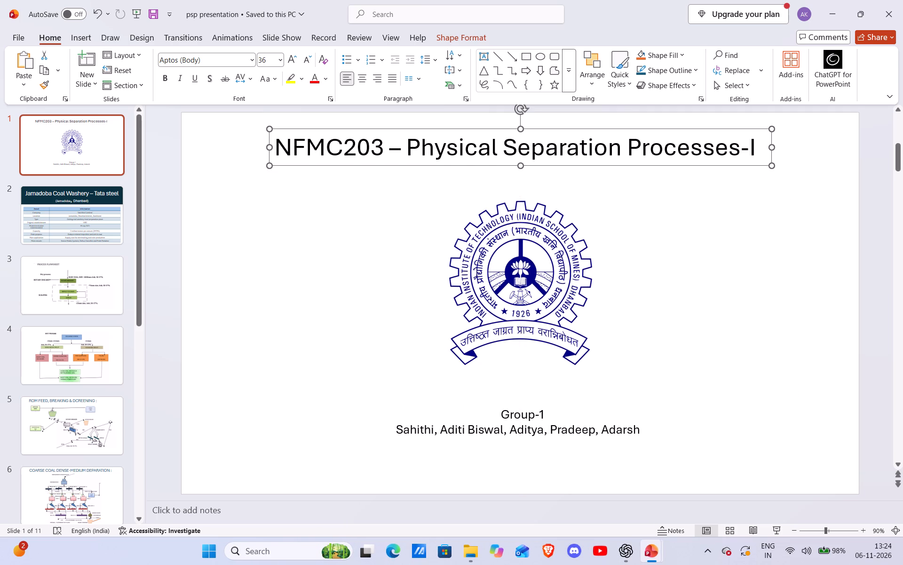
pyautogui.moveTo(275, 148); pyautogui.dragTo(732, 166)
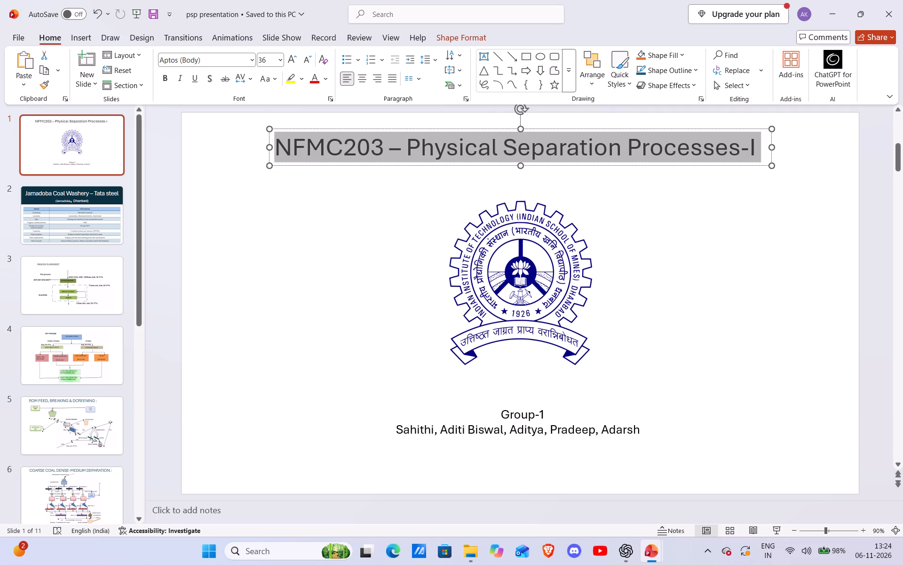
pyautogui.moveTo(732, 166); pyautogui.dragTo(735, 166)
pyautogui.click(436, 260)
# Copy the Indian Institute of Technology (Indian School of Mines) Dhanbad logo from the title slide.
pyautogui.click(500, 219)
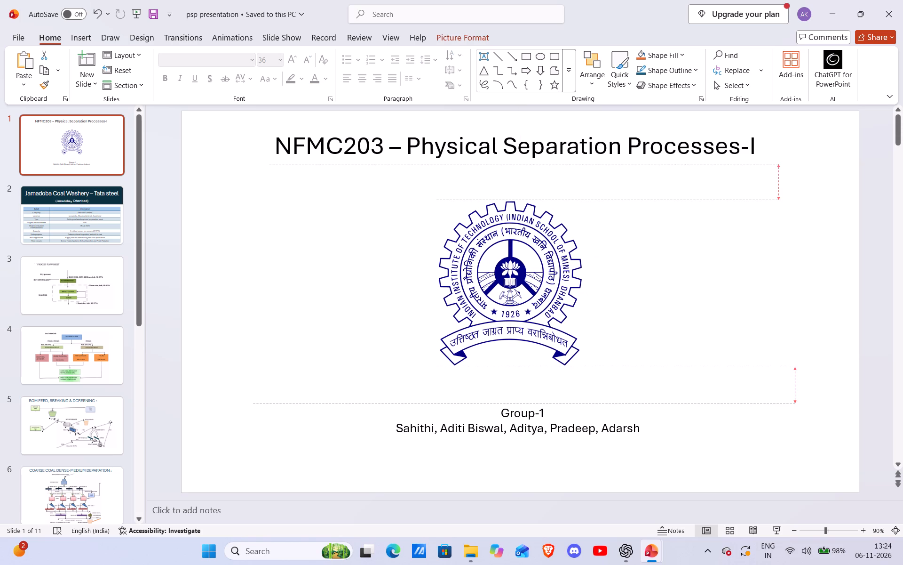
pyautogui.rightClick(501, 222)
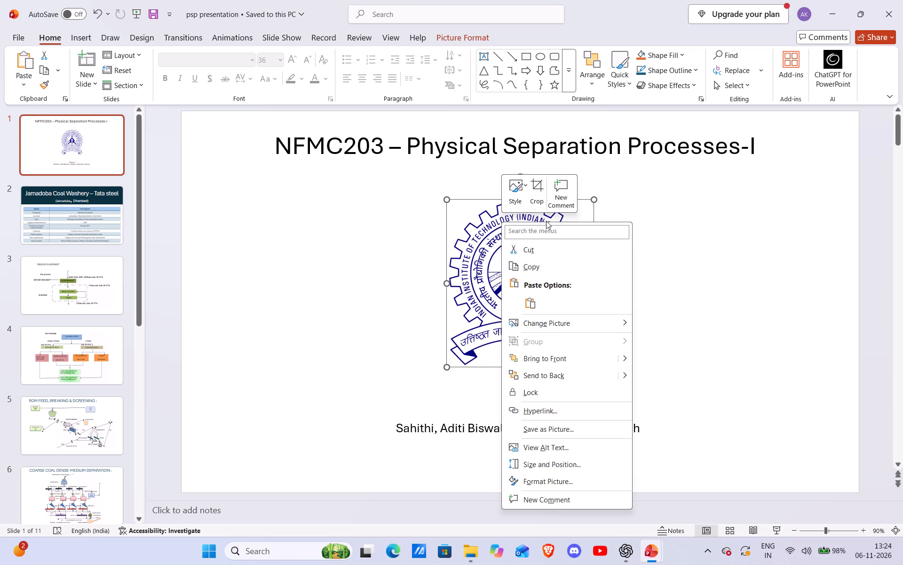
pyautogui.click(538, 269)
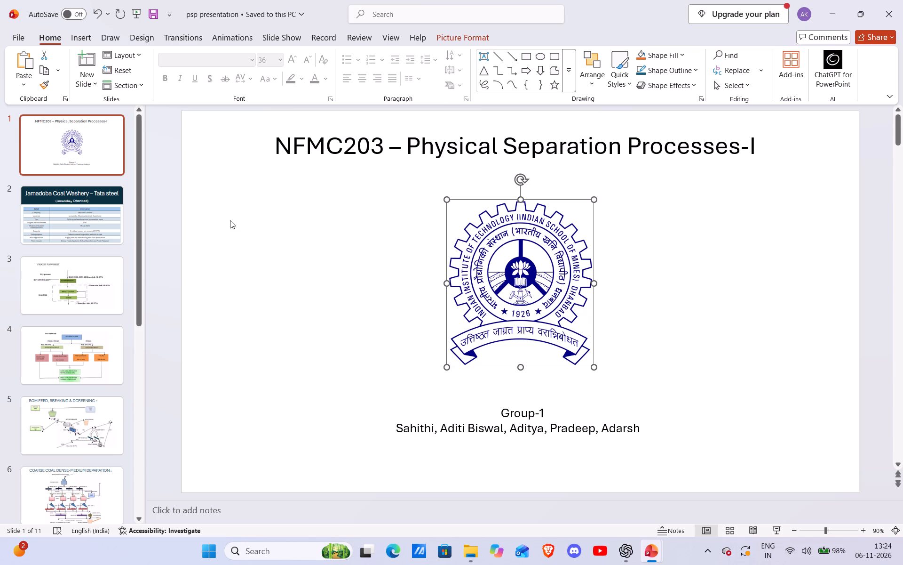
# Create another new blank presentation.
pyautogui.click(13, 41)
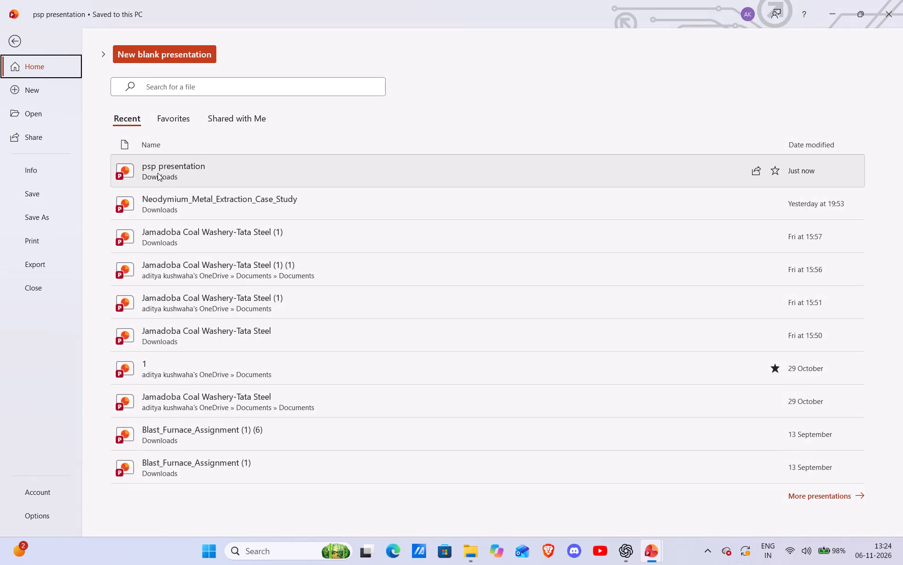
pyautogui.click(35, 86)
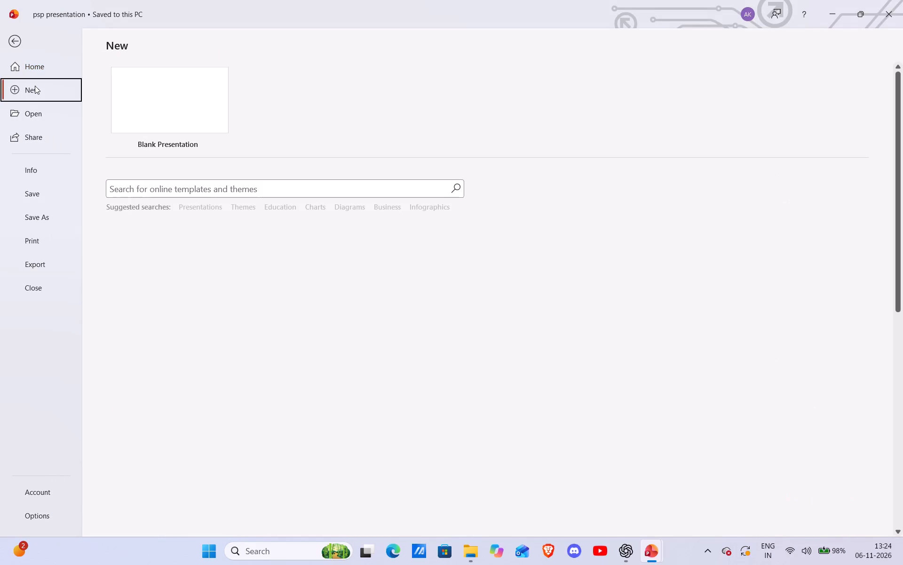
pyautogui.click(145, 97)
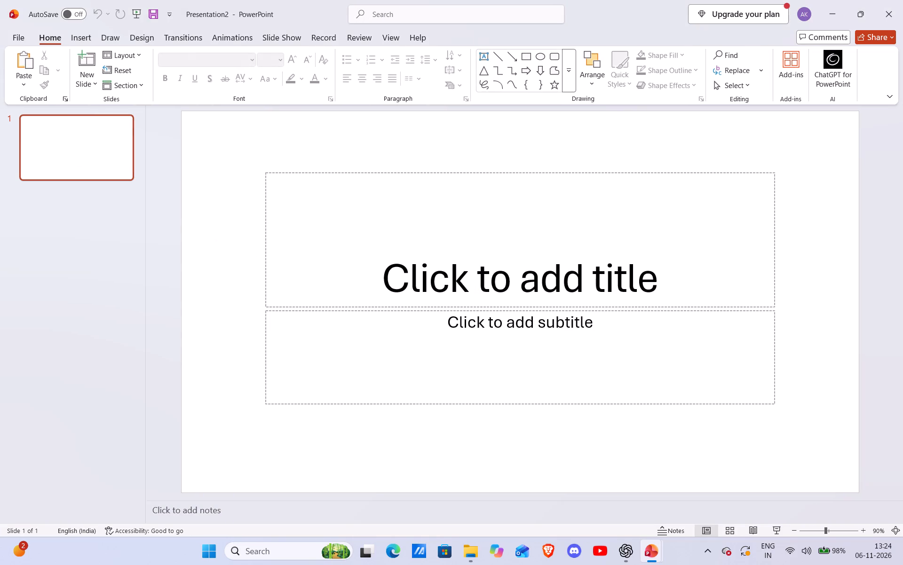
# Paste the copied institute logo onto the first slide of the new presentation.
pyautogui.click(396, 214)
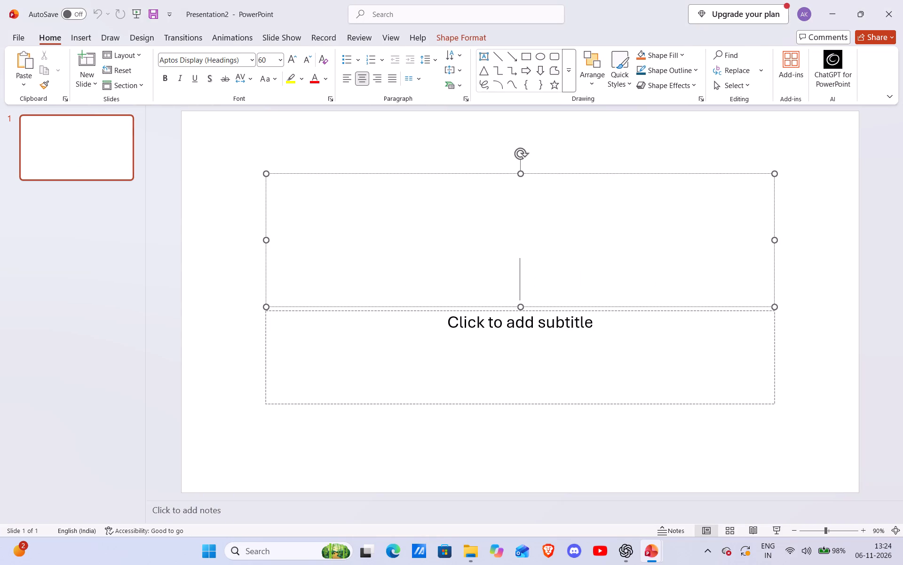
pyautogui.hotkey('ctrl', 'v')
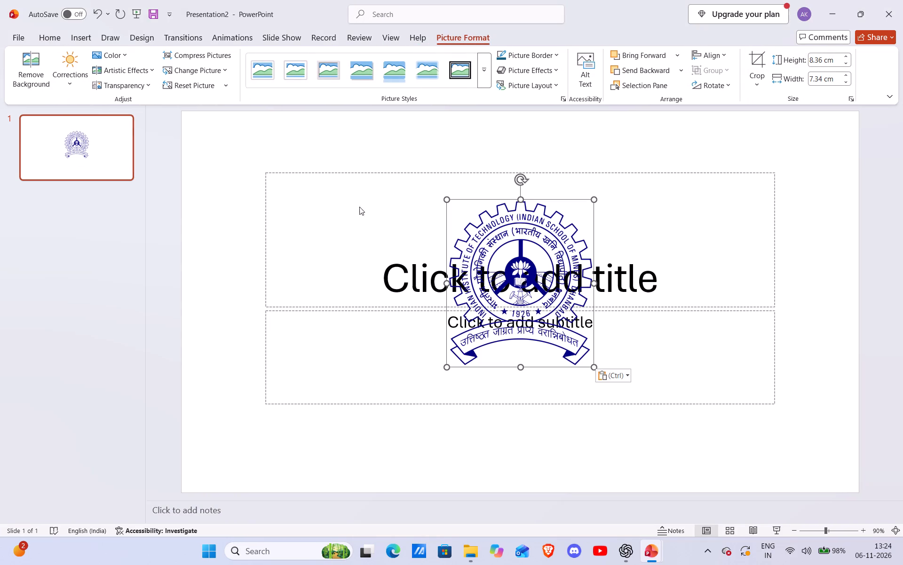
# Delete the empty title and subtitle placeholders so that only the logo remains on the slide.
pyautogui.click(365, 170)
pyautogui.rightClick(365, 170)
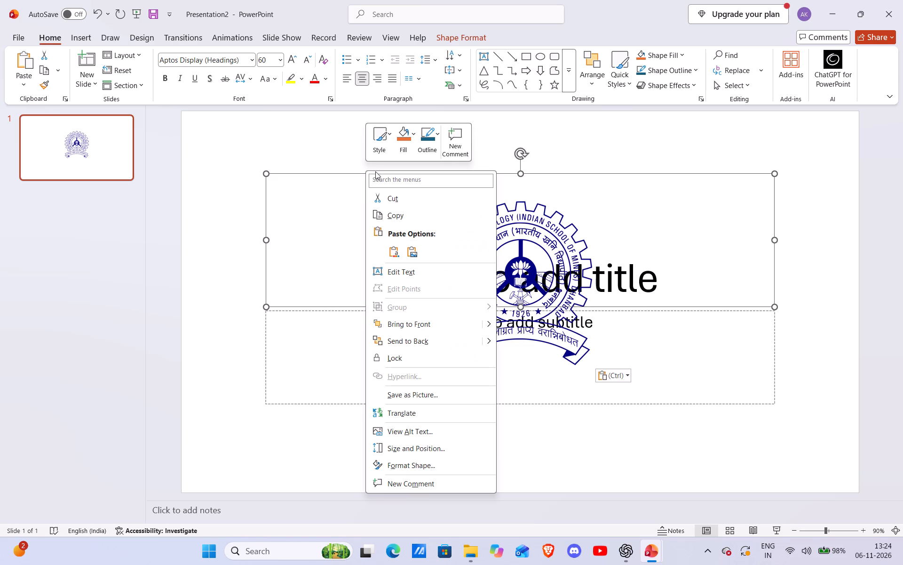
pyautogui.press('Delete')
pyautogui.click(327, 177)
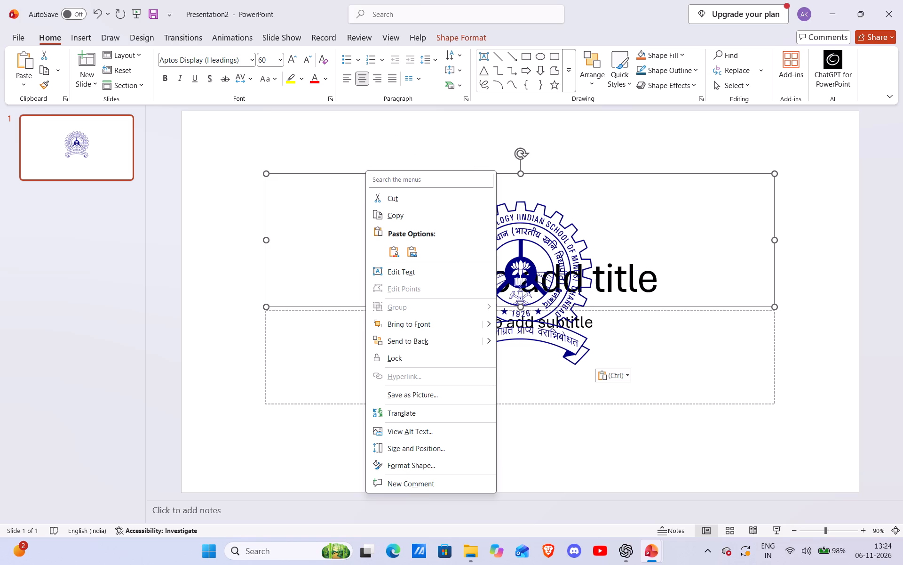
pyautogui.click(332, 171)
pyautogui.press('Delete')
pyautogui.click(359, 310)
pyautogui.press('Delete')
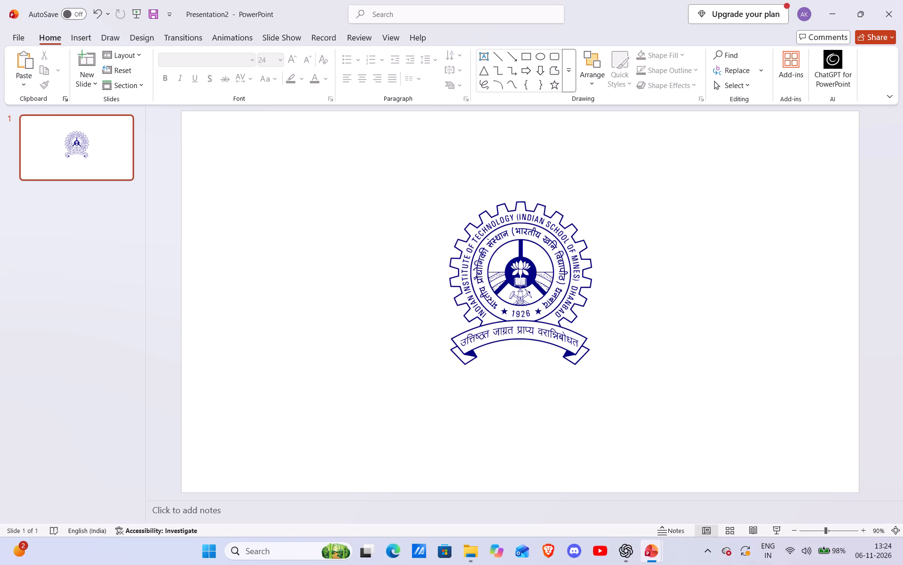
# Move the logo slightly down the slide, keeping it horizontally centred.
pyautogui.moveTo(523, 274); pyautogui.dragTo(516, 281)
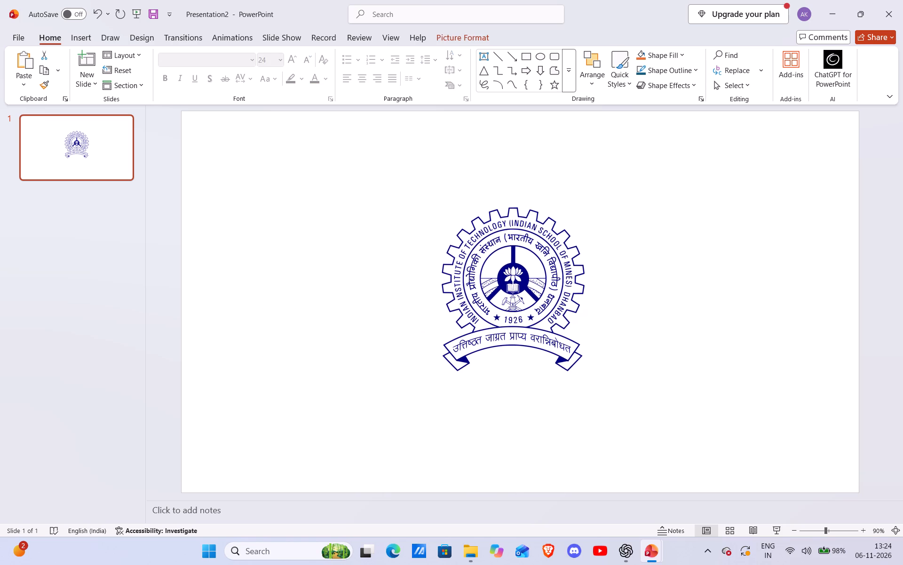
pyautogui.moveTo(516, 281); pyautogui.dragTo(524, 280)
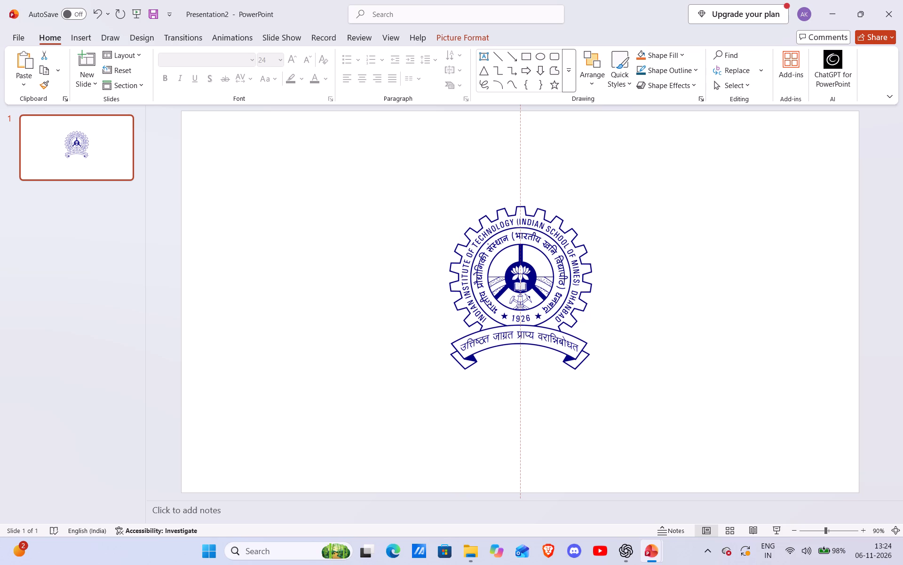
pyautogui.moveTo(524, 280); pyautogui.dragTo(525, 291)
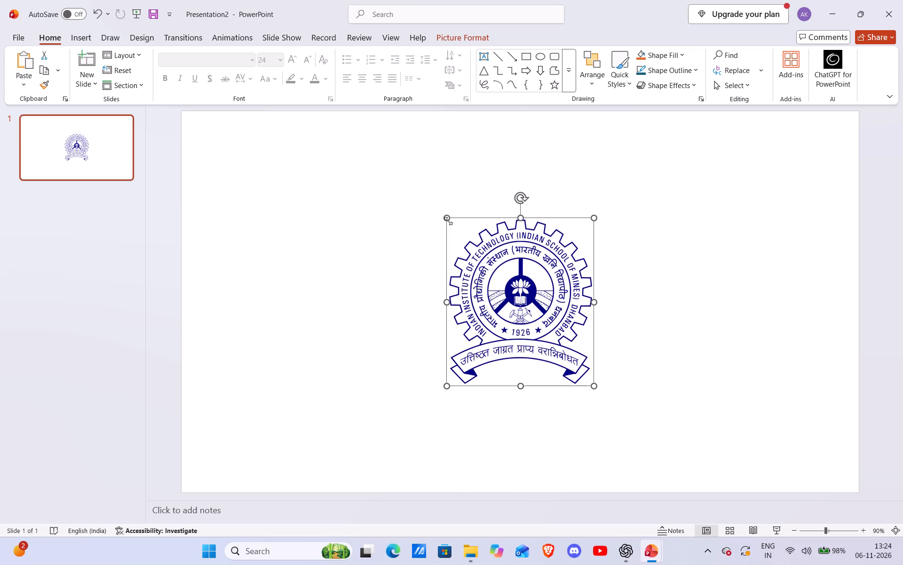
# Enlarge the logo slightly from its upper-left and lower-right corners, then deselect it.
pyautogui.moveTo(446, 218); pyautogui.dragTo(428, 205)
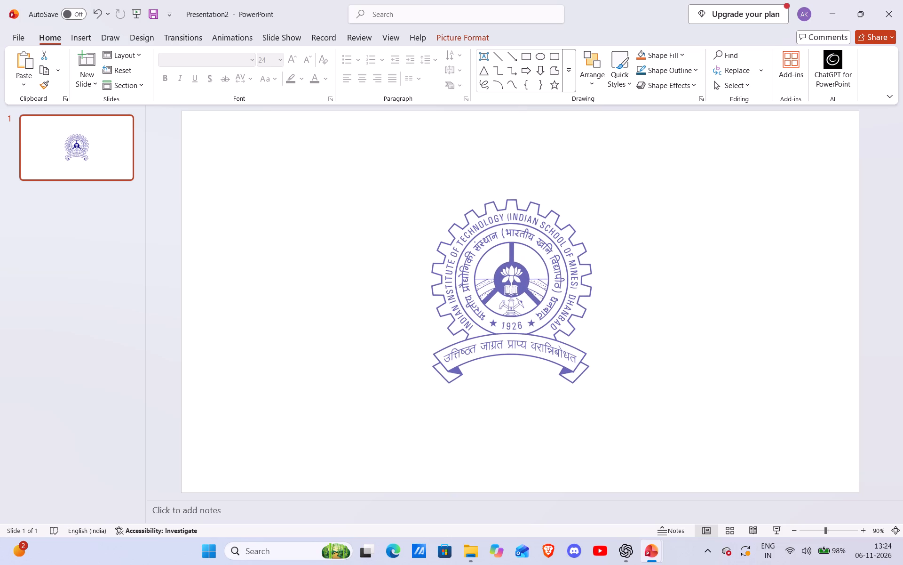
pyautogui.moveTo(428, 205); pyautogui.dragTo(428, 204)
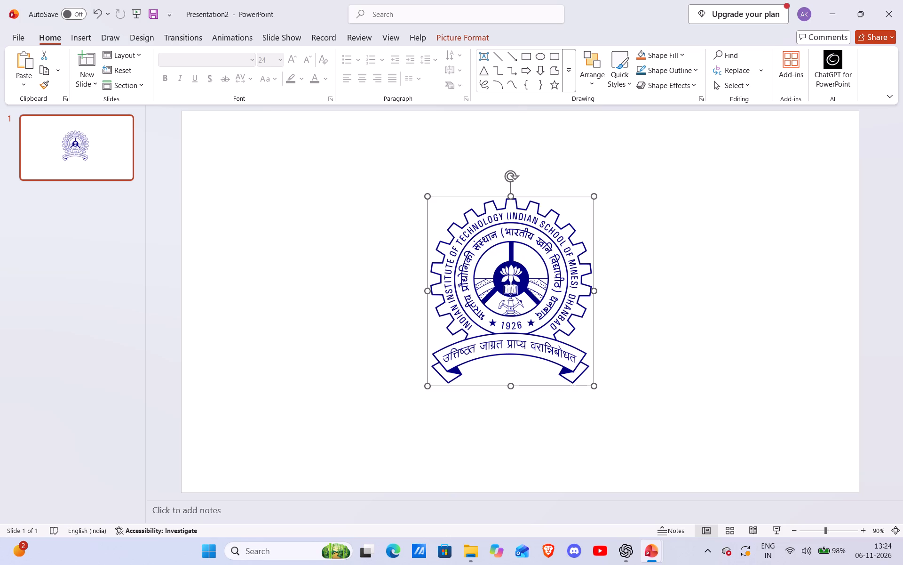
pyautogui.moveTo(593, 385); pyautogui.dragTo(601, 392)
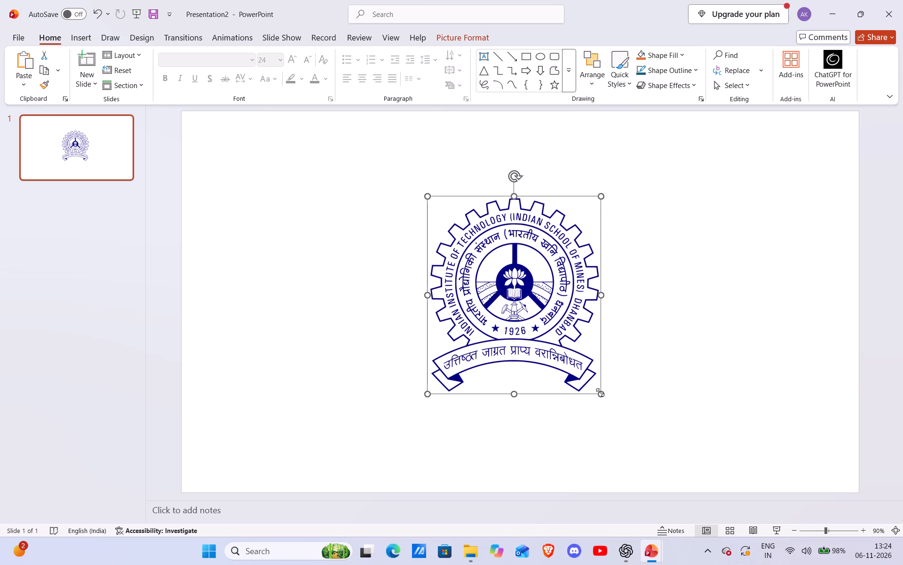
pyautogui.click(358, 234)
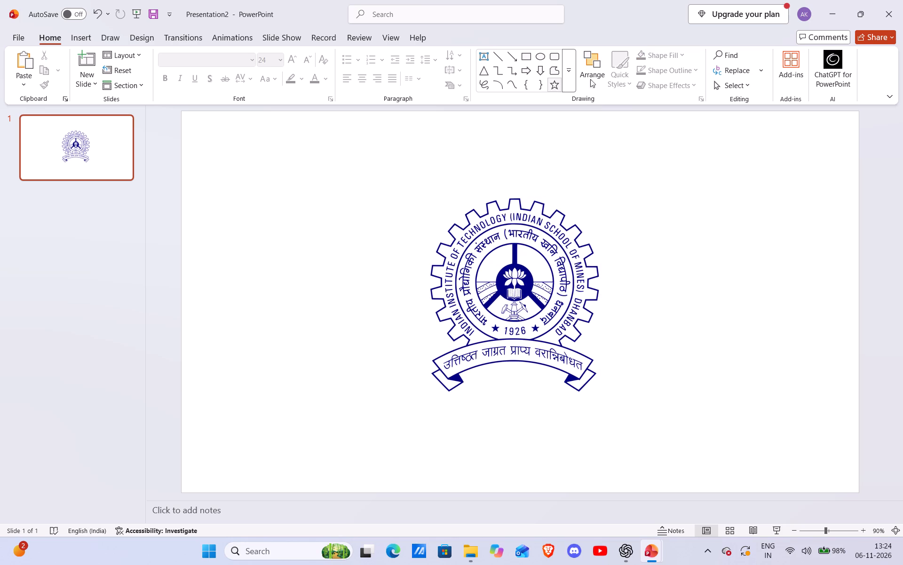
# Insert an oval over the logo and stretch it into a near-circle about 10.18 cm high and 10.21 cm wide.
pyautogui.click(567, 70)
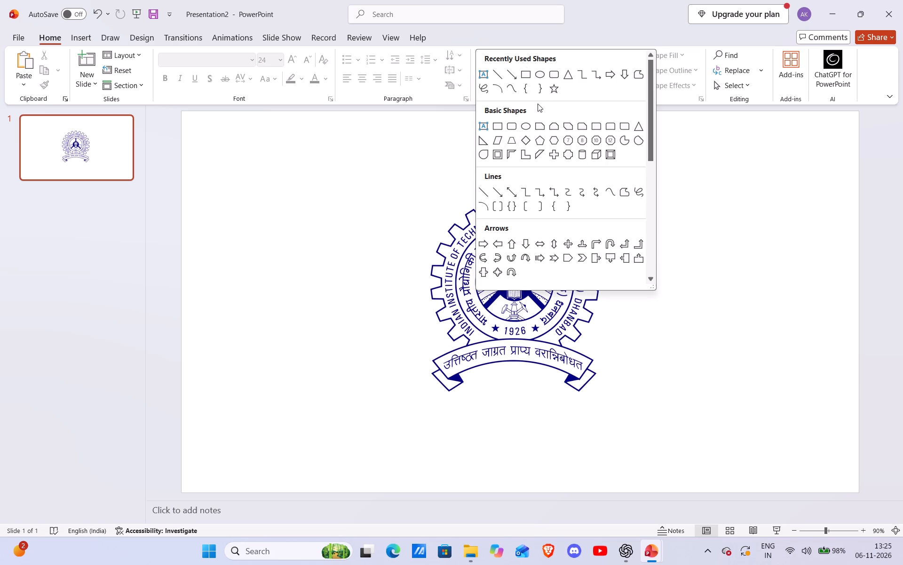
pyautogui.click(540, 76)
pyautogui.click(406, 216)
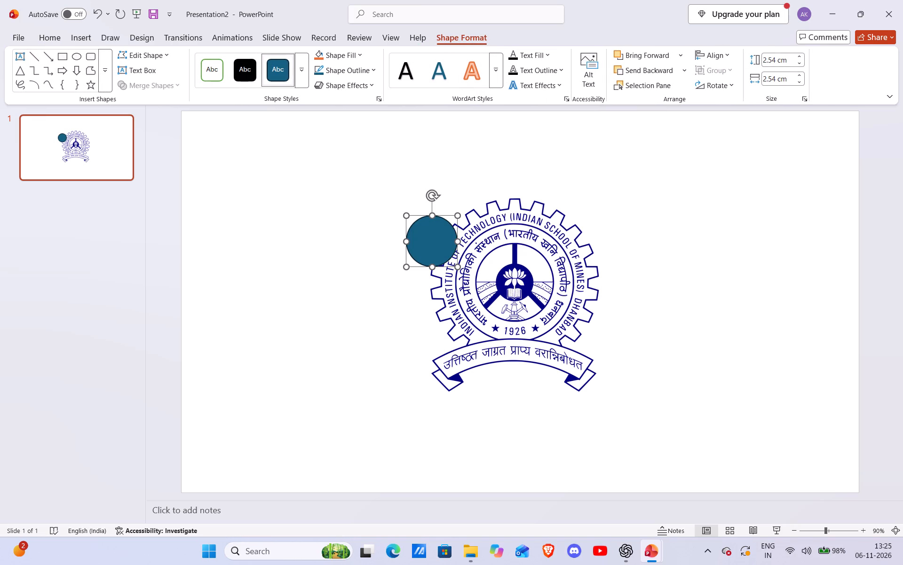
pyautogui.moveTo(459, 242); pyautogui.dragTo(503, 270)
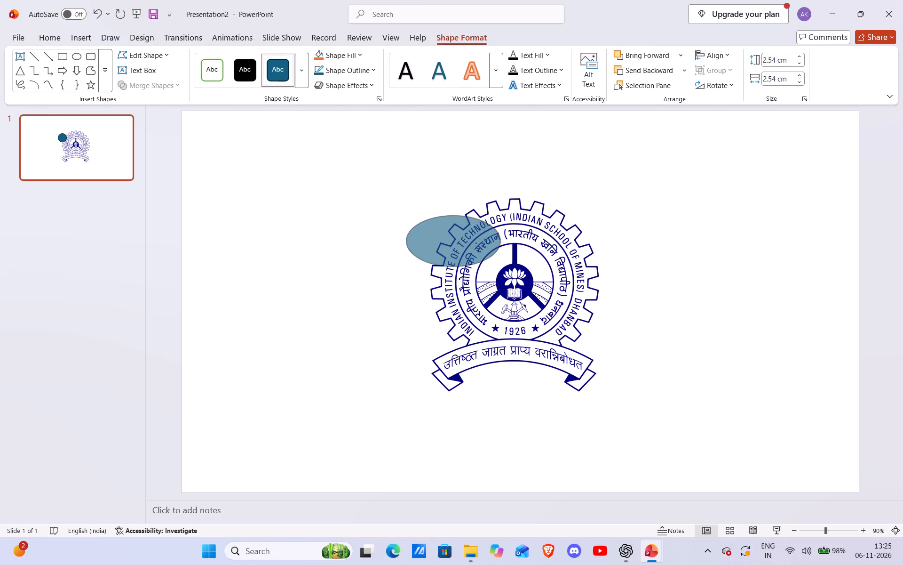
pyautogui.moveTo(503, 270); pyautogui.dragTo(586, 312)
pyautogui.moveTo(496, 267); pyautogui.dragTo(495, 394)
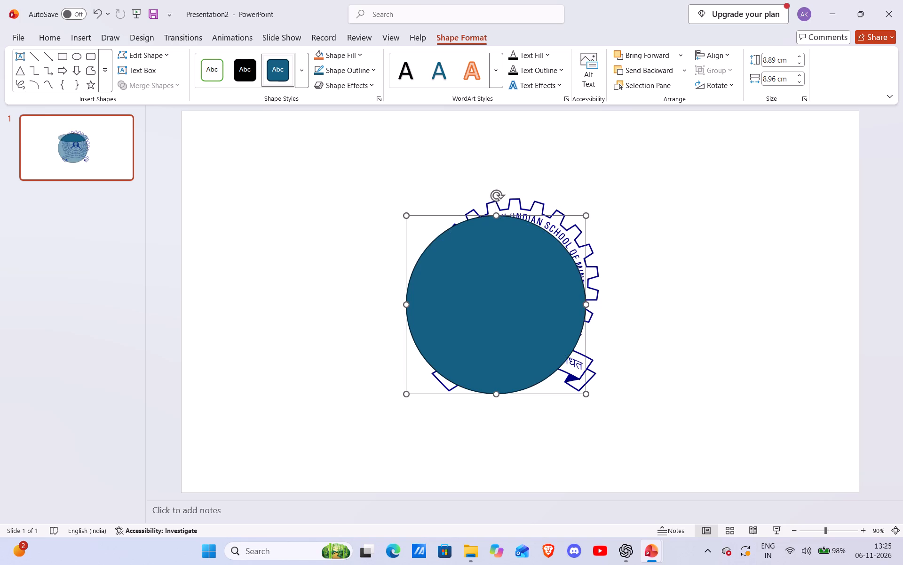
pyautogui.moveTo(496, 218); pyautogui.dragTo(518, 197)
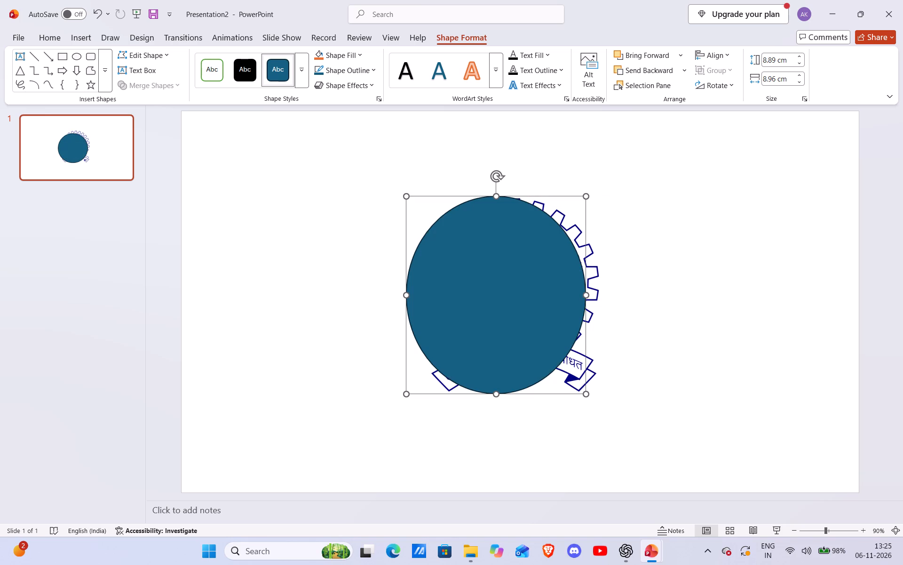
pyautogui.moveTo(586, 297); pyautogui.dragTo(606, 291)
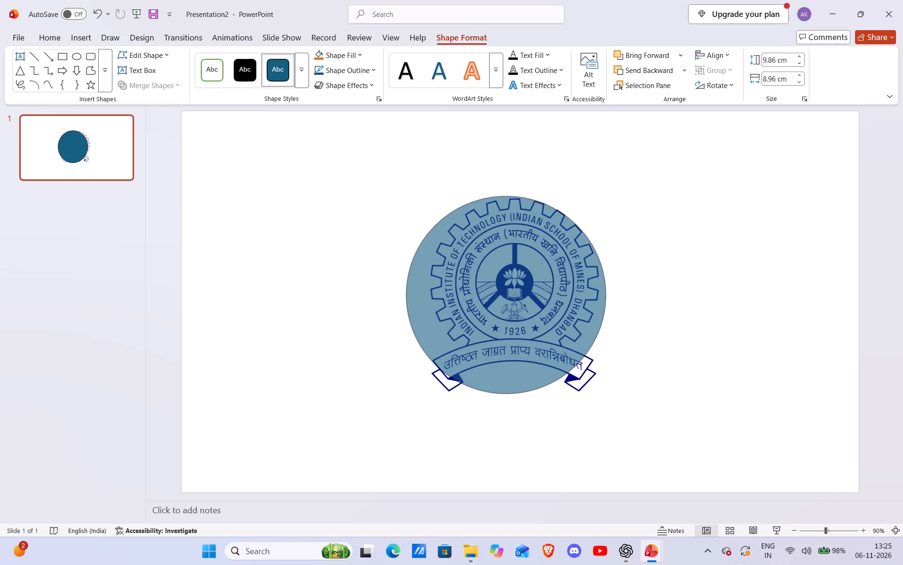
pyautogui.moveTo(606, 291); pyautogui.dragTo(611, 291)
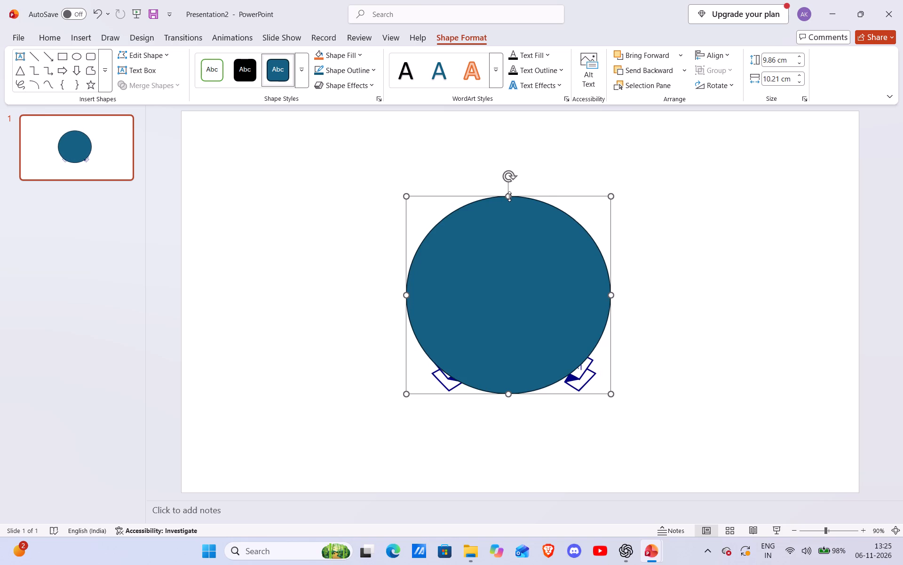
pyautogui.moveTo(509, 196); pyautogui.dragTo(516, 191)
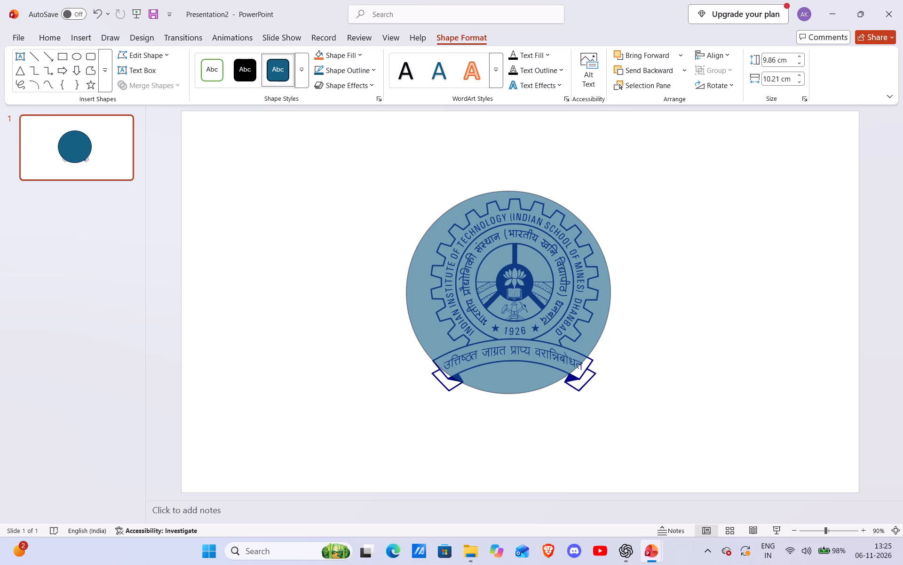
pyautogui.moveTo(516, 191); pyautogui.dragTo(526, 190)
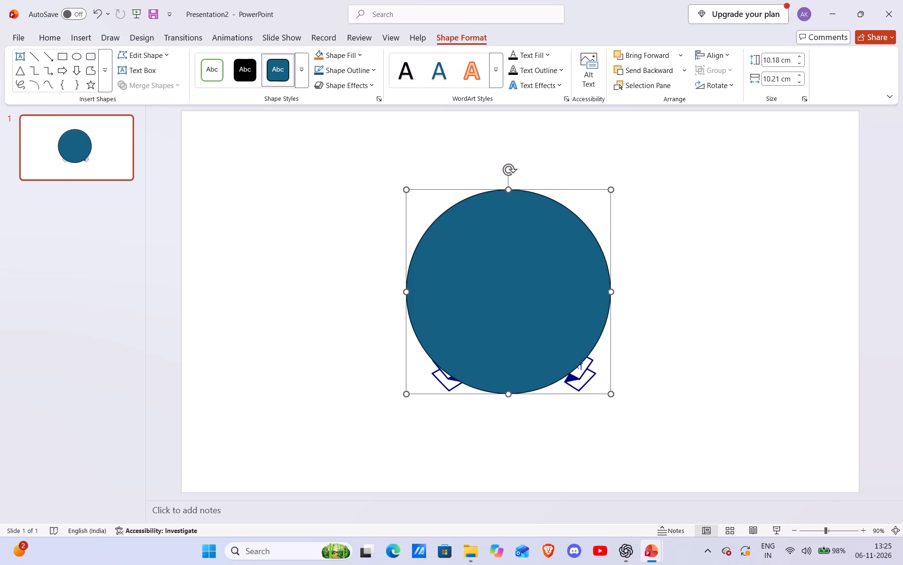
# Enlarge the circle over the logo to about 11.29 cm high and 11.22 cm wide so it covers the whole logo.
pyautogui.moveTo(610, 294); pyautogui.dragTo(613, 292)
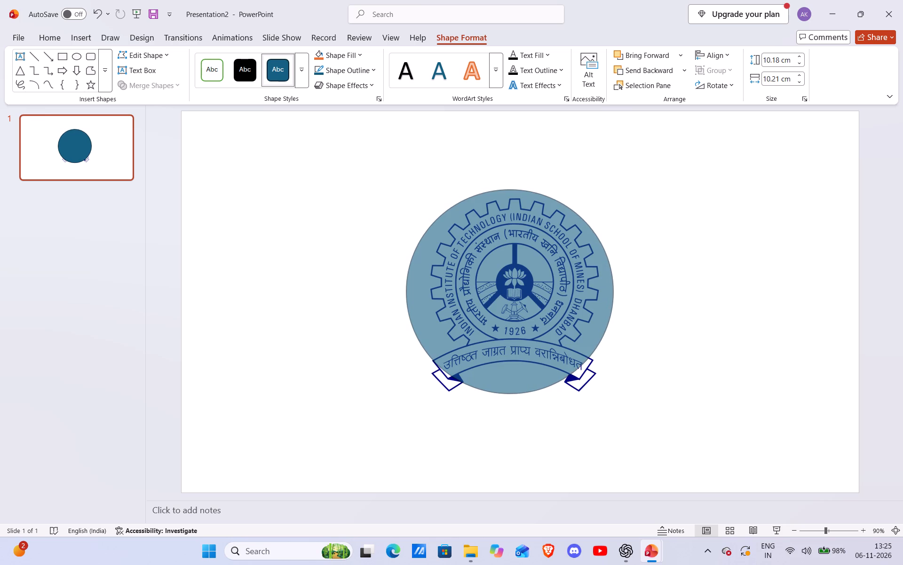
pyautogui.moveTo(613, 292); pyautogui.dragTo(617, 292)
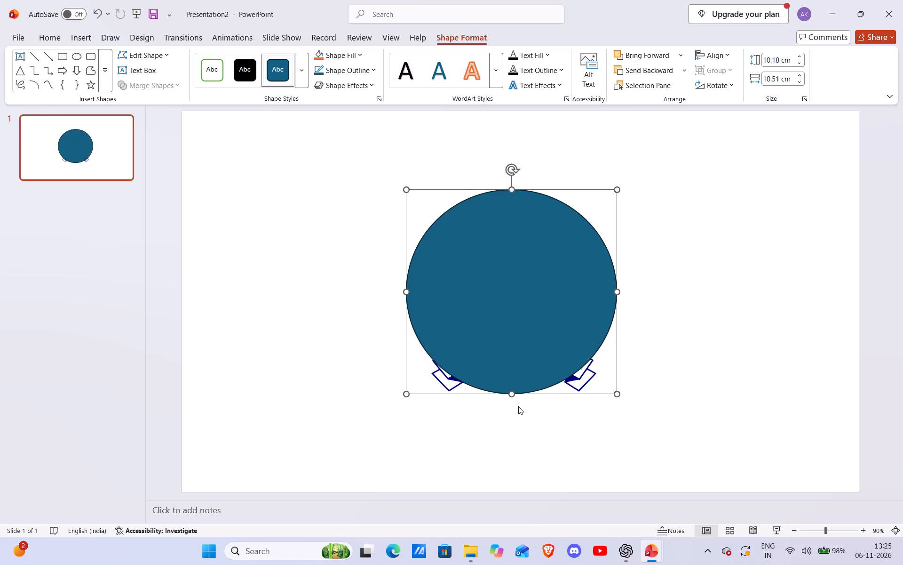
pyautogui.moveTo(512, 392); pyautogui.dragTo(515, 409)
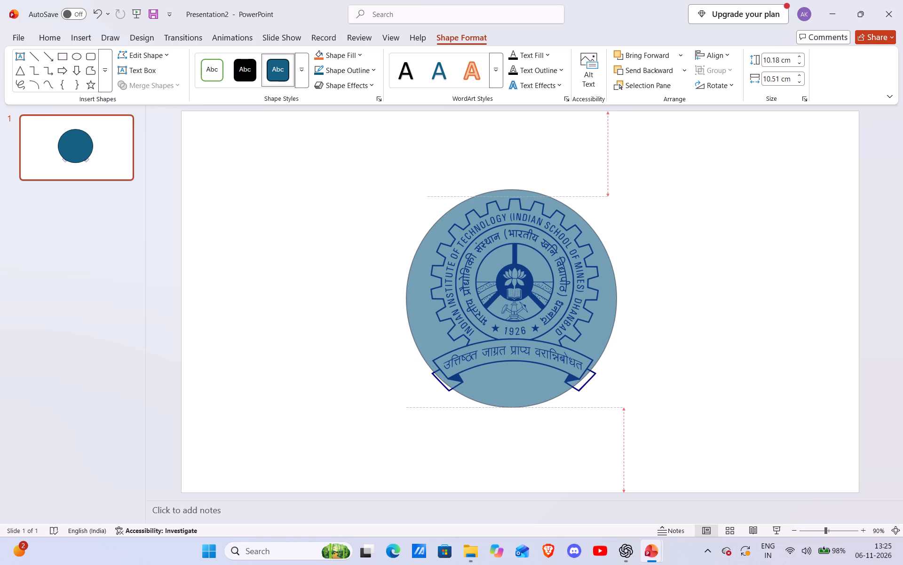
pyautogui.moveTo(515, 409); pyautogui.dragTo(517, 414)
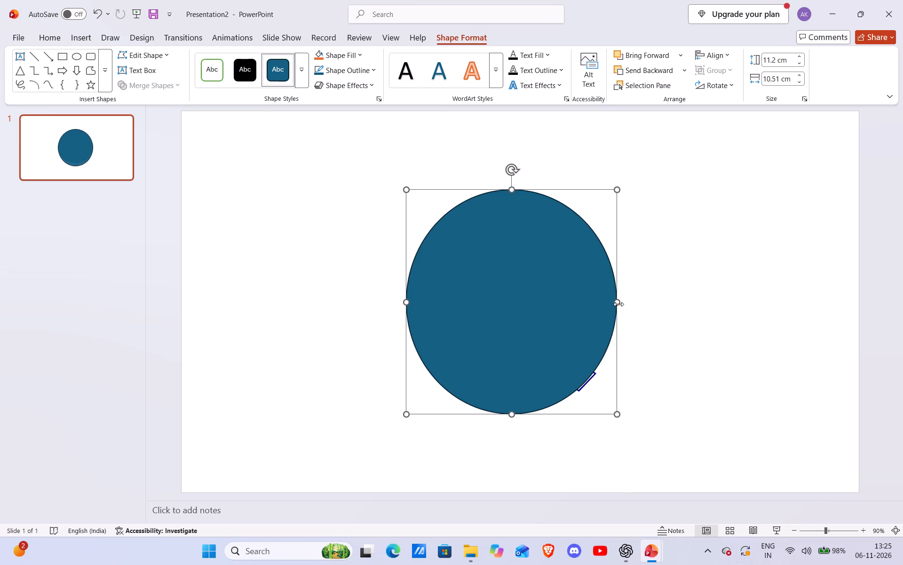
pyautogui.moveTo(617, 300); pyautogui.dragTo(624, 301)
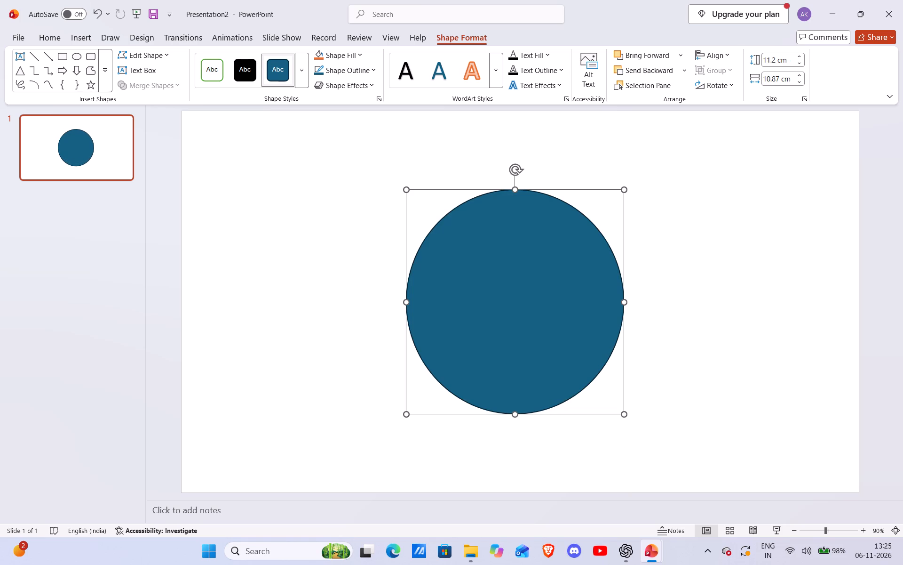
pyautogui.moveTo(406, 303); pyautogui.dragTo(401, 305)
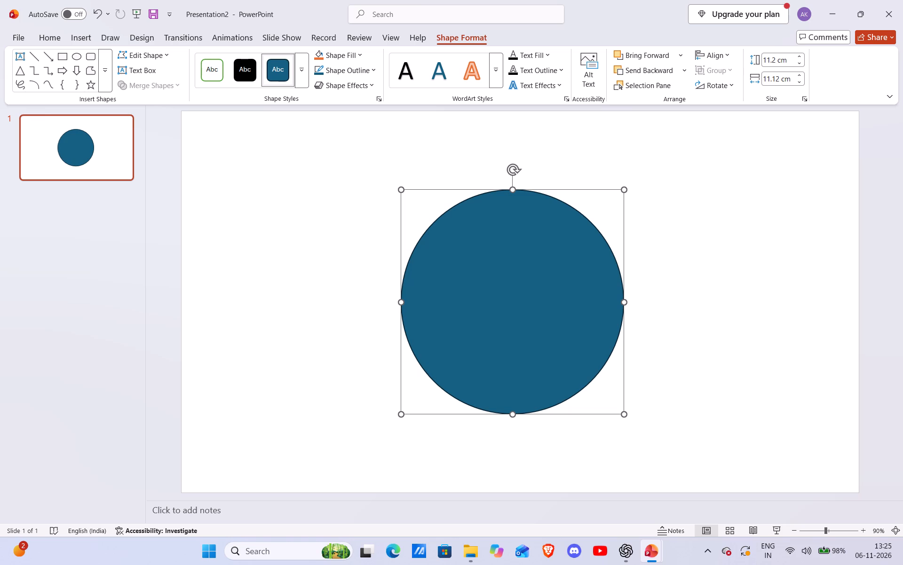
pyautogui.click(622, 304)
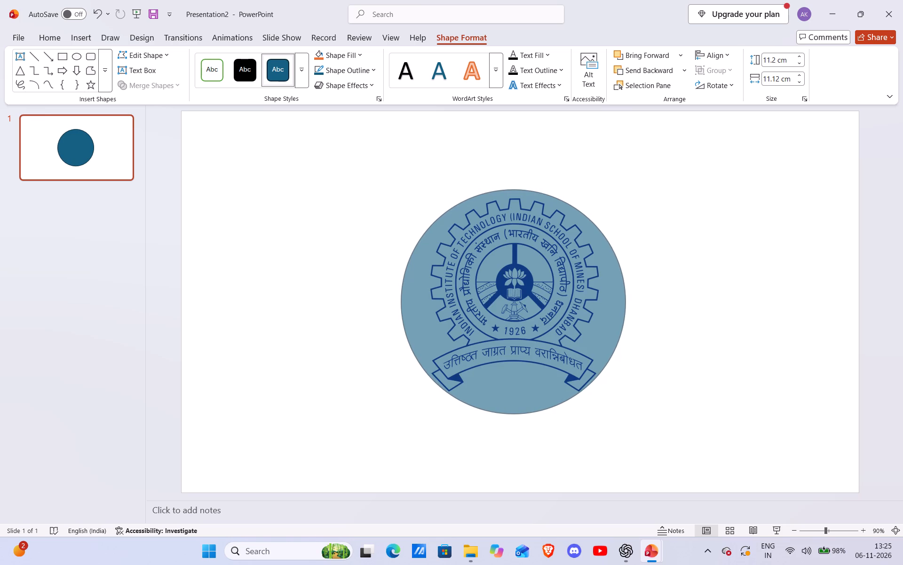
pyautogui.moveTo(513, 191); pyautogui.dragTo(519, 188)
# Change the circle's fill colour to white.
pyautogui.rightClick(519, 188)
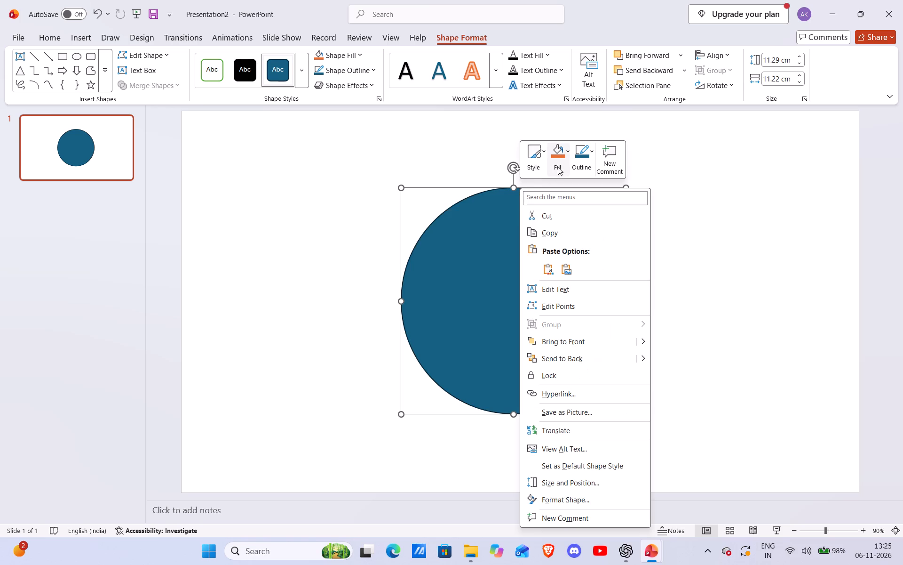
pyautogui.click(568, 148)
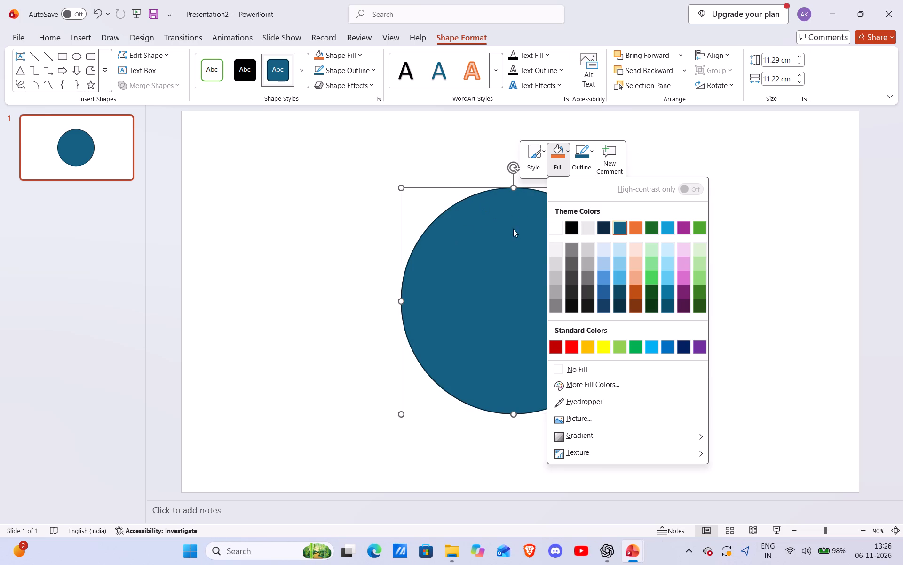
pyautogui.click(557, 226)
# Separate the circle from the logo, placing the logo at the slide's right edge and the circle horizontally centred on the slide, level with it.
pyautogui.moveTo(477, 239); pyautogui.dragTo(452, 239)
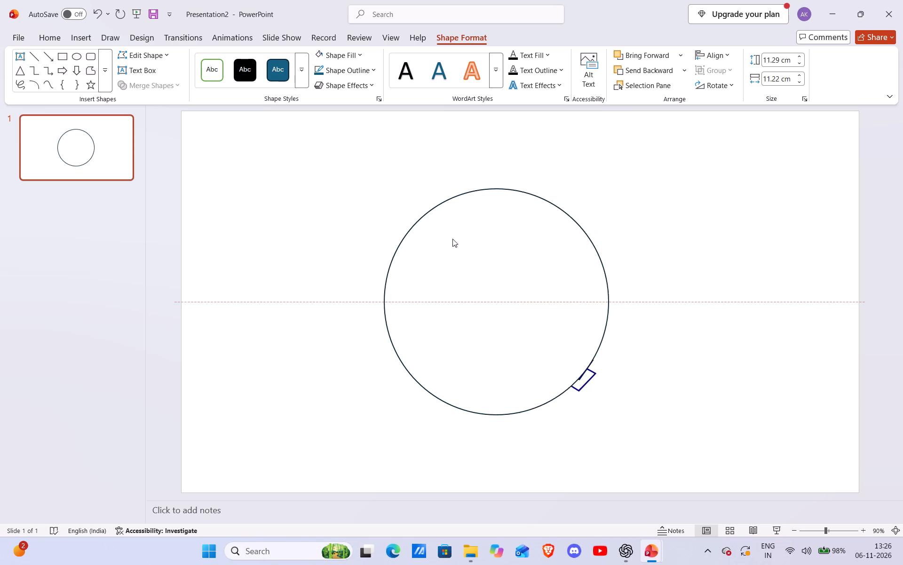
pyautogui.moveTo(452, 239); pyautogui.dragTo(294, 204)
pyautogui.moveTo(521, 264); pyautogui.dragTo(795, 255)
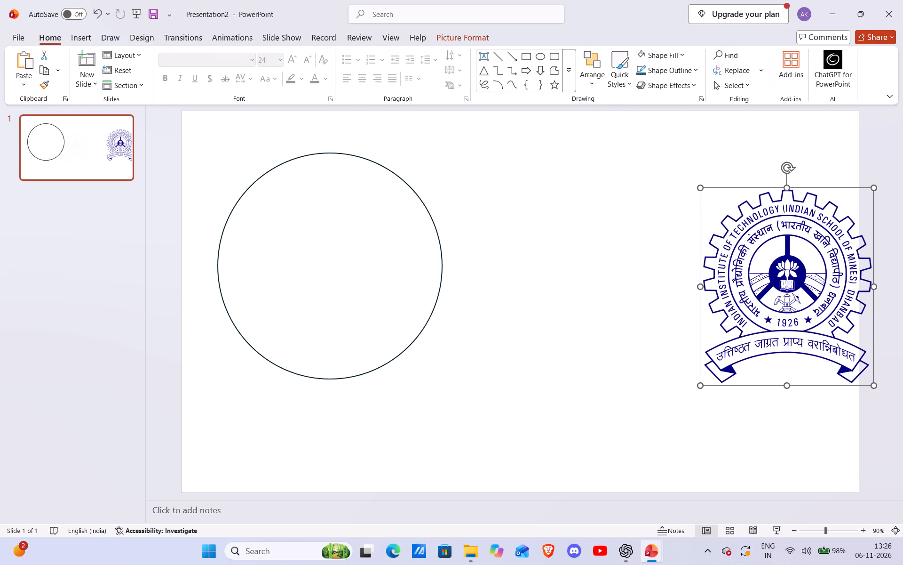
pyautogui.moveTo(332, 274); pyautogui.dragTo(511, 294)
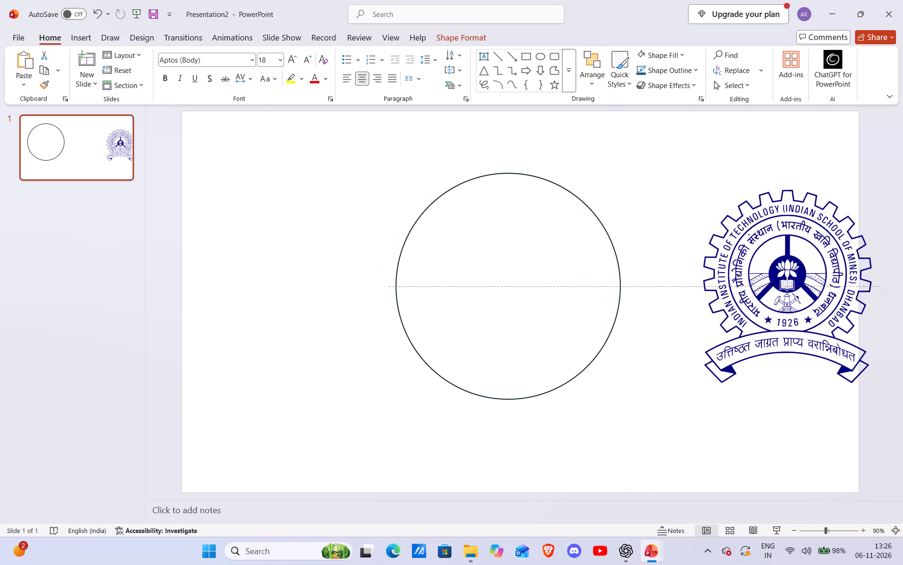
pyautogui.moveTo(511, 294); pyautogui.dragTo(521, 294)
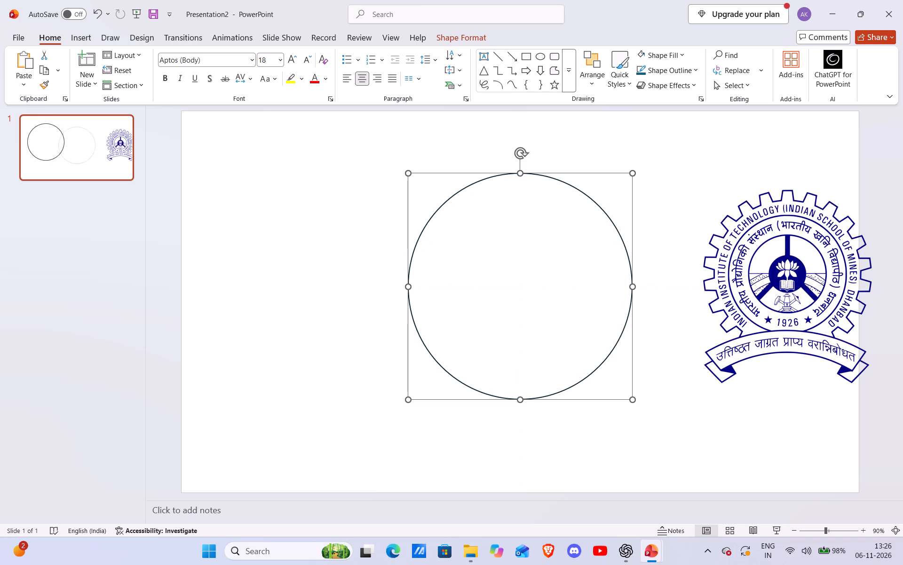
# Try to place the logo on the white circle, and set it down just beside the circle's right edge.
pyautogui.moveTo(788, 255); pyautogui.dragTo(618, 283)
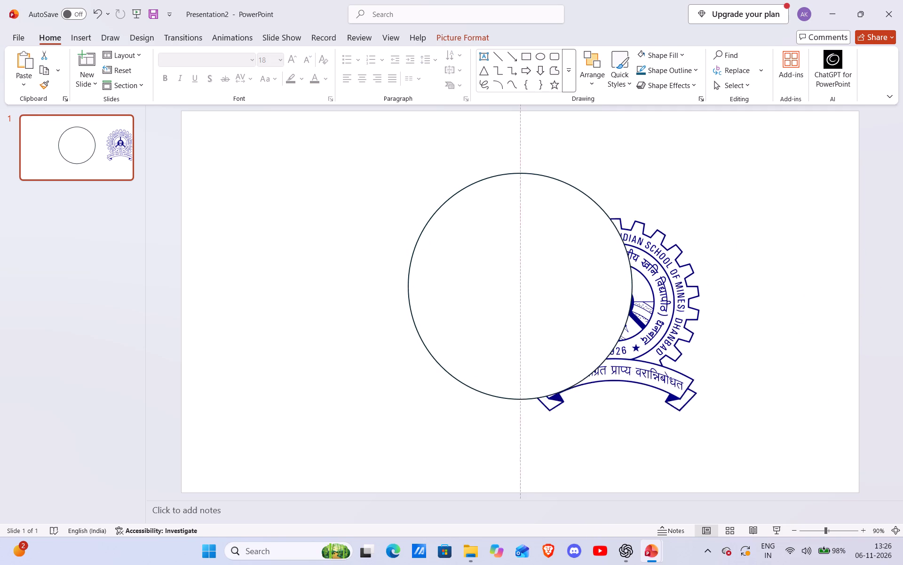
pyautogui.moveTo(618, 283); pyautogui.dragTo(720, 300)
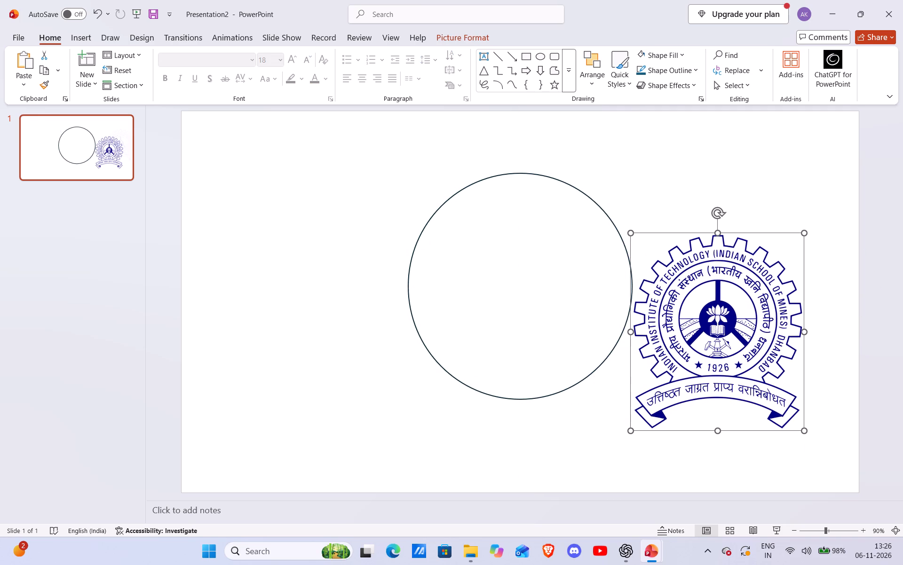
# Copy the logo and paste the duplicate in front of the circle, positioned roughly in its middle.
pyautogui.rightClick(721, 295)
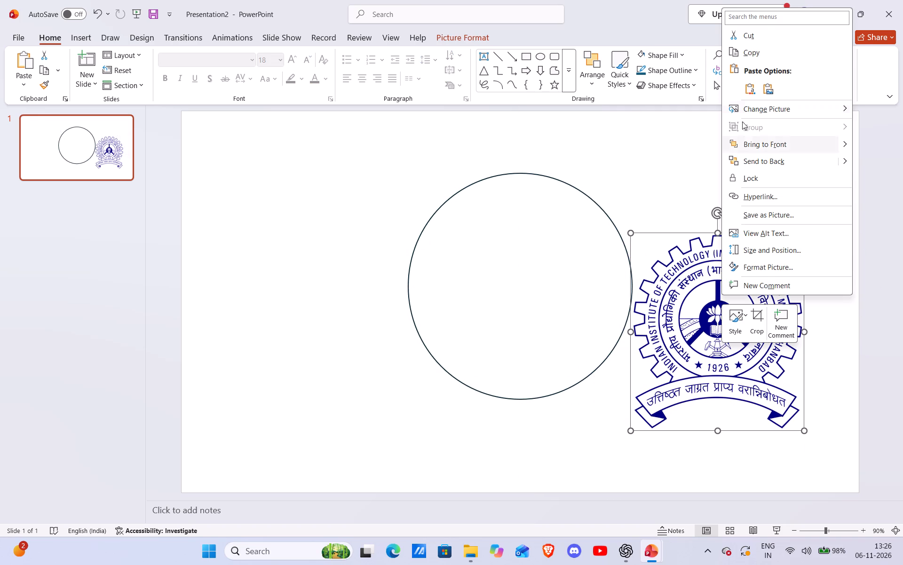
pyautogui.click(747, 52)
pyautogui.click(522, 255)
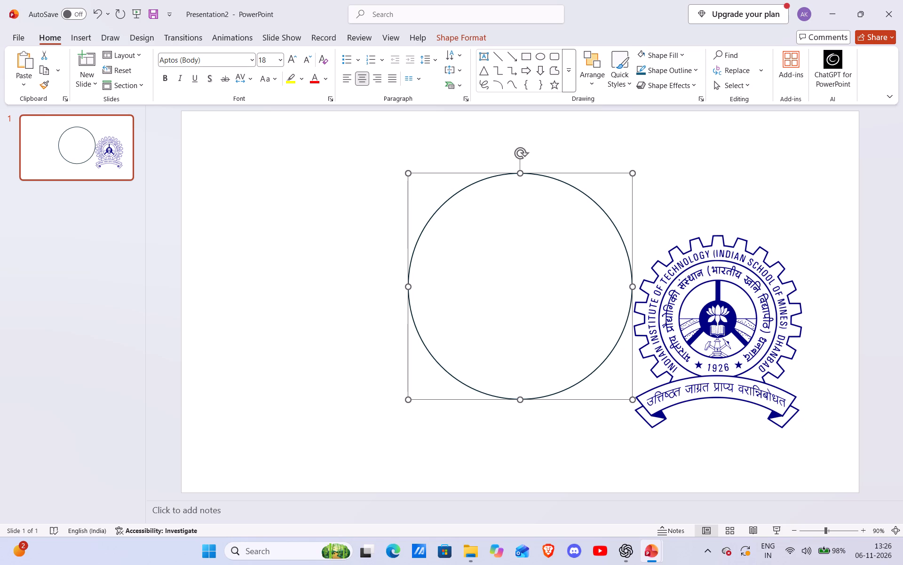
pyautogui.hotkey('ctrl', 'v')
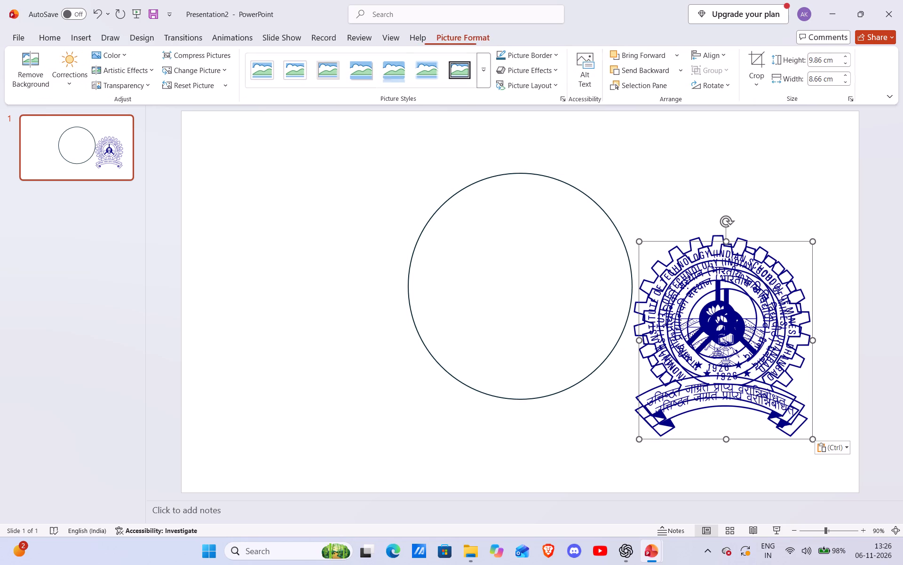
pyautogui.moveTo(721, 322); pyautogui.dragTo(529, 279)
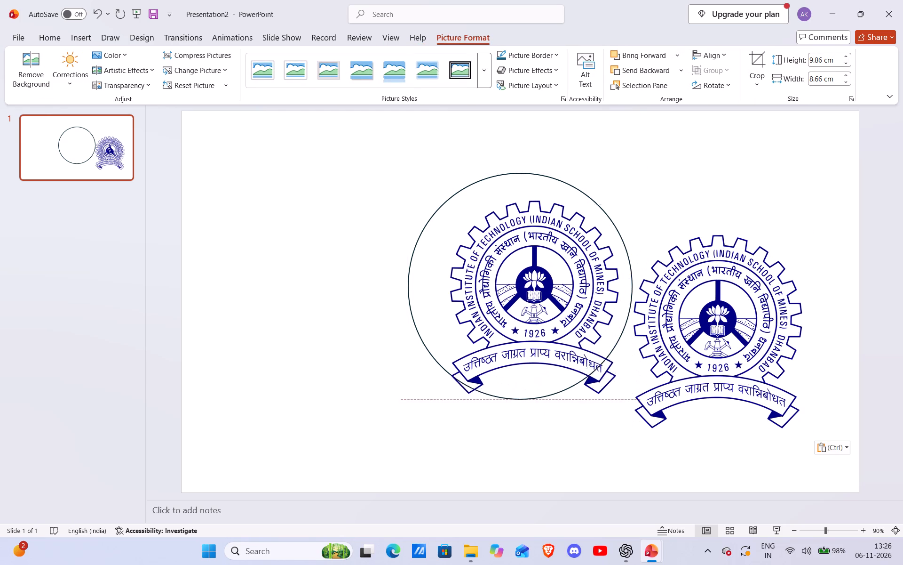
pyautogui.moveTo(529, 279); pyautogui.dragTo(521, 271)
# Delete the original logo beside the circle, keeping only the copy inside it.
pyautogui.click(695, 306)
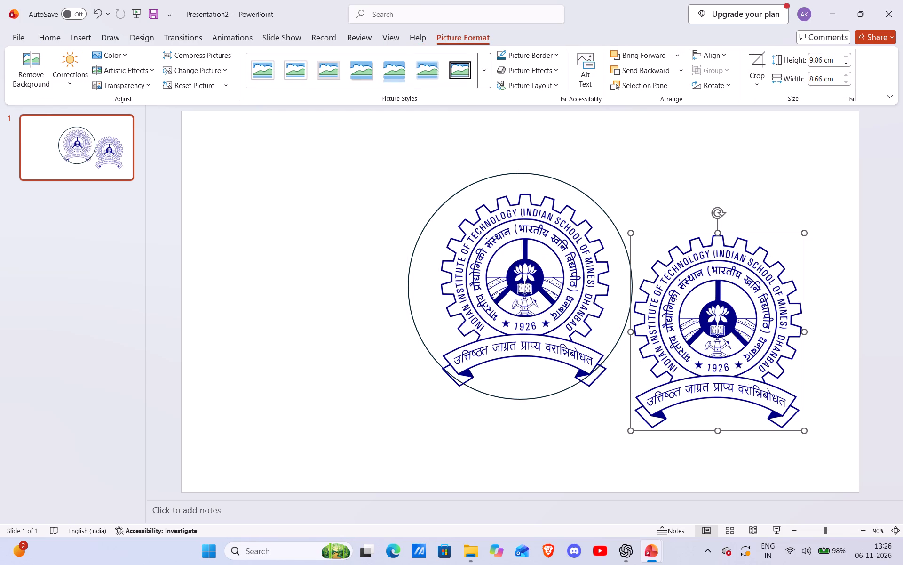
pyautogui.rightClick(709, 273)
pyautogui.click(691, 284)
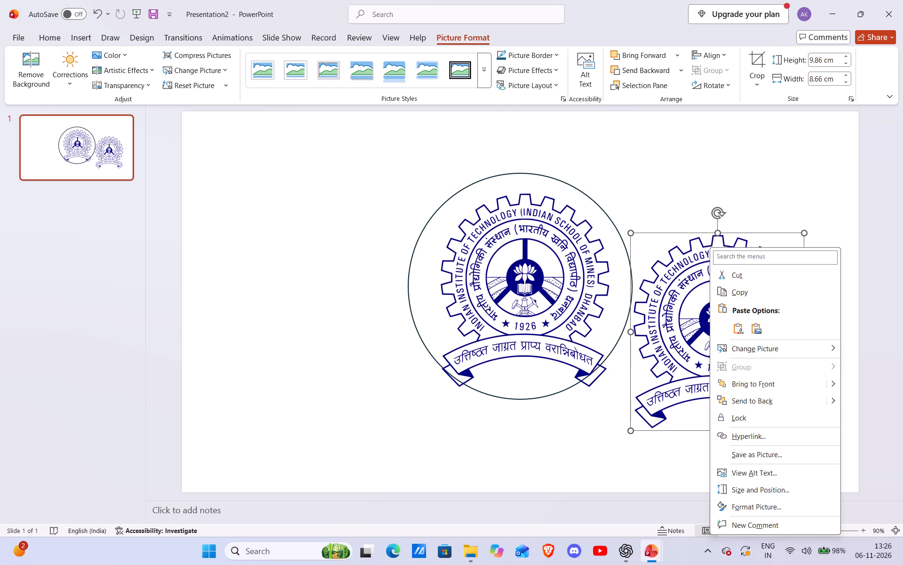
pyautogui.press('Delete')
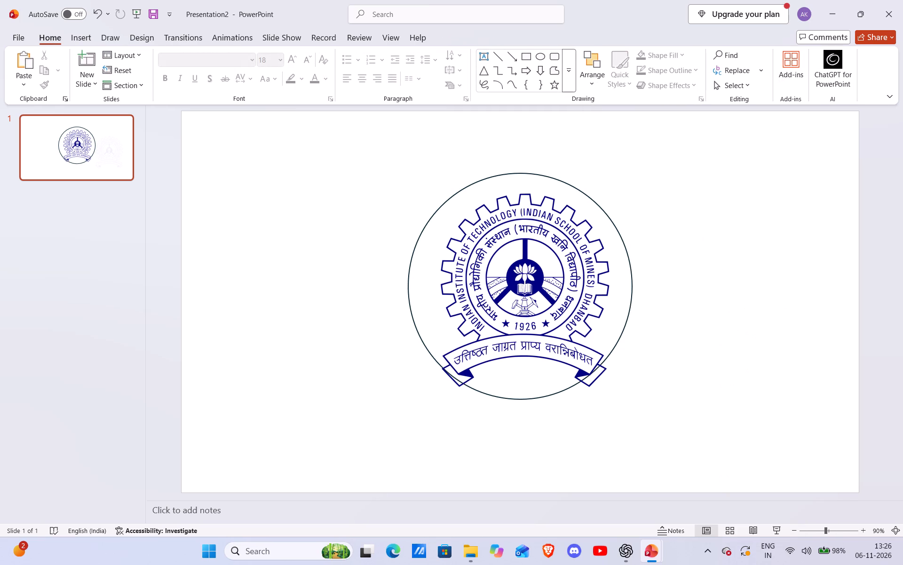
# Align the remaining logo horizontally and vertically with the centre of the circle.
pyautogui.moveTo(533, 308); pyautogui.dragTo(530, 302)
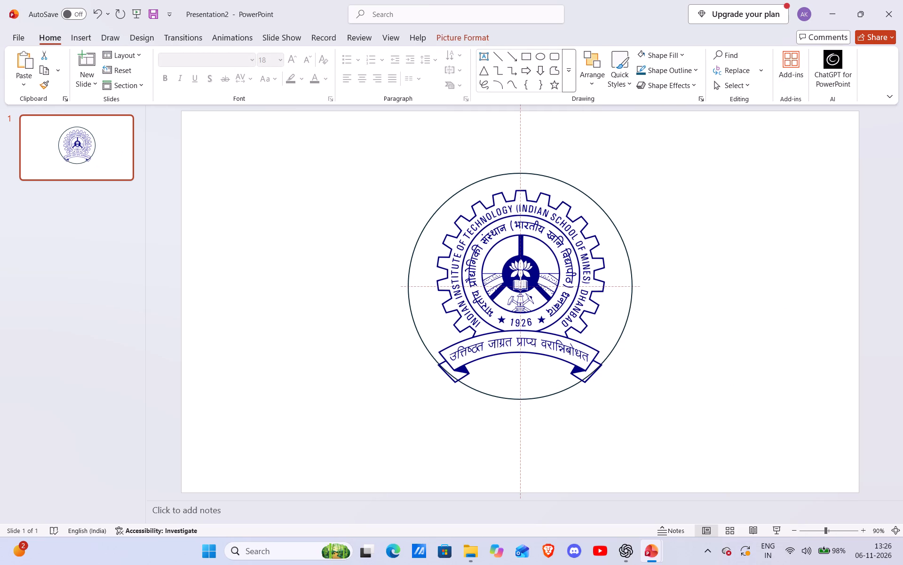
pyautogui.moveTo(530, 302); pyautogui.dragTo(530, 302)
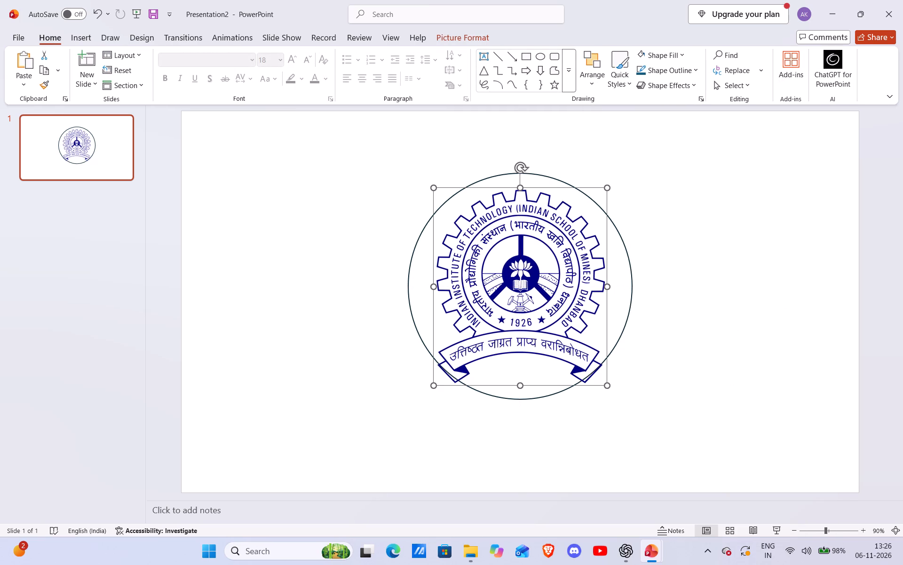
# Enlarge the circle slightly on all sides so the logo's ribbon ends fit inside it, then deselect it.
pyautogui.click(634, 286)
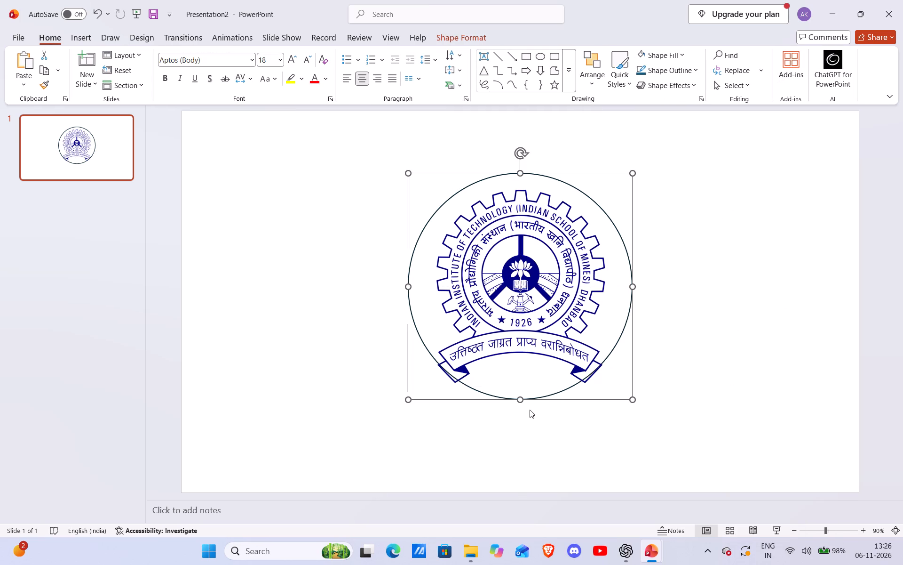
pyautogui.moveTo(519, 400); pyautogui.dragTo(519, 402)
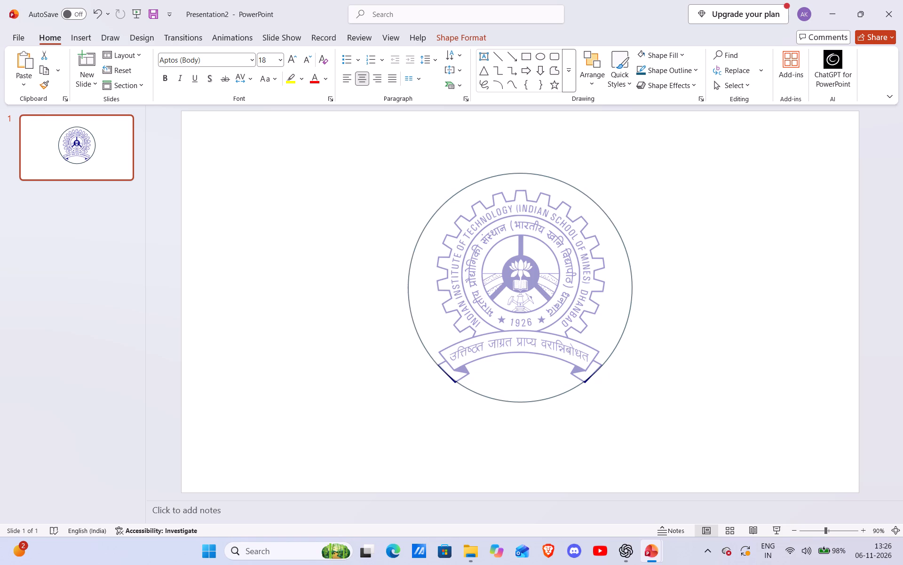
pyautogui.moveTo(519, 402); pyautogui.dragTo(519, 404)
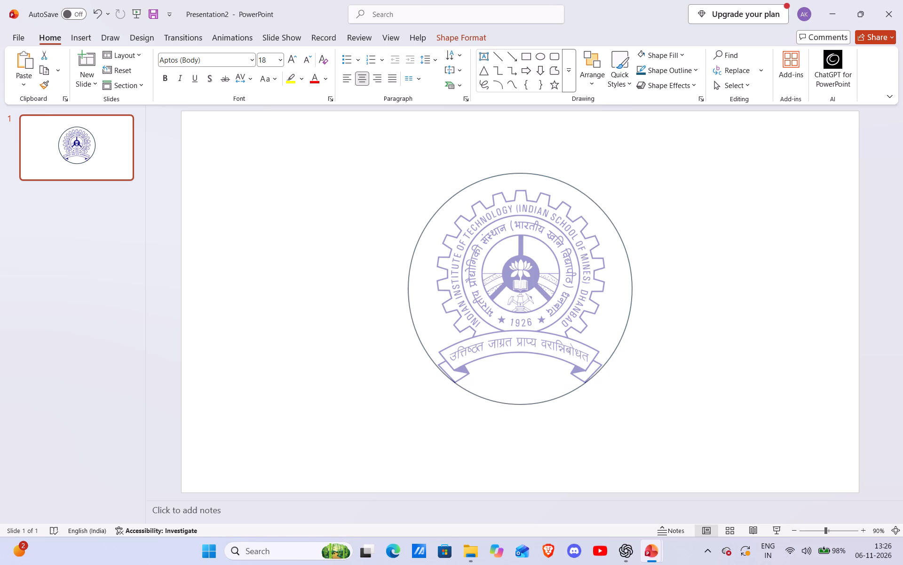
pyautogui.moveTo(519, 404); pyautogui.dragTo(519, 405)
pyautogui.moveTo(632, 290); pyautogui.dragTo(639, 289)
pyautogui.click(406, 290)
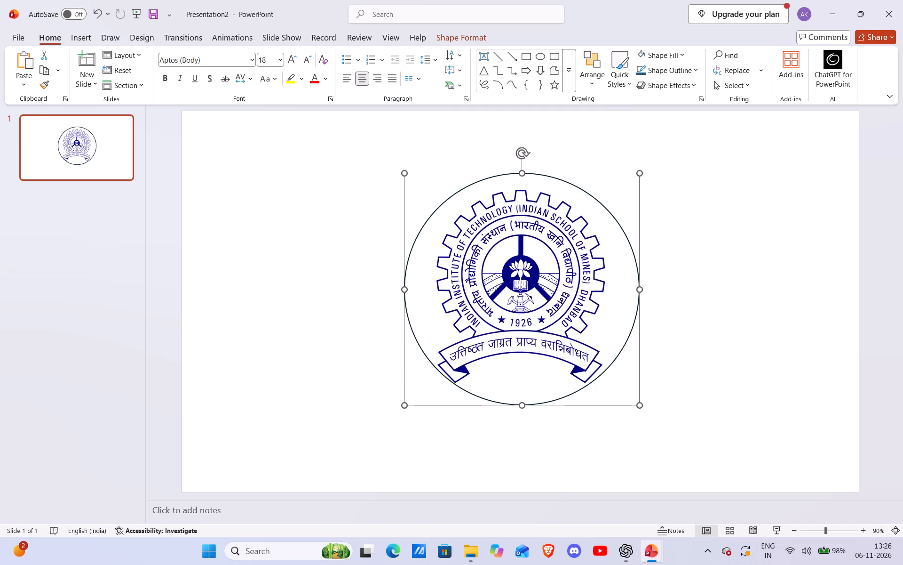
pyautogui.click(522, 173)
pyautogui.moveTo(522, 172); pyautogui.dragTo(522, 168)
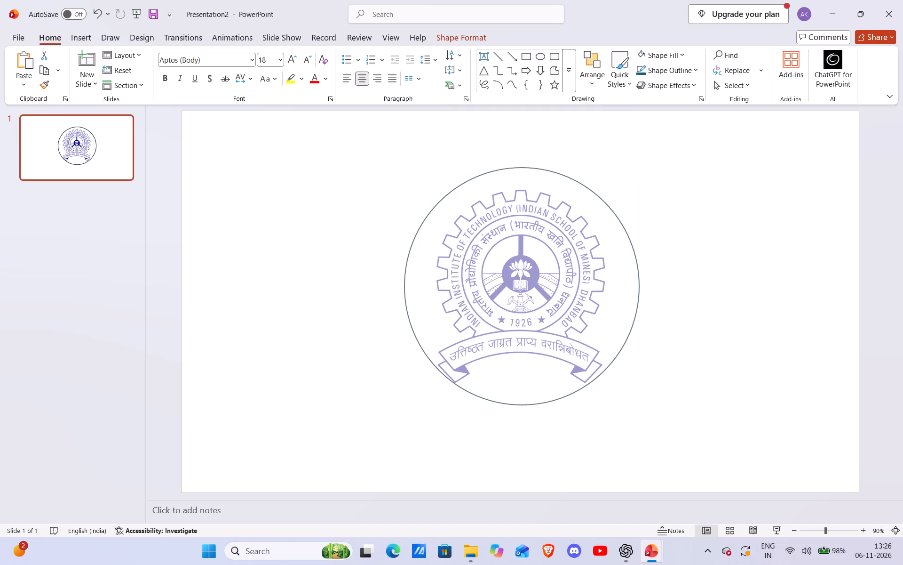
pyautogui.moveTo(522, 168); pyautogui.dragTo(526, 170)
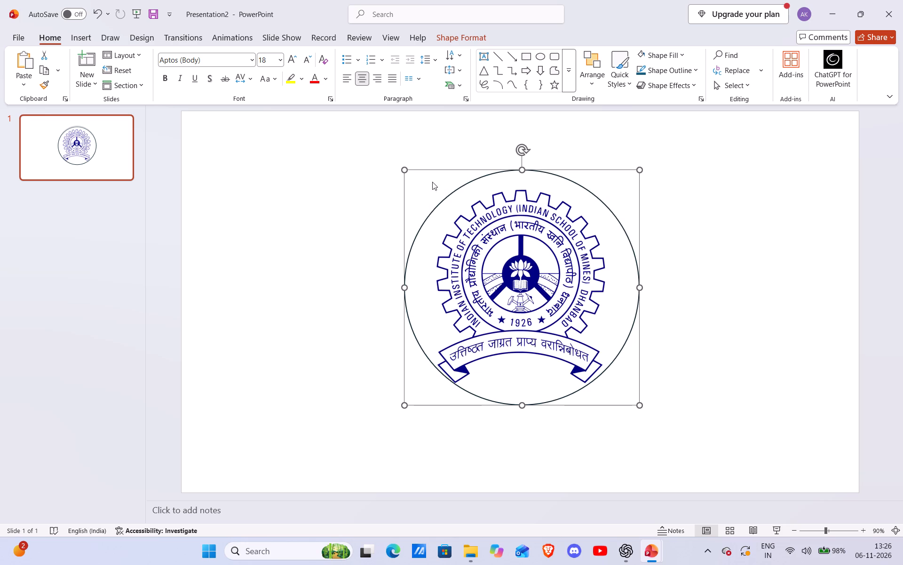
pyautogui.click(301, 194)
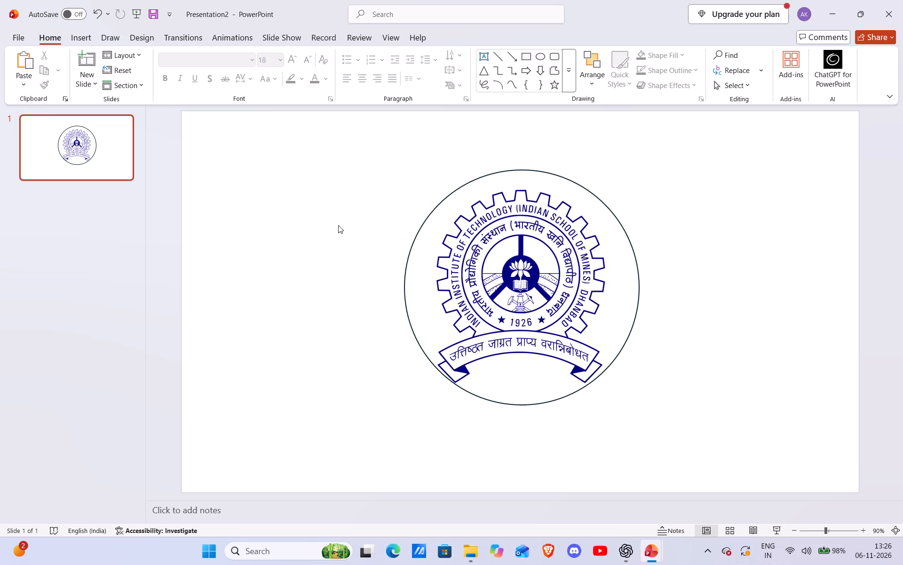
# Nudge the logo to the centre of the enlarged circle, then deselect it.
pyautogui.click(533, 274)
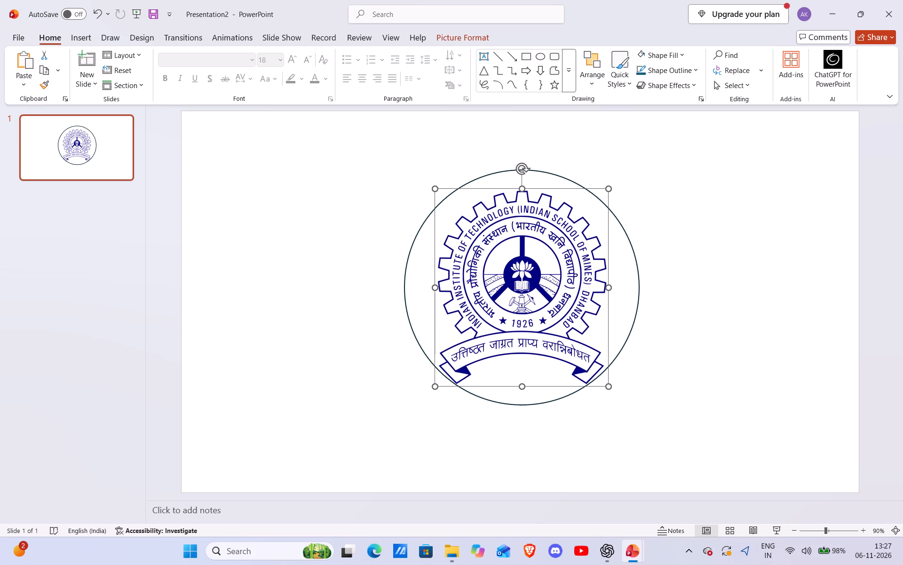
pyautogui.click(353, 278)
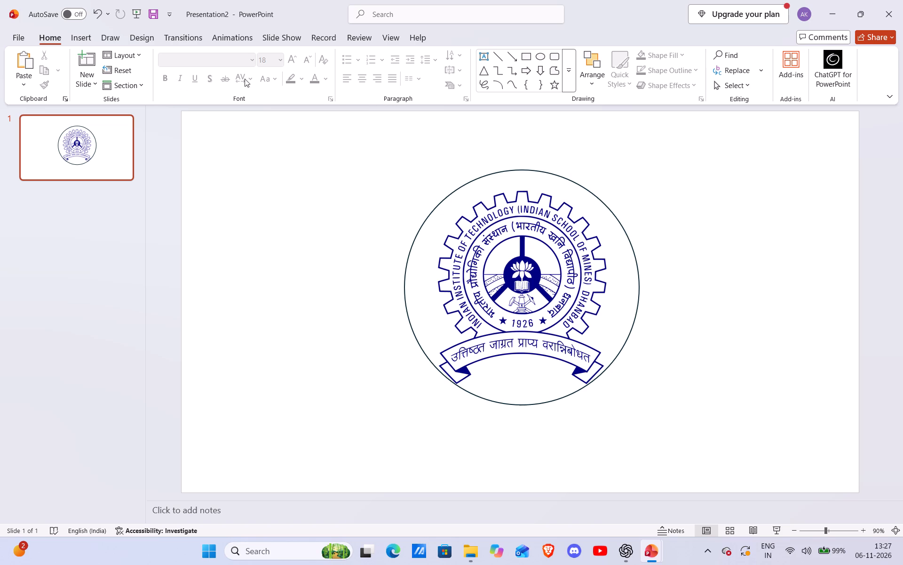
pyautogui.click(274, 155)
# Apply a slide layout that provides a title placeholder along the top of the logo slide.
pyautogui.rightClick(287, 174)
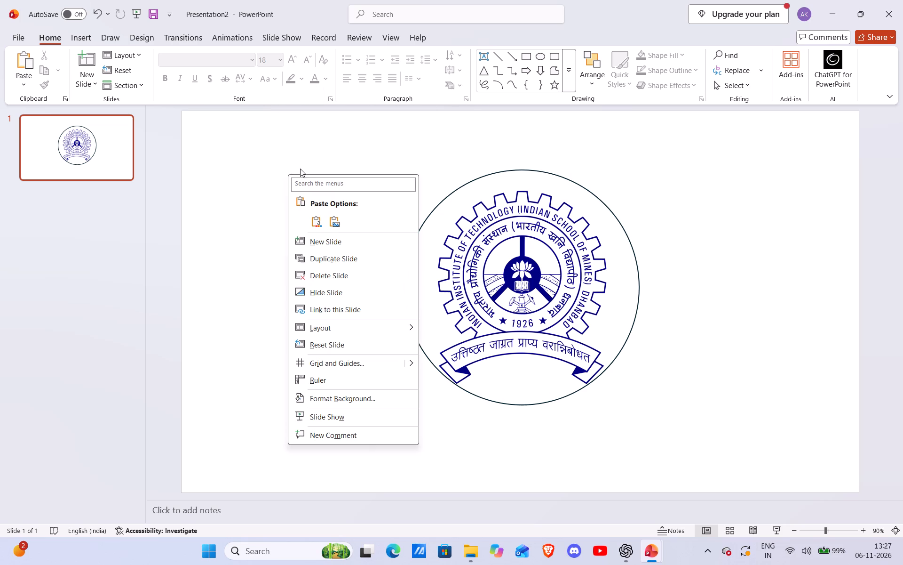
pyautogui.click(264, 155)
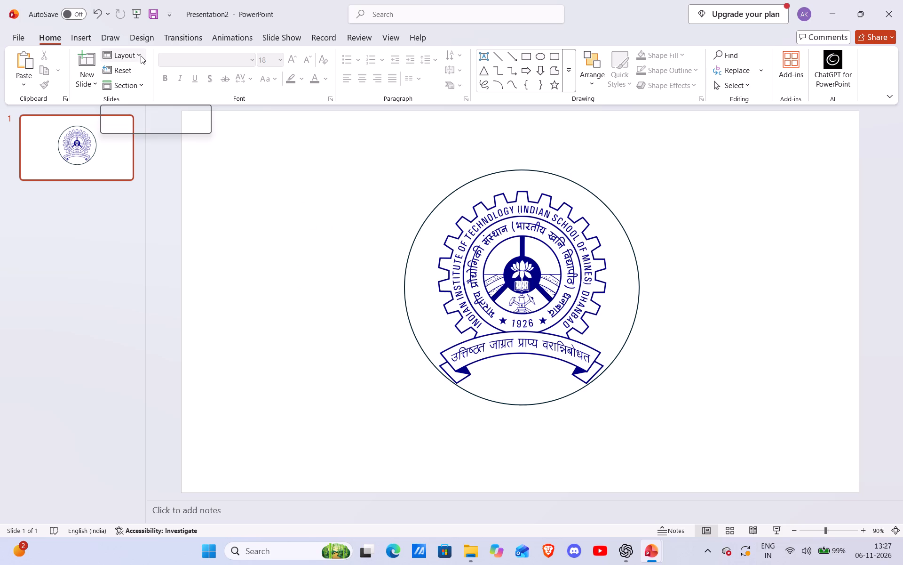
pyautogui.click(141, 56)
pyautogui.click(240, 152)
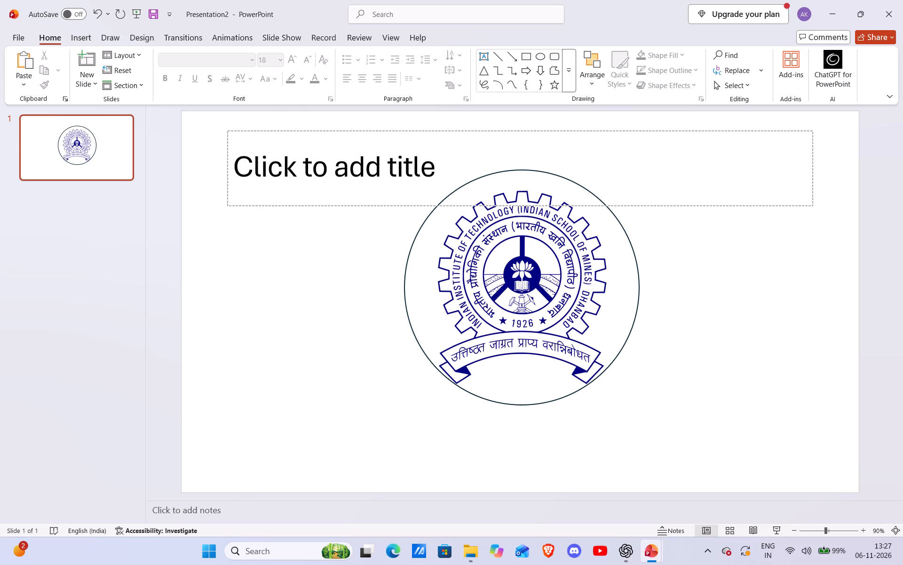
# Enter the course code NFMC202 followed by a hyphen in the slide's title placeholder.
pyautogui.click(290, 162)
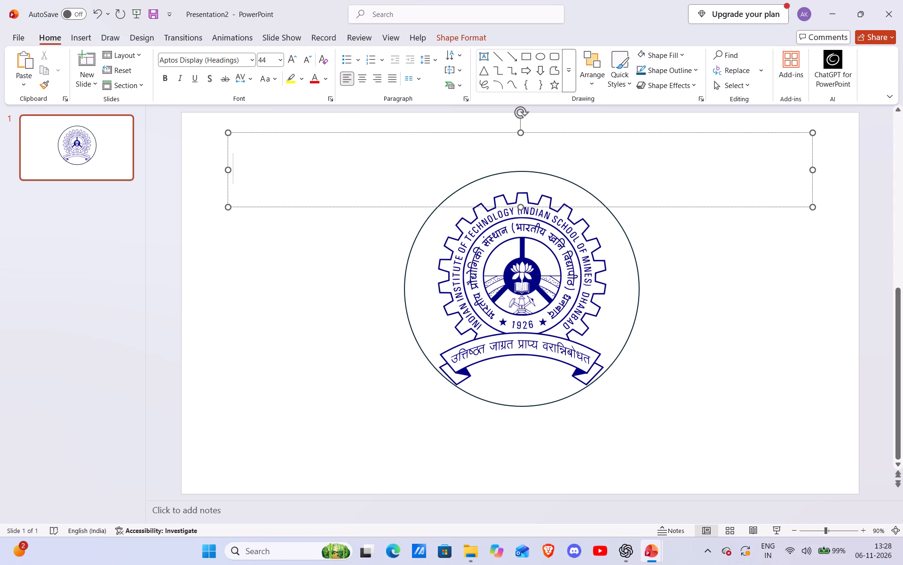
pyautogui.hotkey('shift', 'n')
pyautogui.press('BackSpace')
pyautogui.press('n')
pyautogui.write('FMC')
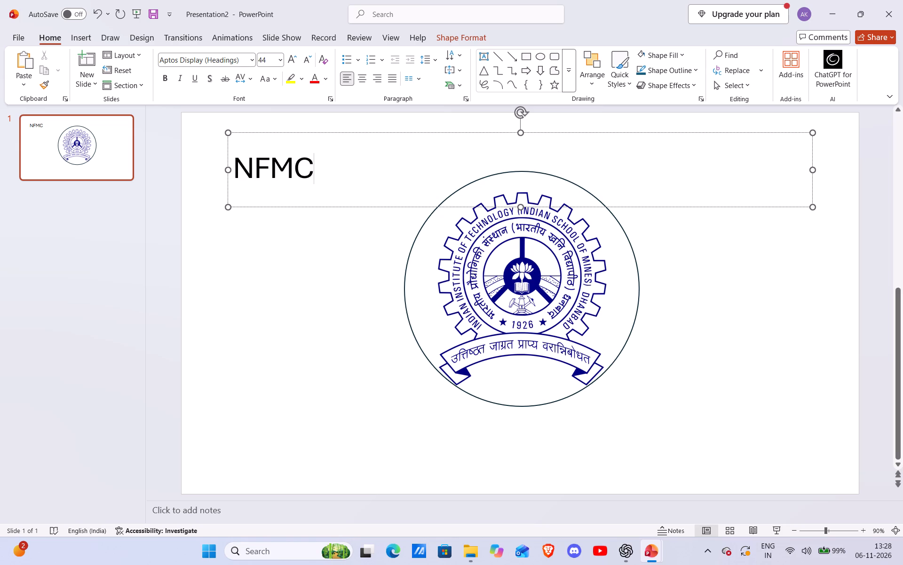
pyautogui.press('2')
pyautogui.press('0')
pyautogui.press('2')
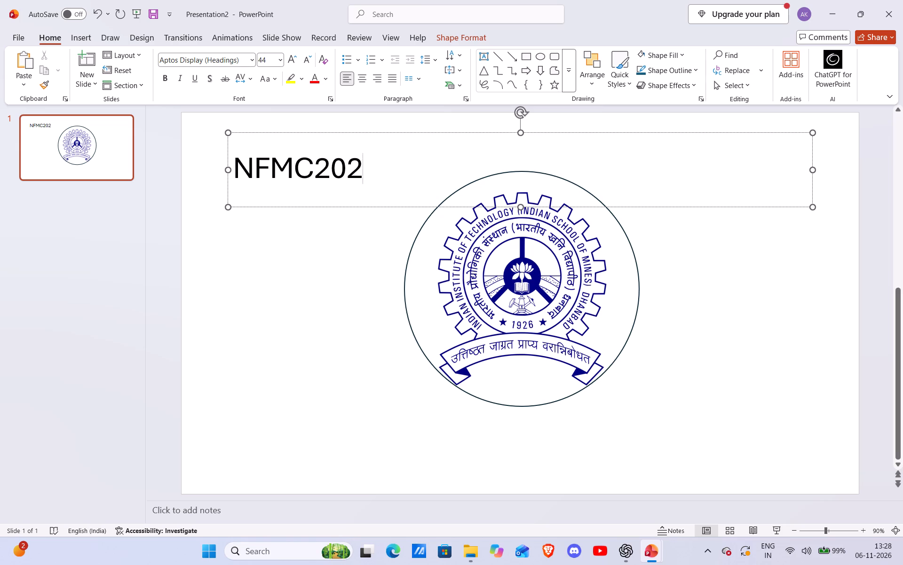
pyautogui.press('e')
pyautogui.press('shift+less')
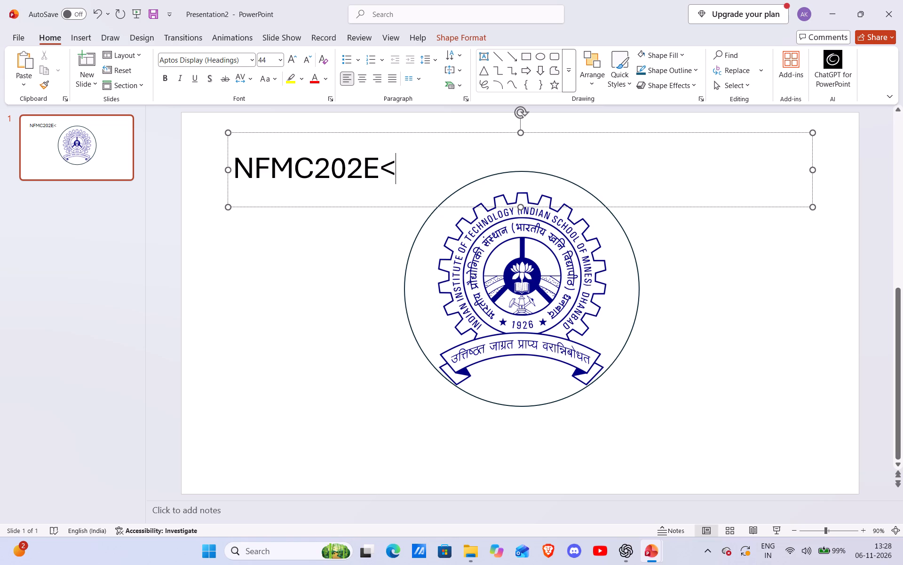
pyautogui.press('BackSpace')
pyautogui.press('BackSpace')
pyautogui.press('space')
pyautogui.press('space')
pyautogui.write('-')
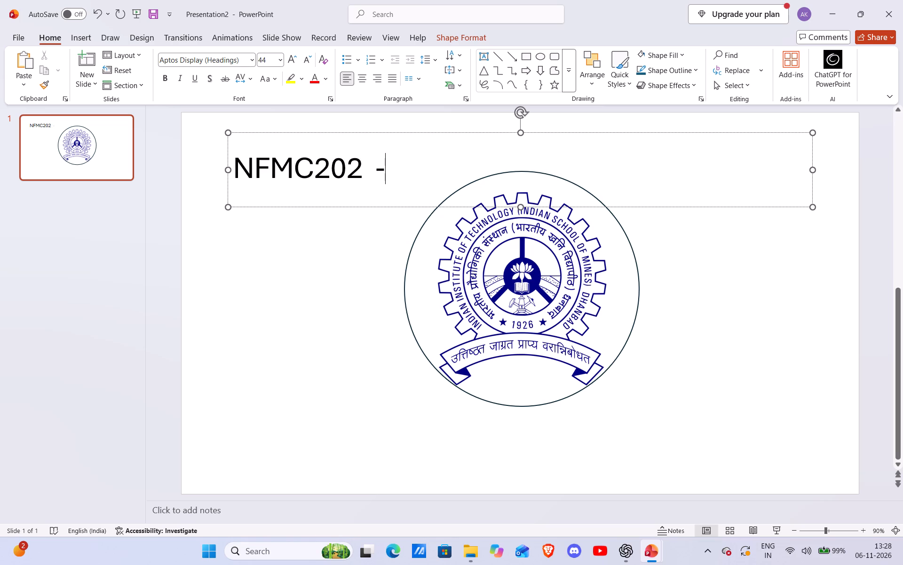
pyautogui.press('BackSpace')
pyautogui.press('BackSpace')
pyautogui.press('BackSpace')
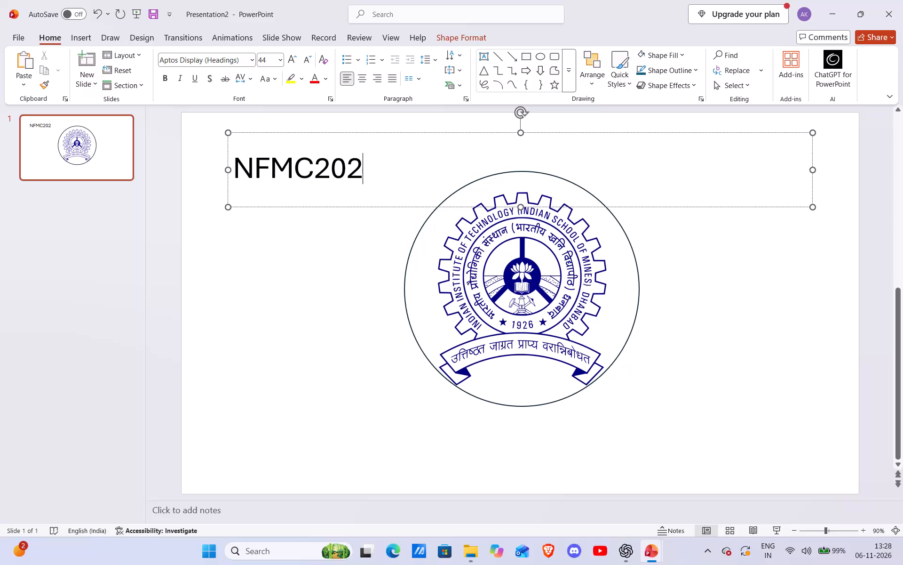
pyautogui.press('-')
# Complete the title after the hyphen with the course name "Extractive Metallurgy".
pyautogui.write('EC')
pyautogui.press('BackSpace')
pyautogui.press('x')
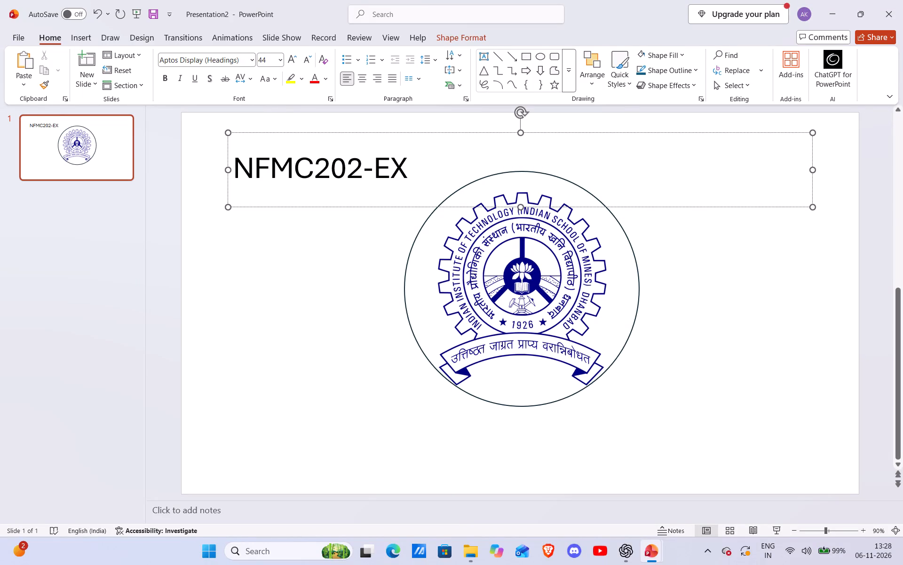
pyautogui.press('BackSpace')
pyautogui.press('x')
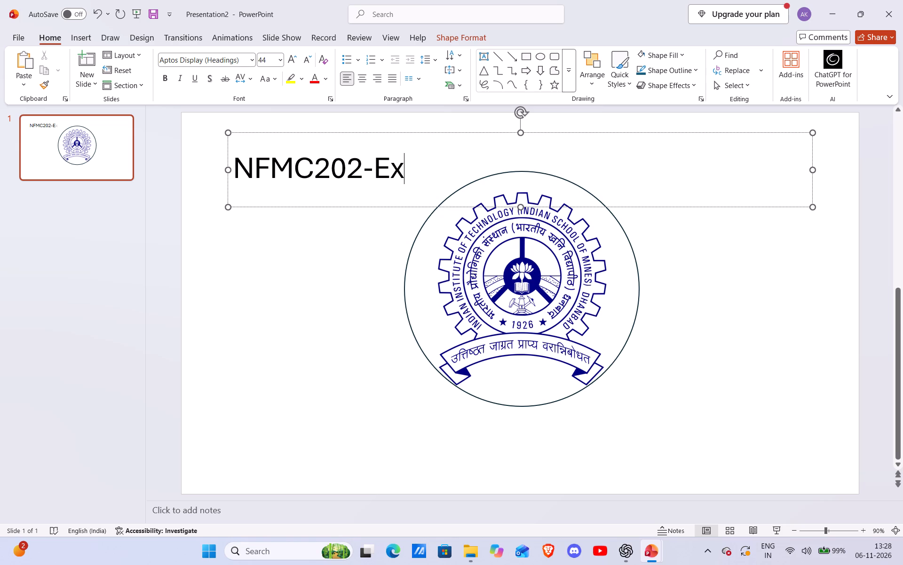
pyautogui.write('te')
pyautogui.write('act')
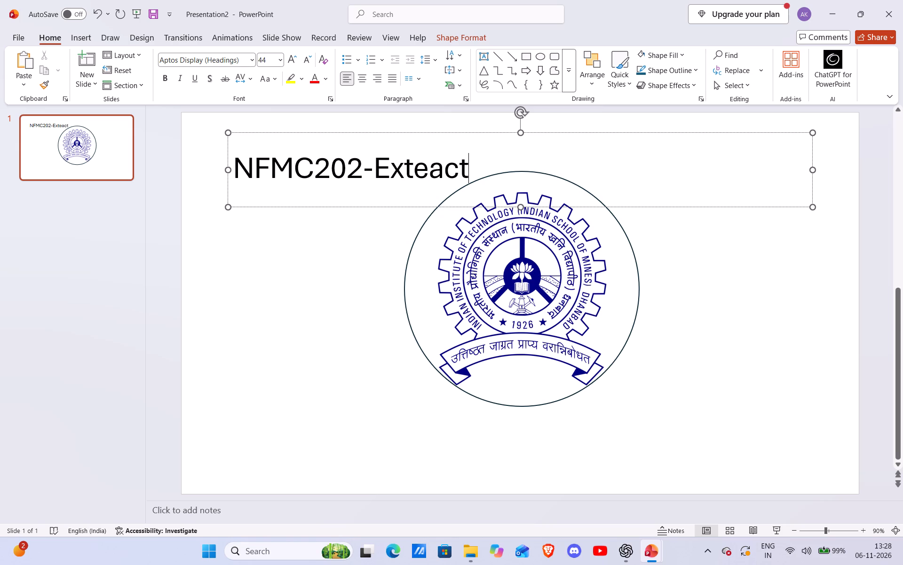
pyautogui.write('ive')
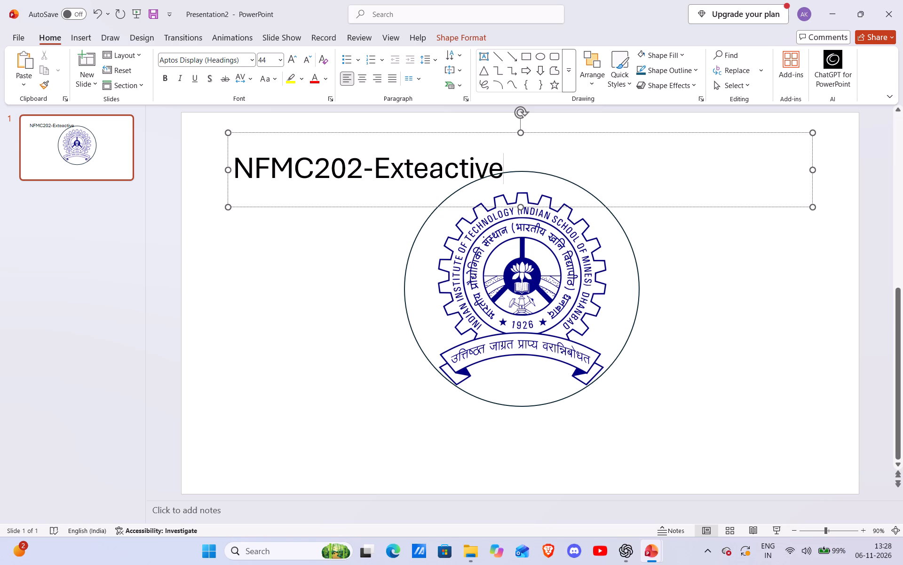
pyautogui.press('Left')
pyautogui.press('Left')
pyautogui.press('Left')
pyautogui.press('Left')
pyautogui.press('Left')
pyautogui.press('Left')
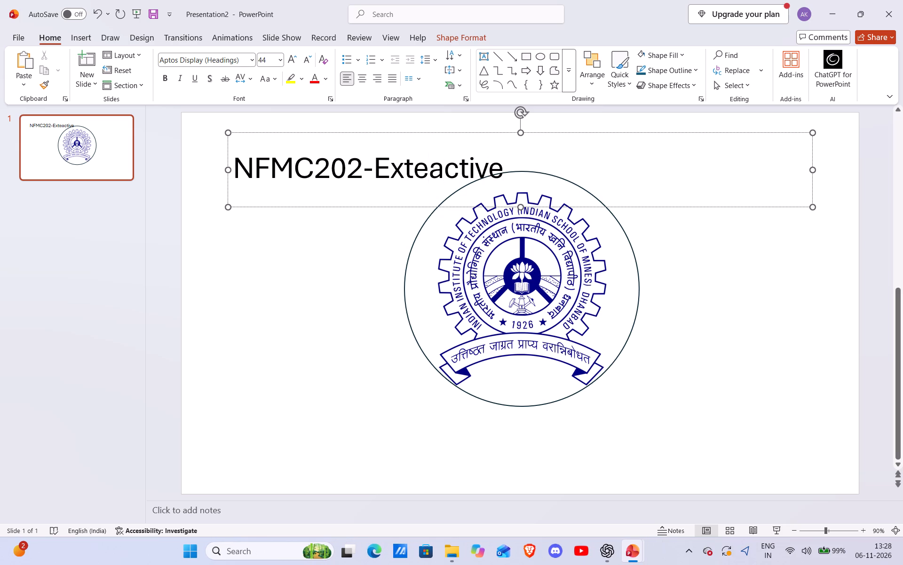
pyautogui.press('BackSpace')
pyautogui.press('r')
pyautogui.press('Right')
pyautogui.press('Right')
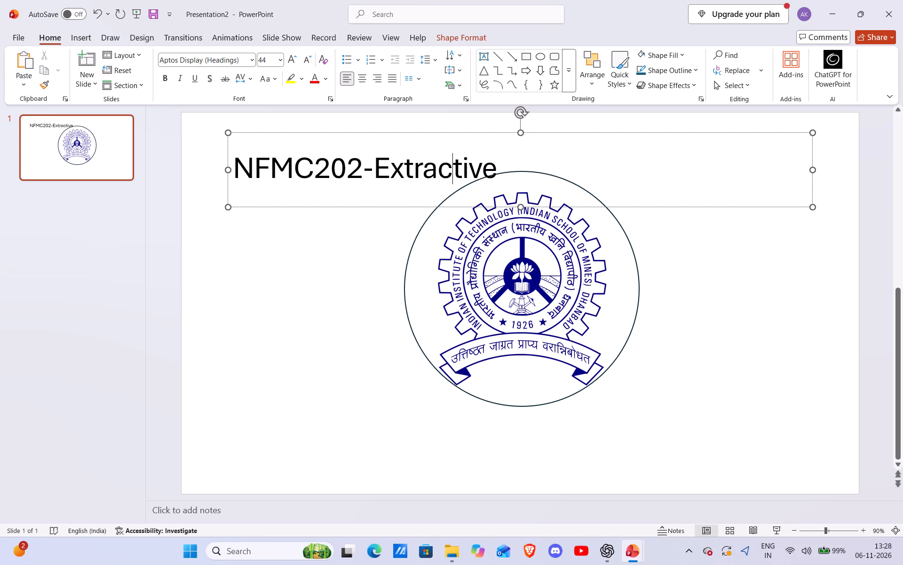
pyautogui.press('Right')
pyautogui.press('Right')
pyautogui.press('Right')
pyautogui.press('Right')
pyautogui.press('Right')
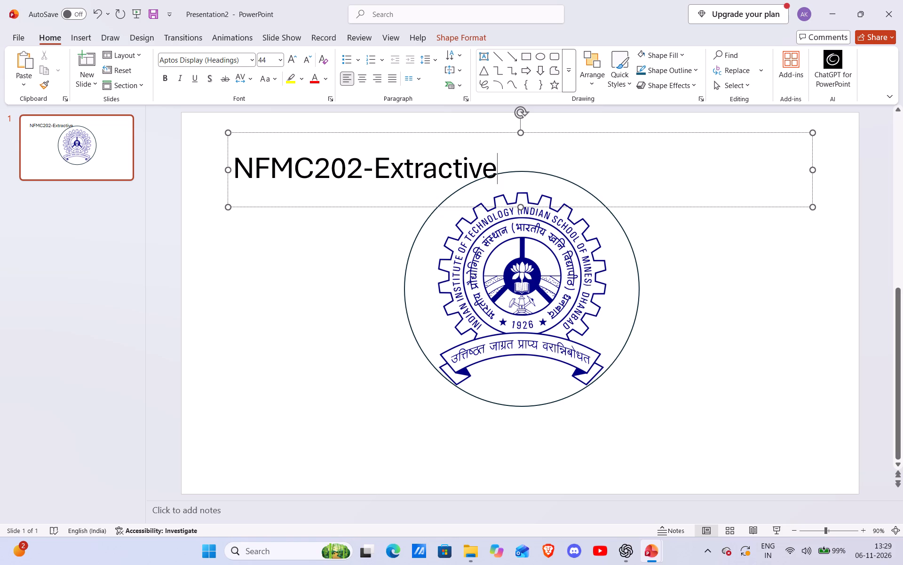
pyautogui.press('space')
pyautogui.hotkey('shift', 'm')
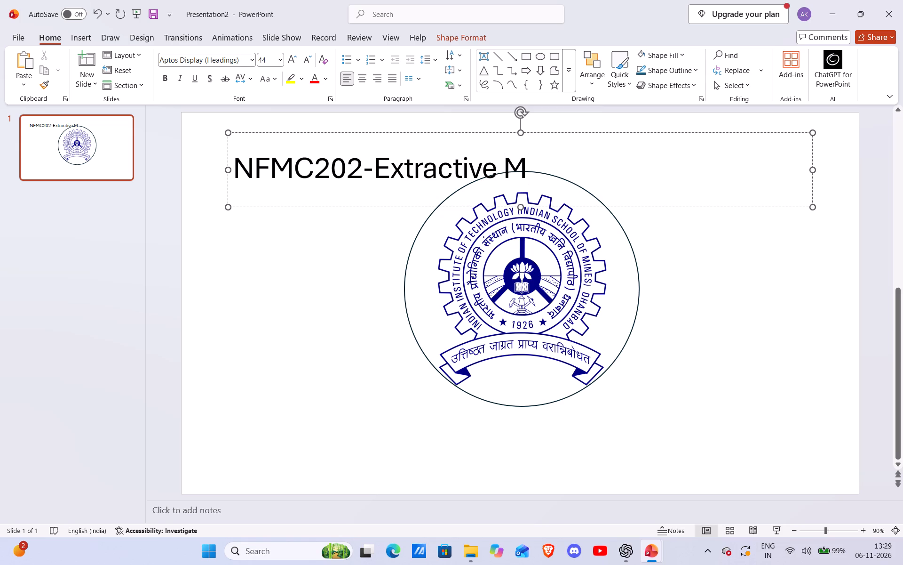
pyautogui.write('etal')
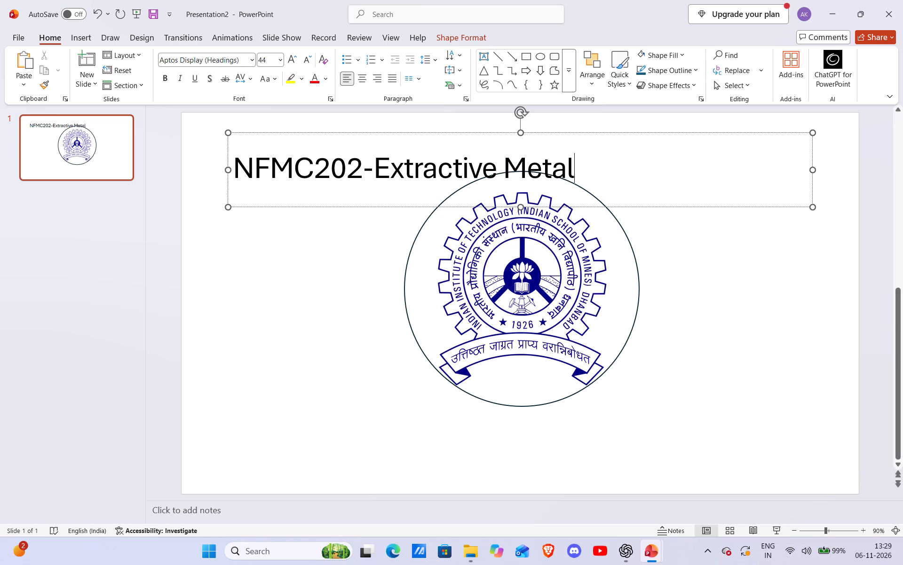
pyautogui.write('lur')
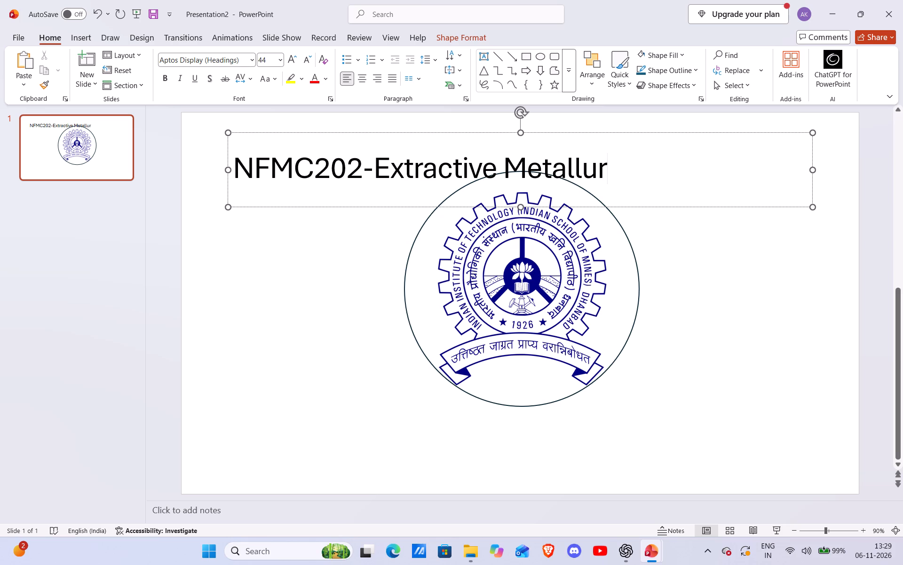
pyautogui.write('gy')
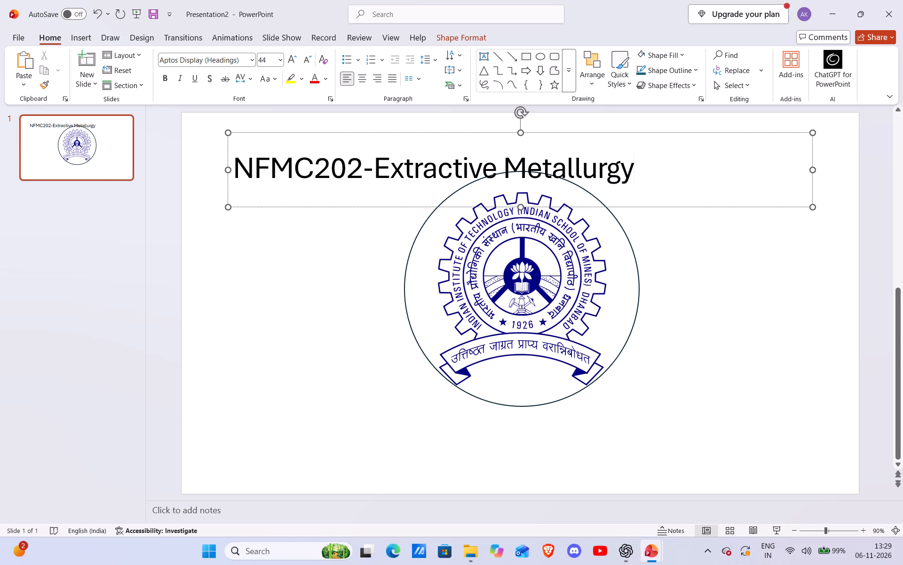
# Switch to the recent file psp presentation from Downloads to view its title slide.
pyautogui.click(17, 41)
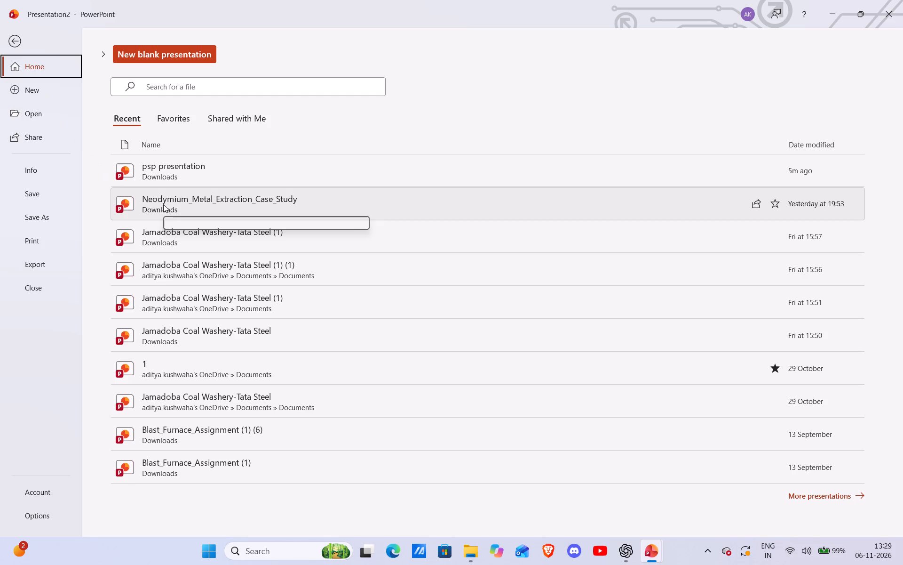
pyautogui.click(167, 175)
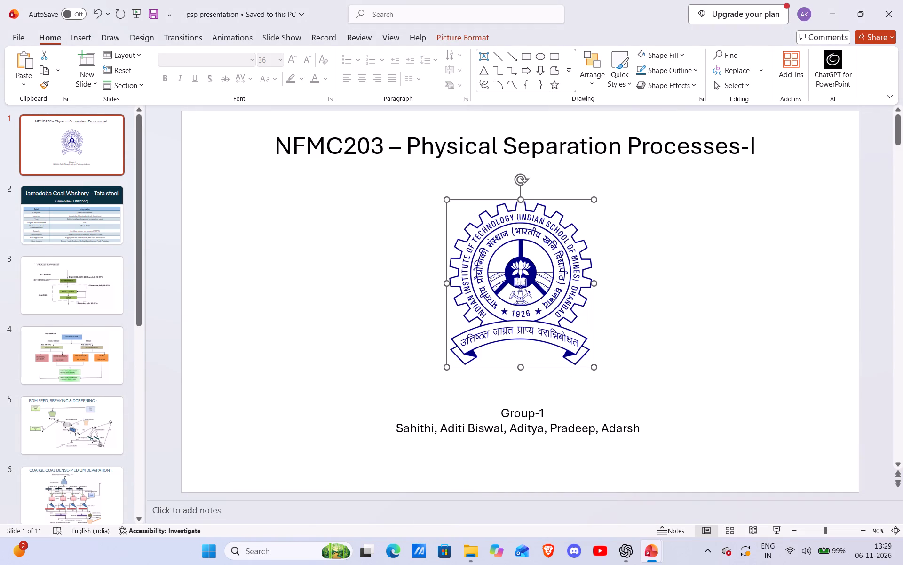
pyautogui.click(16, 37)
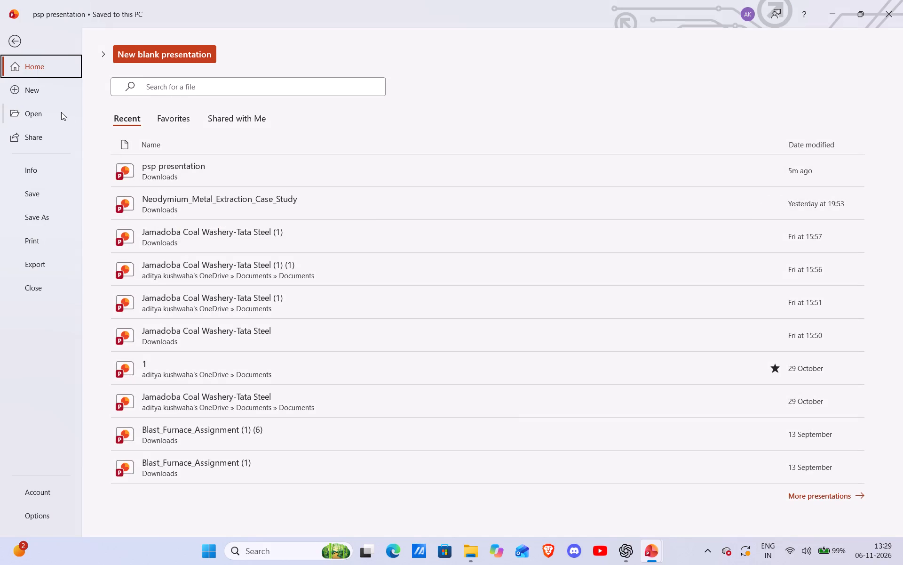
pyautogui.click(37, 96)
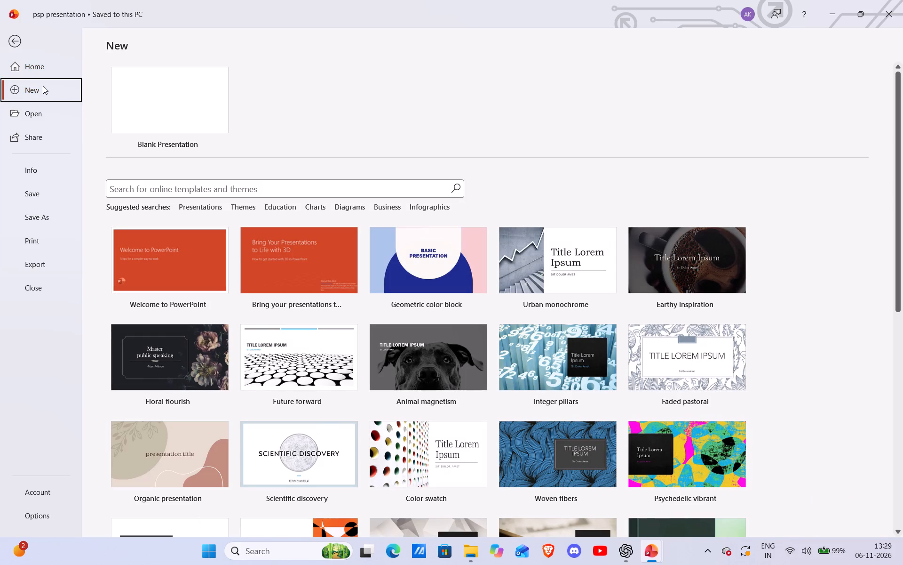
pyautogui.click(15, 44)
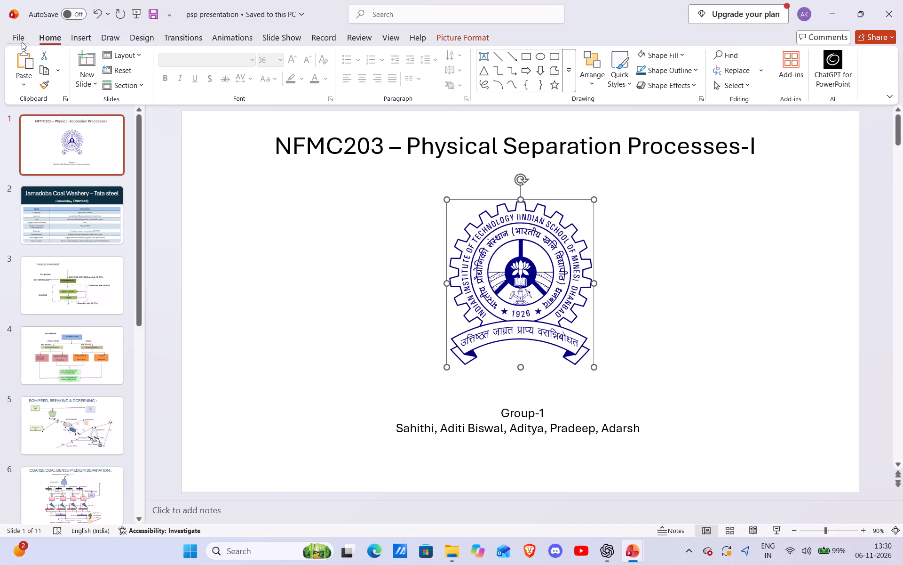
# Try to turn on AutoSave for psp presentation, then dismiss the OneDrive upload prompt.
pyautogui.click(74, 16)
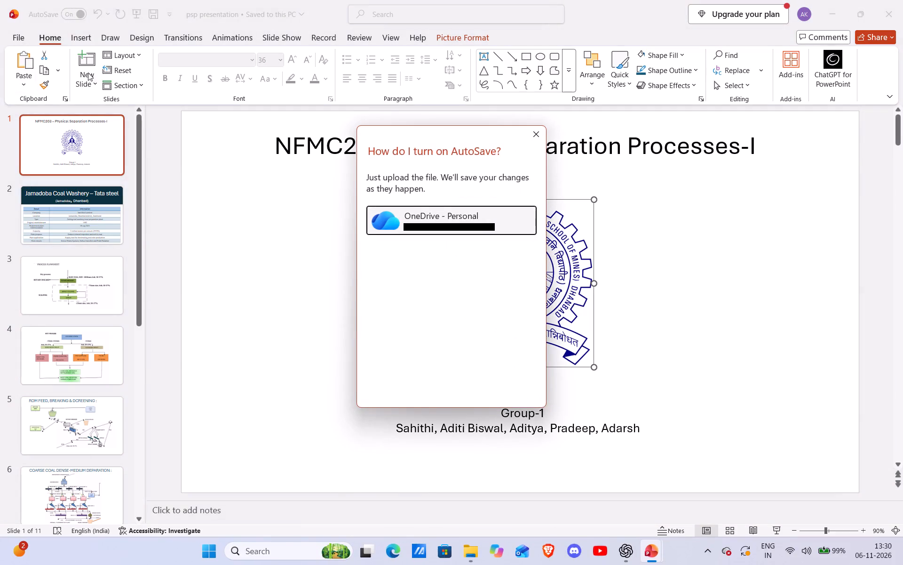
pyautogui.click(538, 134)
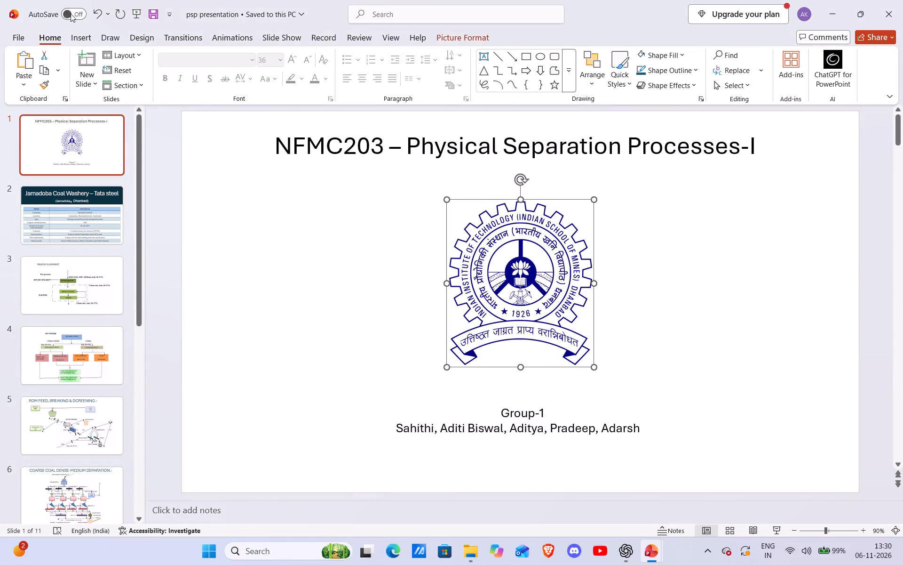
# Turn on AutoSave for psp presentation by uploading the file to the personal OneDrive.
pyautogui.click(71, 14)
pyautogui.click(413, 226)
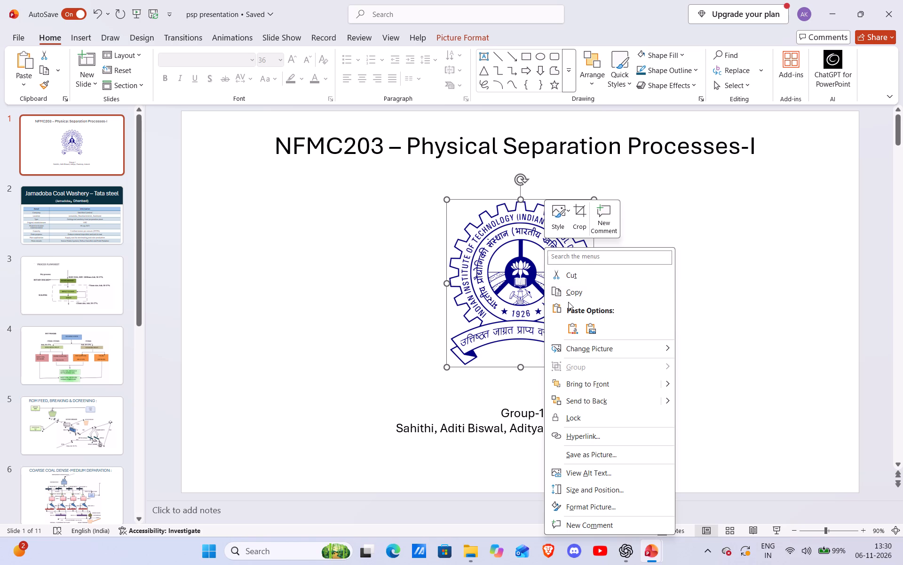
# Copy the institute logo from the title slide of psp presentation.
pyautogui.click(573, 296)
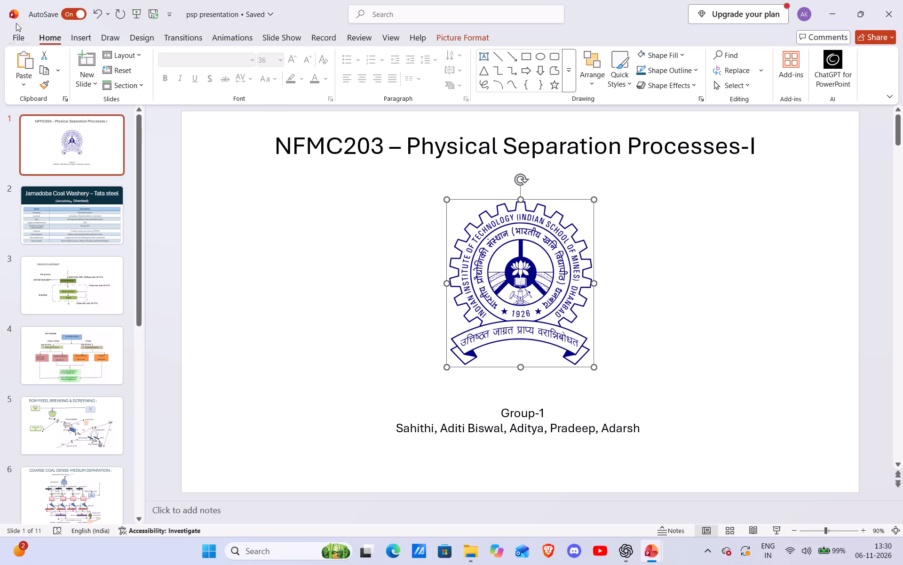
# Create a new blank presentation.
pyautogui.click(20, 37)
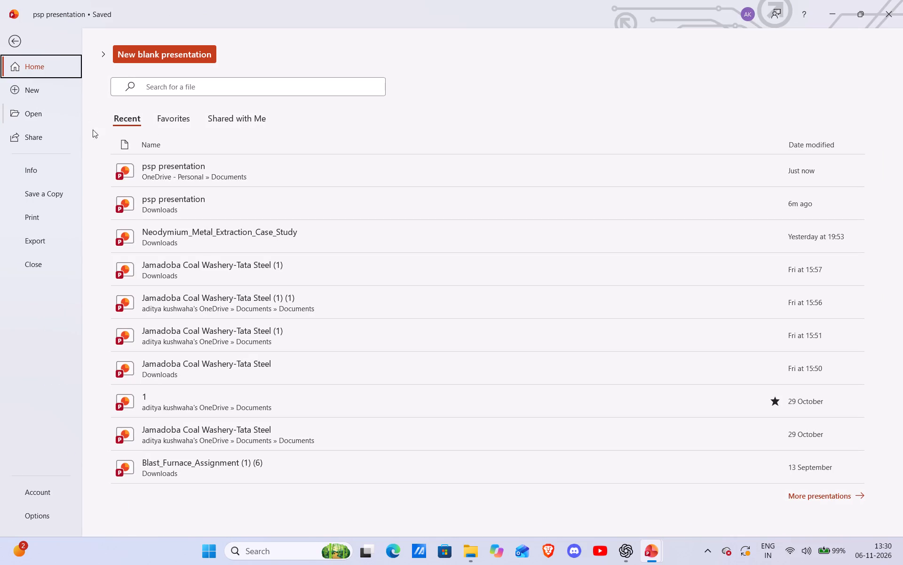
pyautogui.click(31, 91)
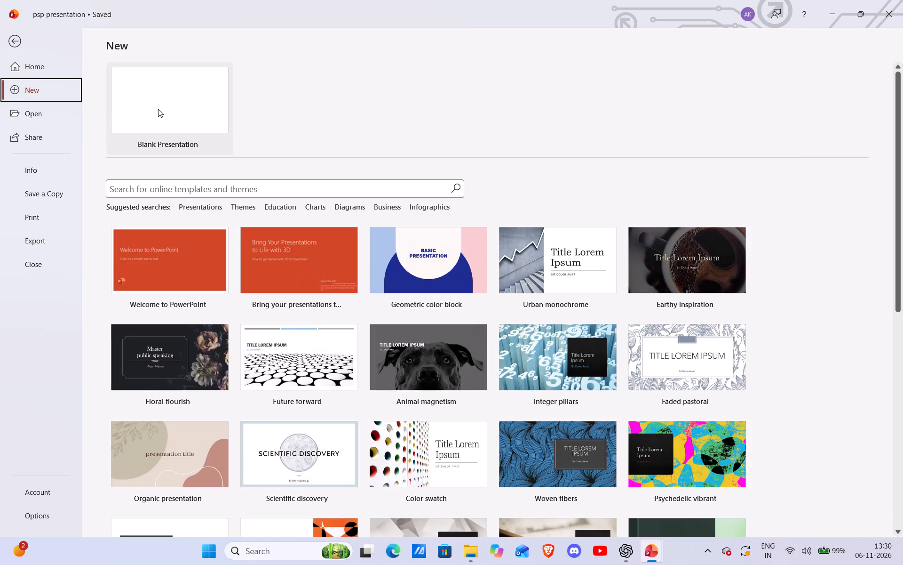
pyautogui.click(161, 107)
# Turn on AutoSave for the new file by uploading it to the personal OneDrive under the name Presentation.
pyautogui.click(70, 19)
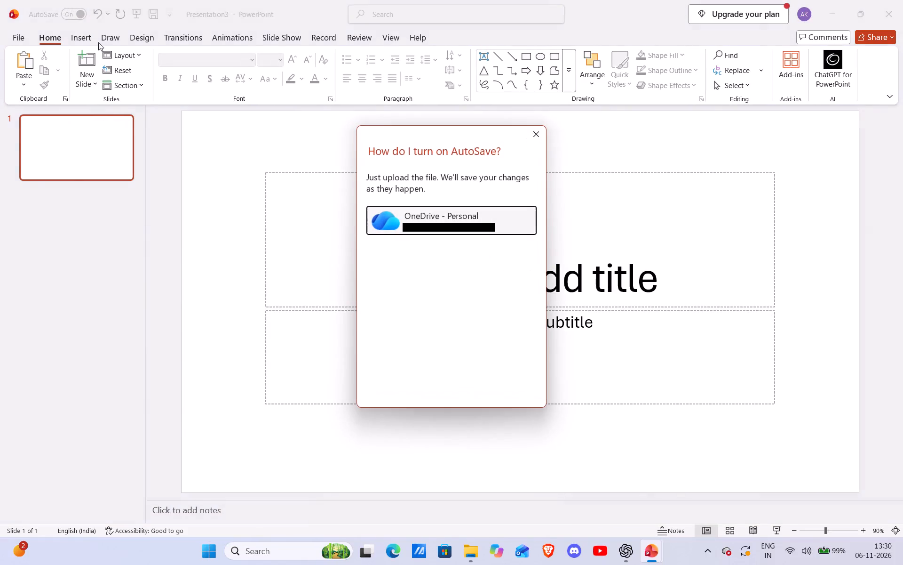
pyautogui.click(436, 221)
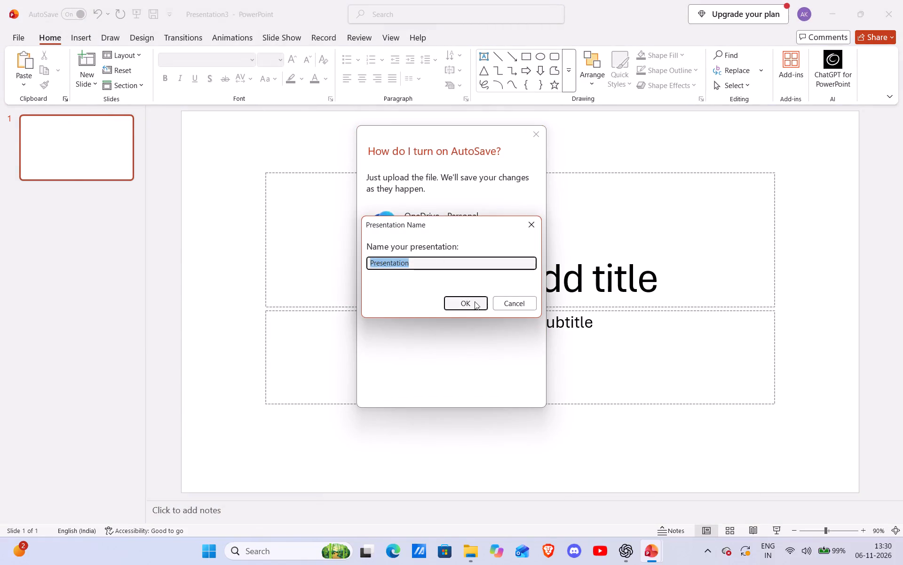
pyautogui.click(472, 304)
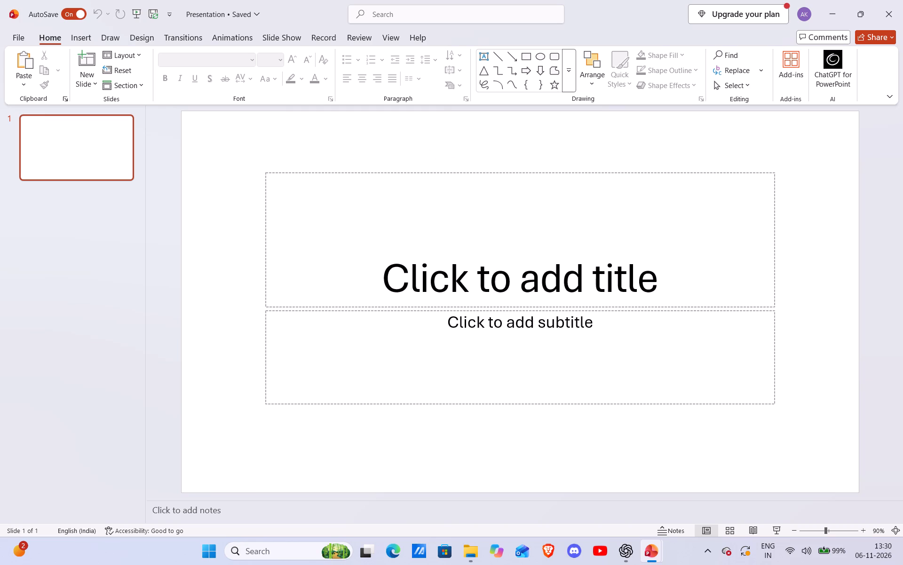
# Delete the empty title and subtitle placeholders from the slide.
pyautogui.click(521, 246)
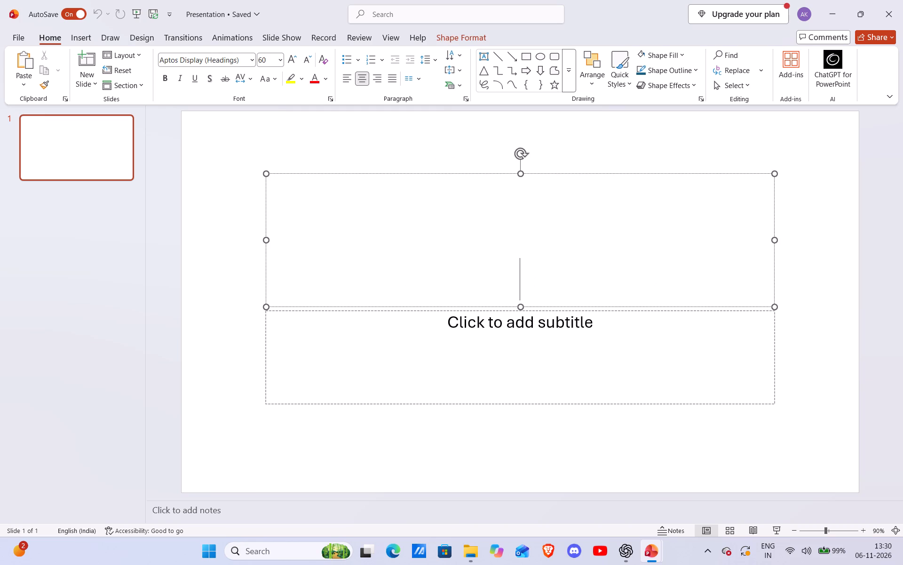
pyautogui.press('Delete')
pyautogui.press('Delete')
pyautogui.press('Delete')
pyautogui.press('Delete')
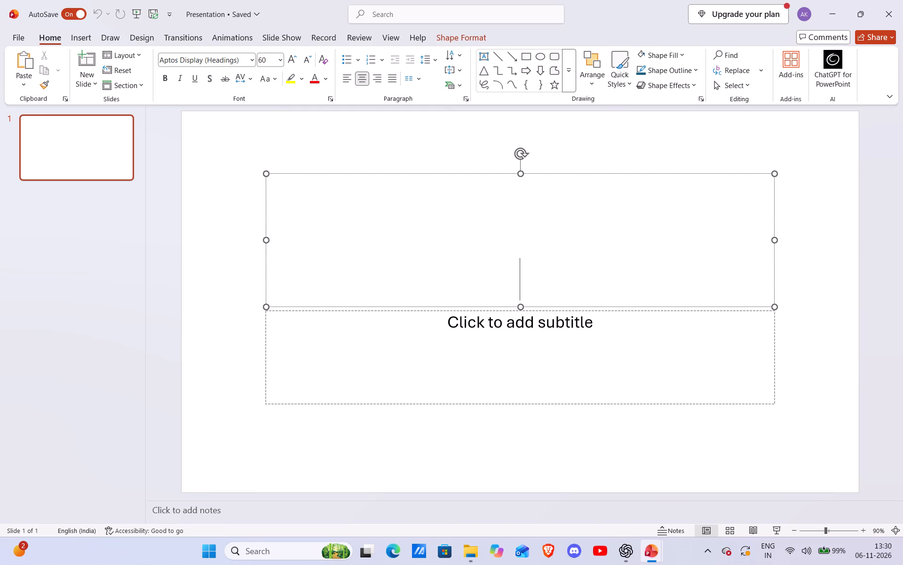
pyautogui.press('Delete')
pyautogui.press('Delete')
pyautogui.click(501, 340)
pyautogui.press('Delete')
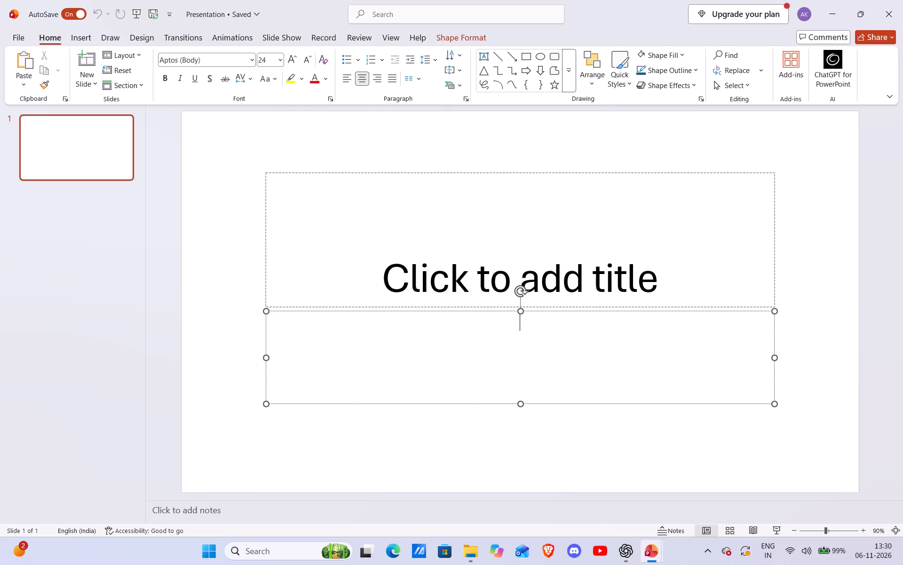
pyautogui.click(509, 308)
pyautogui.press('Delete')
pyautogui.click(509, 308)
pyautogui.press('Delete')
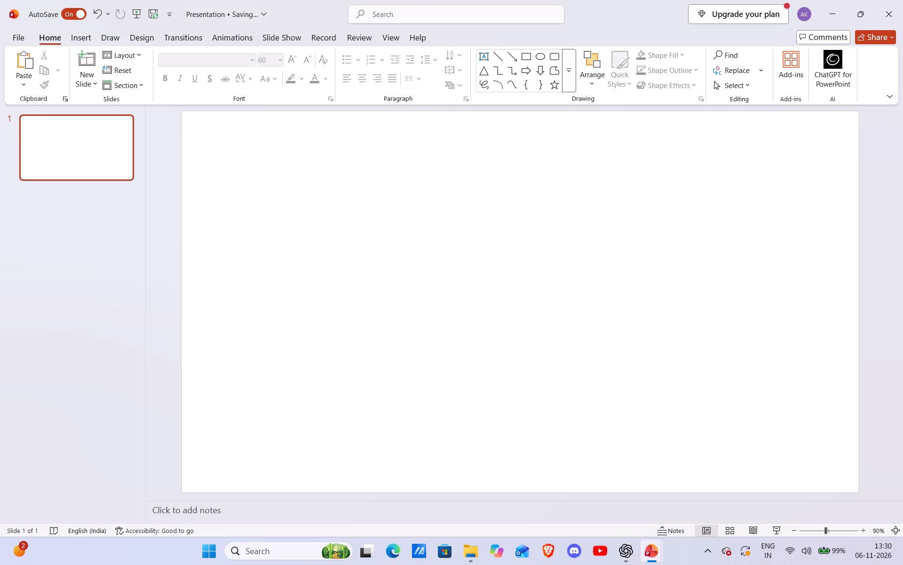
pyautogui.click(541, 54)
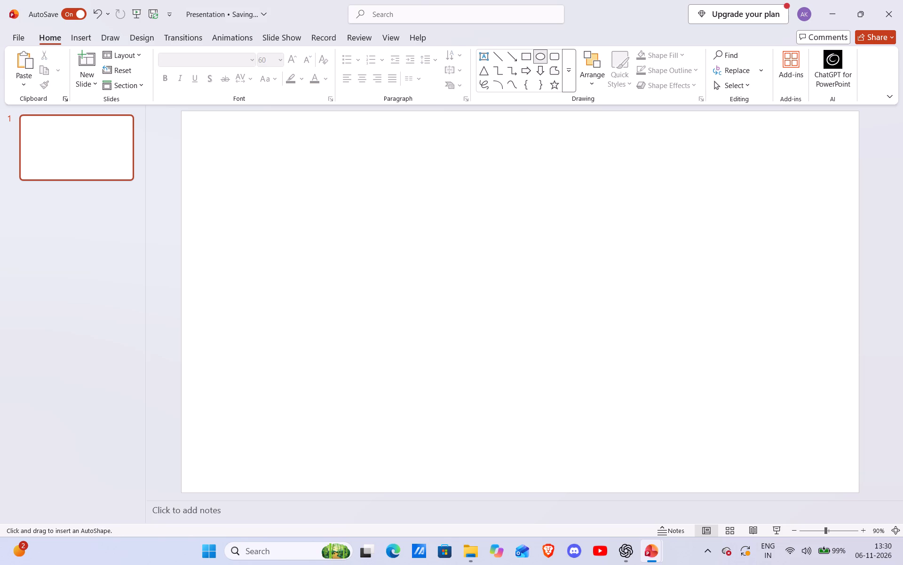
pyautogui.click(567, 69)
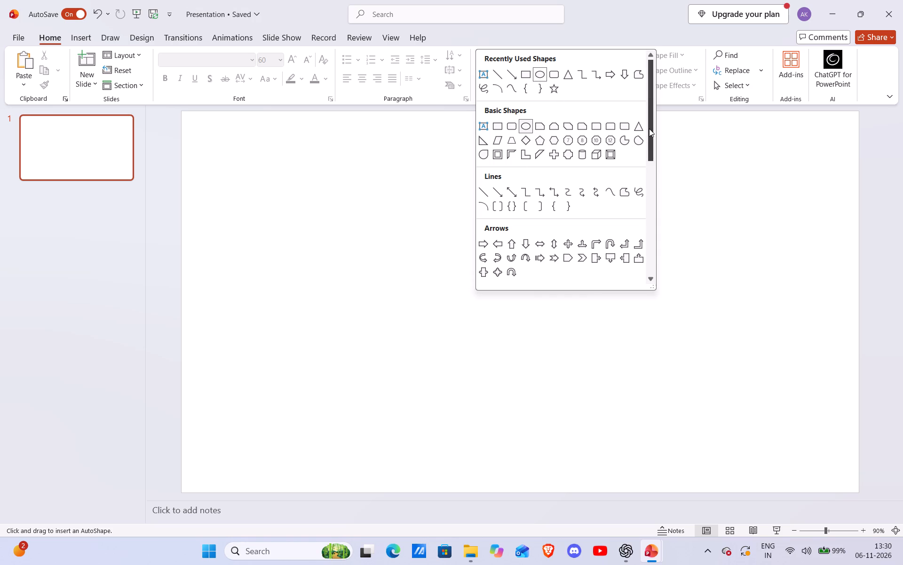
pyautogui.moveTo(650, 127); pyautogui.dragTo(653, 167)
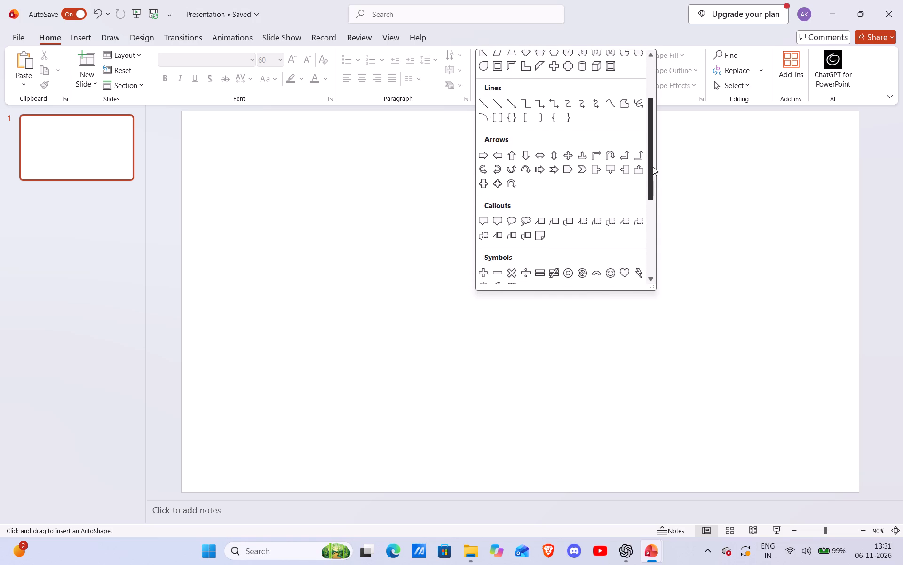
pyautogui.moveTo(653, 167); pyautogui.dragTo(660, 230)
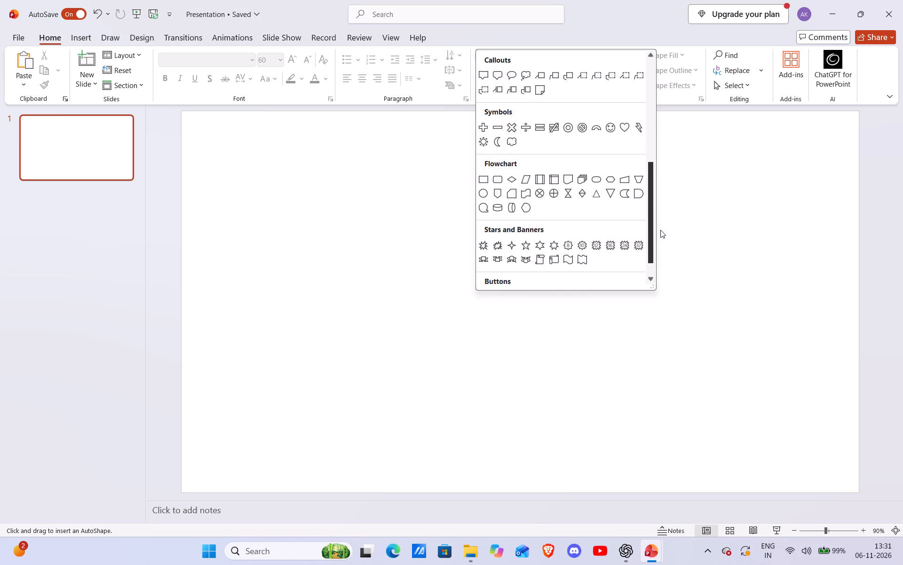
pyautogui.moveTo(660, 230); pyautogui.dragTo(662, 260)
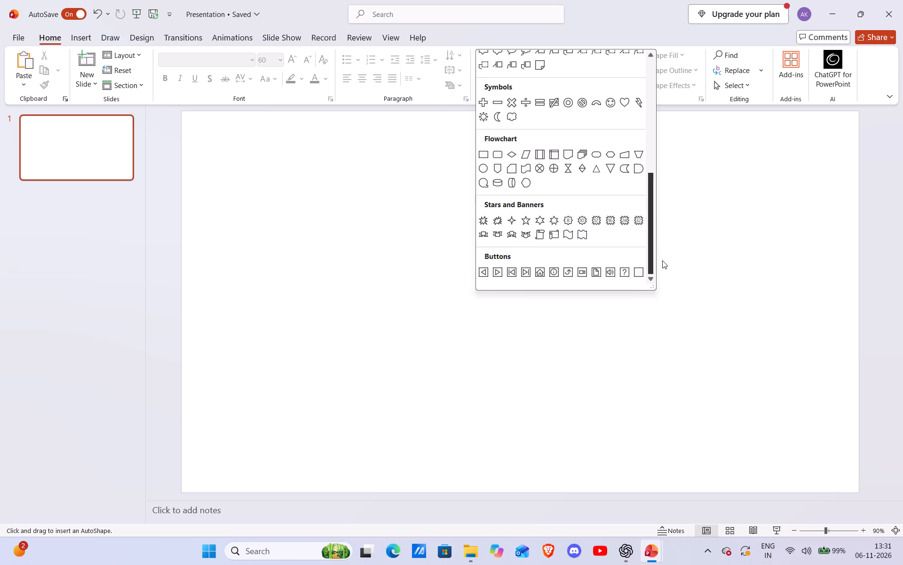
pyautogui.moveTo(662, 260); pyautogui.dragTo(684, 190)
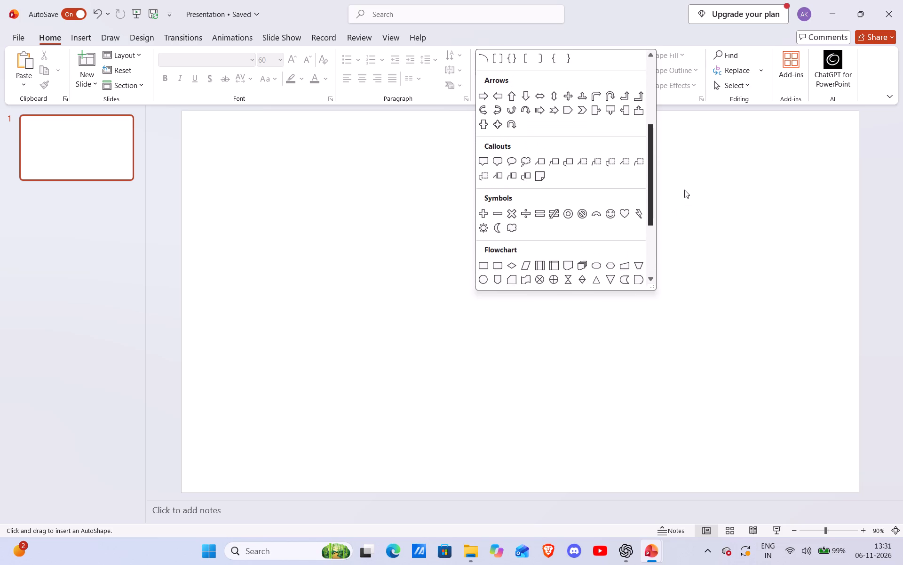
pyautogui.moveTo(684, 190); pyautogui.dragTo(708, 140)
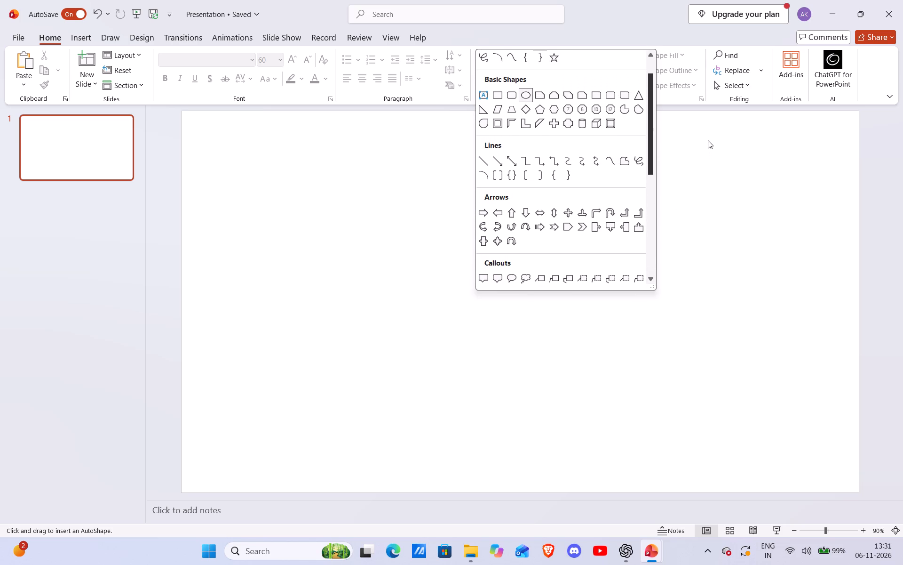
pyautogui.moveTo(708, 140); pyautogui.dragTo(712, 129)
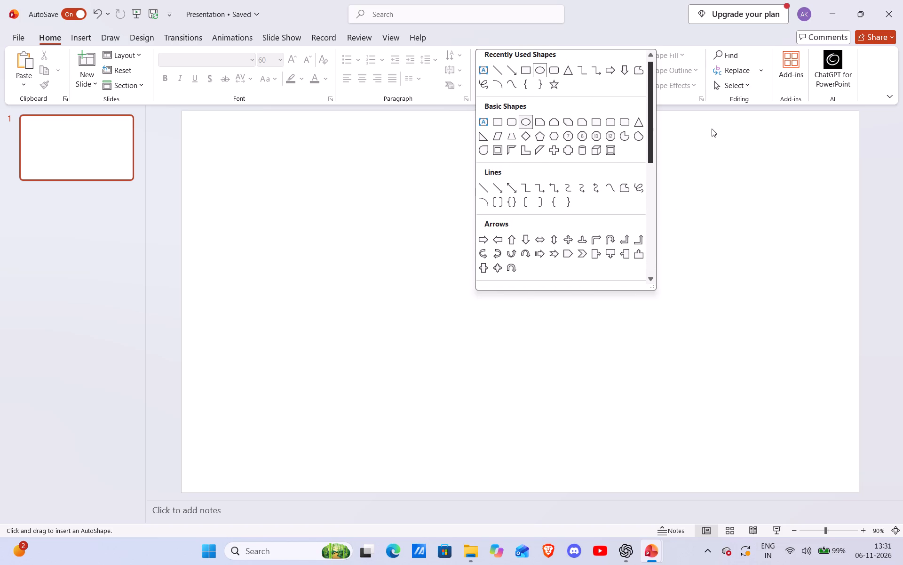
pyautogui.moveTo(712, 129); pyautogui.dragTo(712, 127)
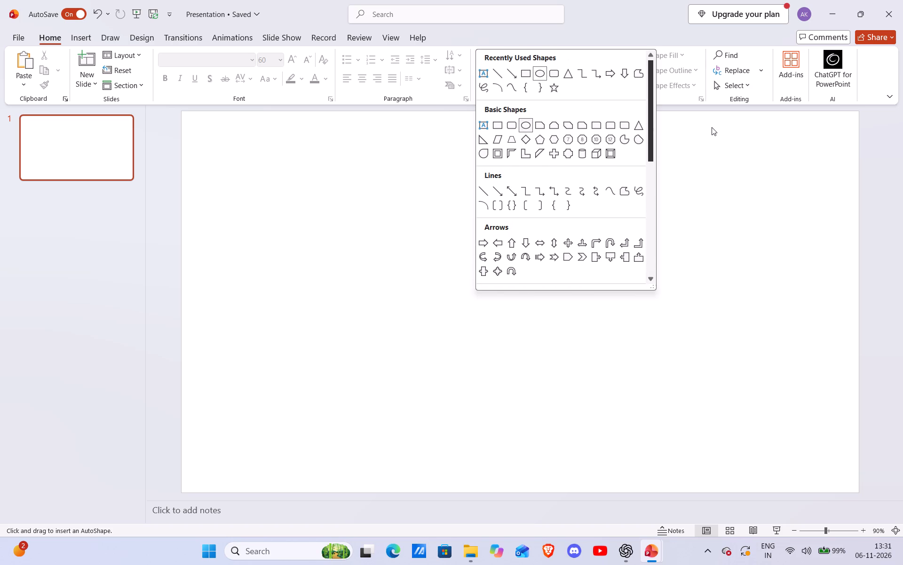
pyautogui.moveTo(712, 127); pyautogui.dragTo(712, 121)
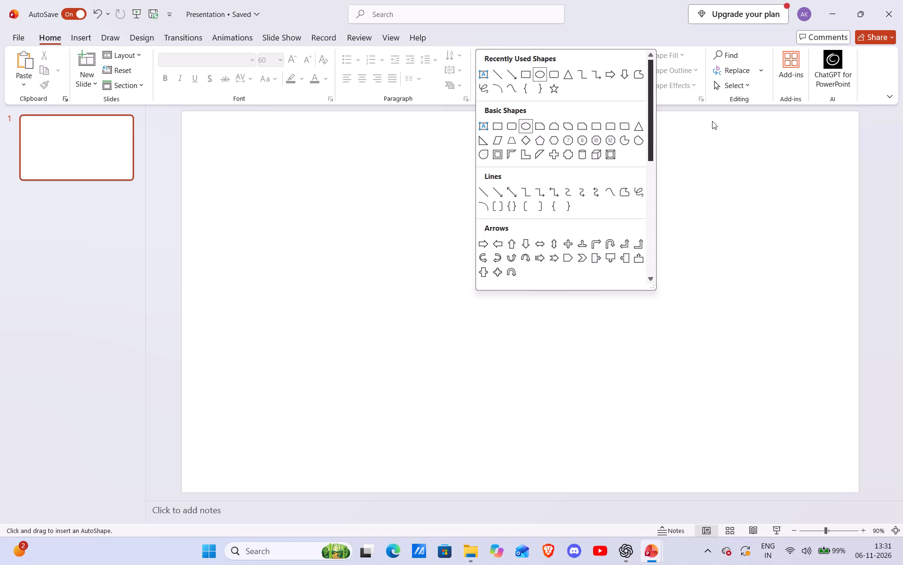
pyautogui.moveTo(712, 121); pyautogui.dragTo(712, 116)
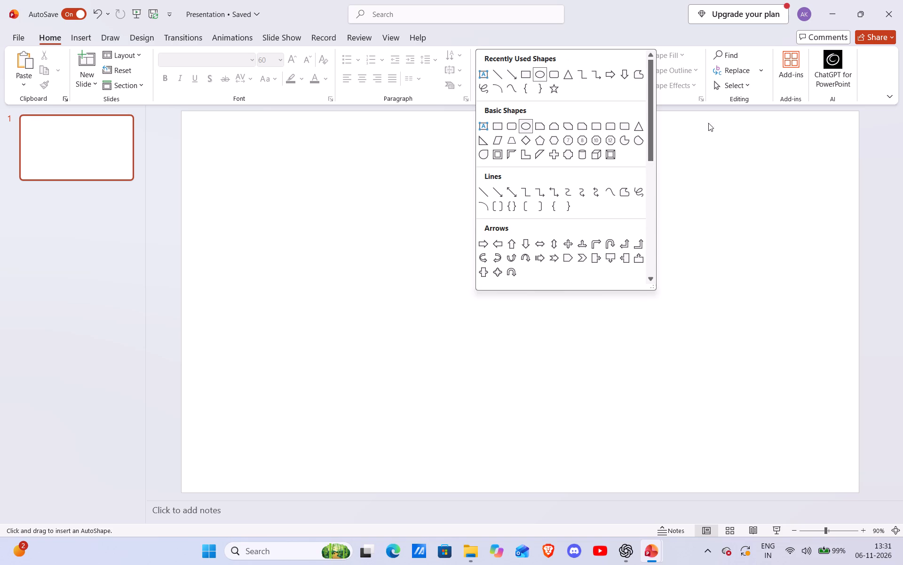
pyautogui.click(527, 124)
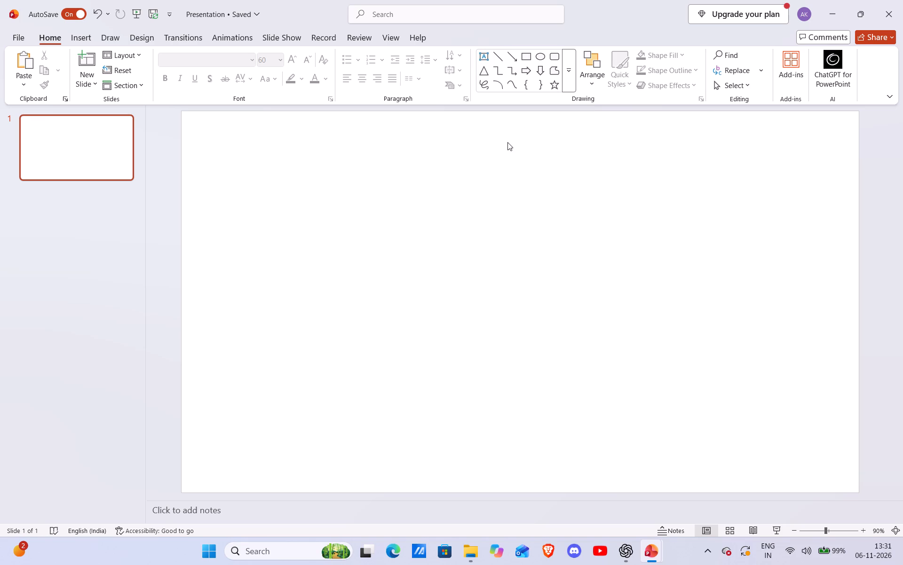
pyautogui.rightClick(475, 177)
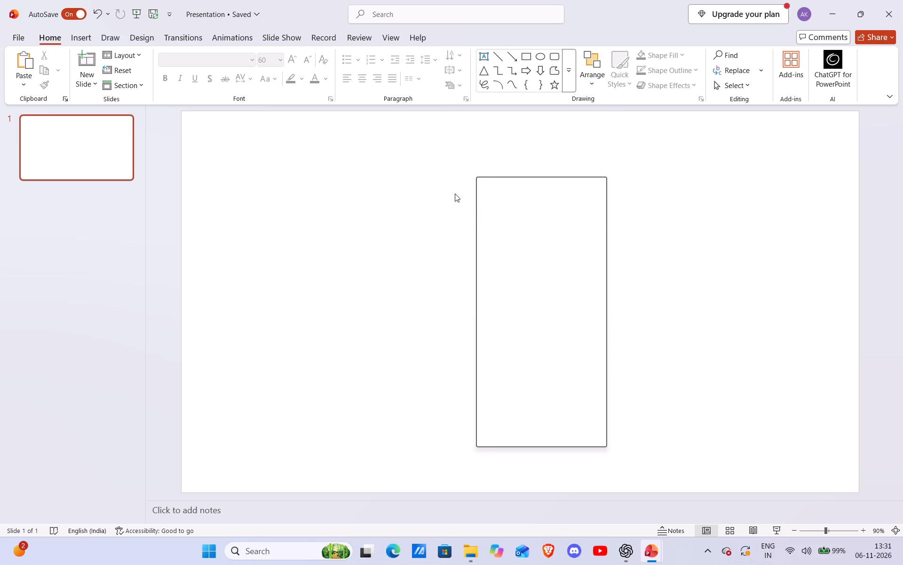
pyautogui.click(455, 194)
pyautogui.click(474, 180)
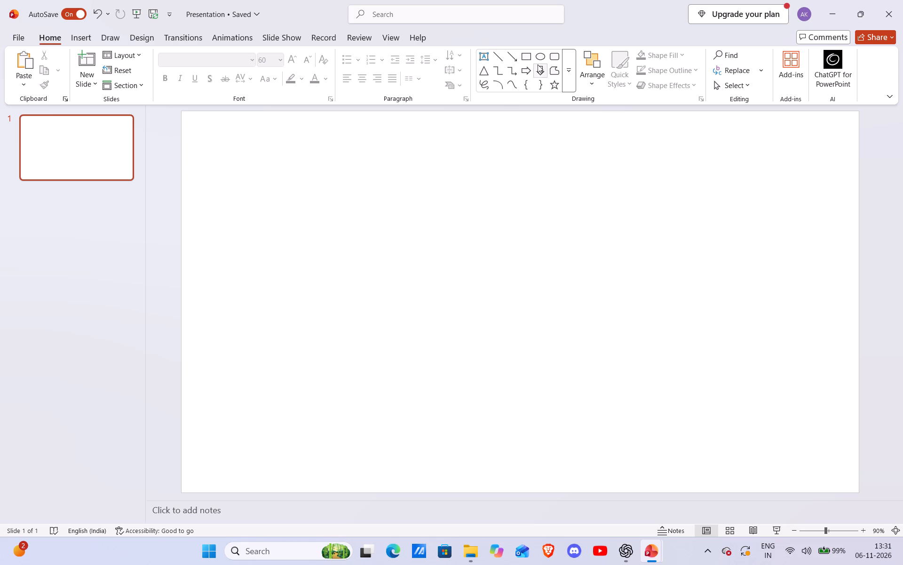
# Draw a near-circular oval about 9.6 cm high and 9.8 cm wide, and center it horizontally on the slide.
pyautogui.click(541, 58)
pyautogui.moveTo(452, 188); pyautogui.dragTo(477, 253)
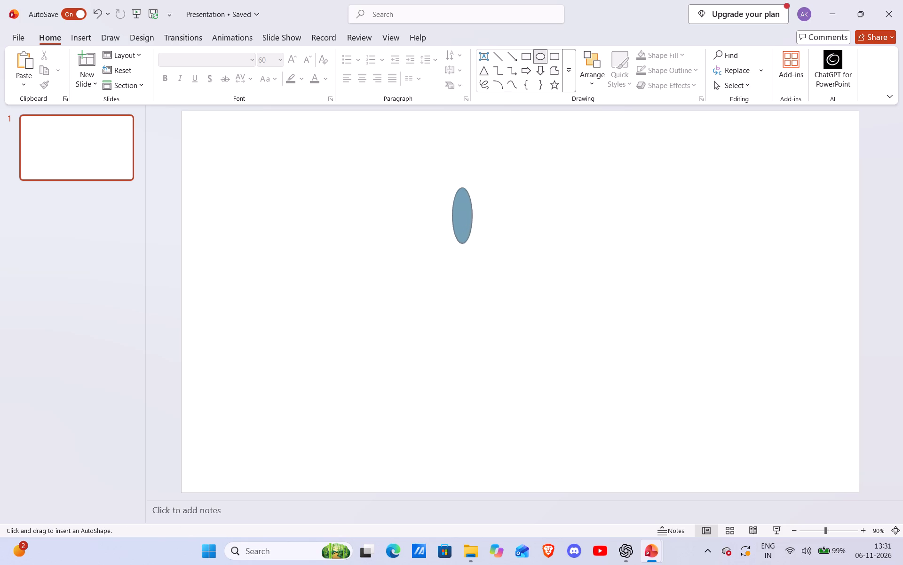
pyautogui.moveTo(477, 253); pyautogui.dragTo(597, 340)
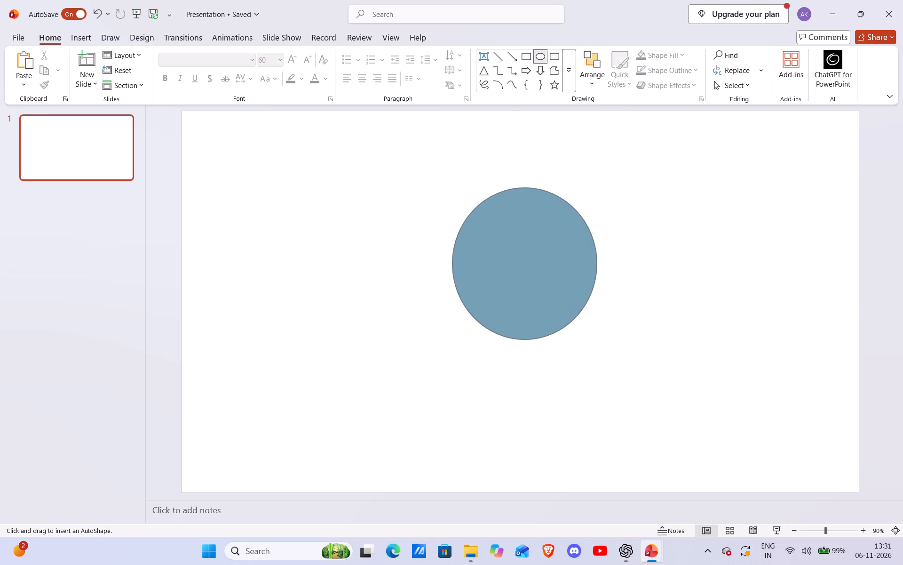
pyautogui.moveTo(597, 340); pyautogui.dragTo(644, 359)
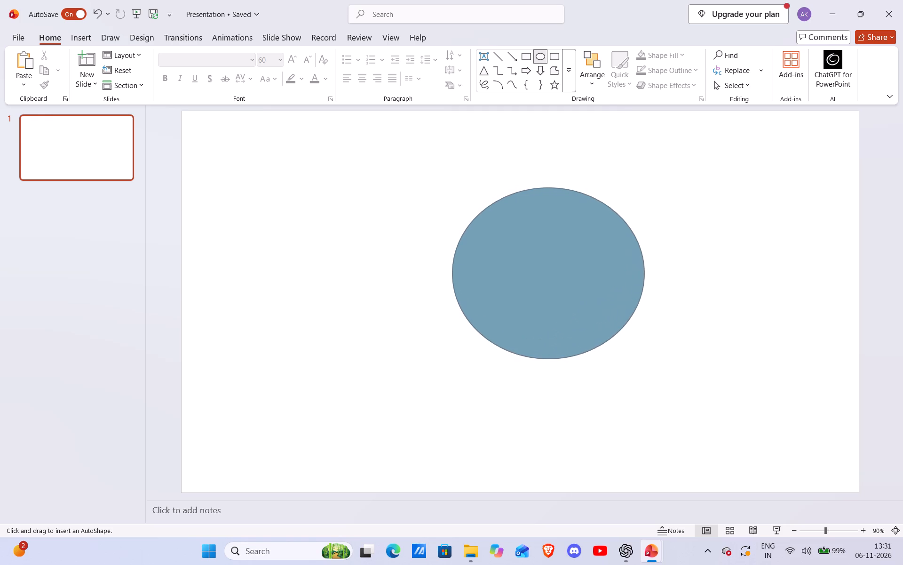
pyautogui.moveTo(644, 359); pyautogui.dragTo(649, 379)
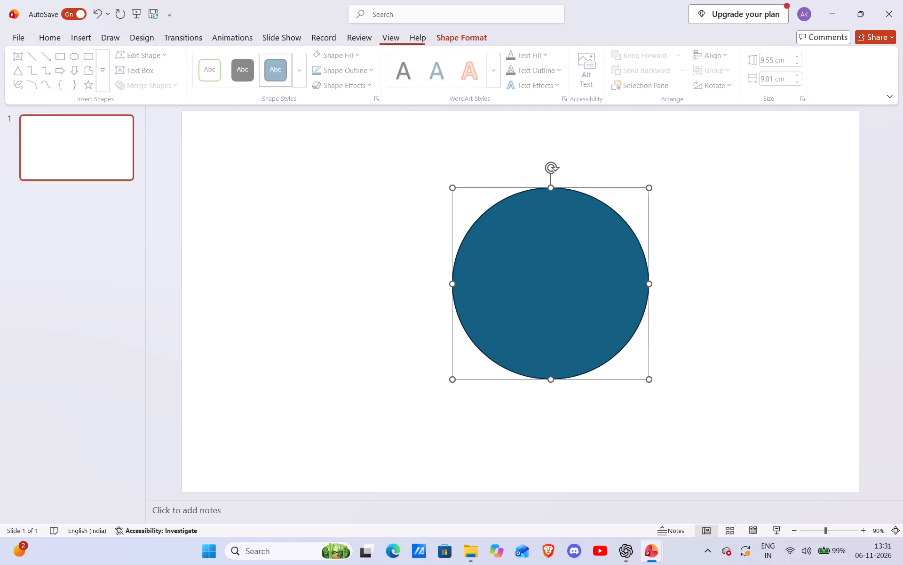
pyautogui.moveTo(573, 313); pyautogui.dragTo(541, 319)
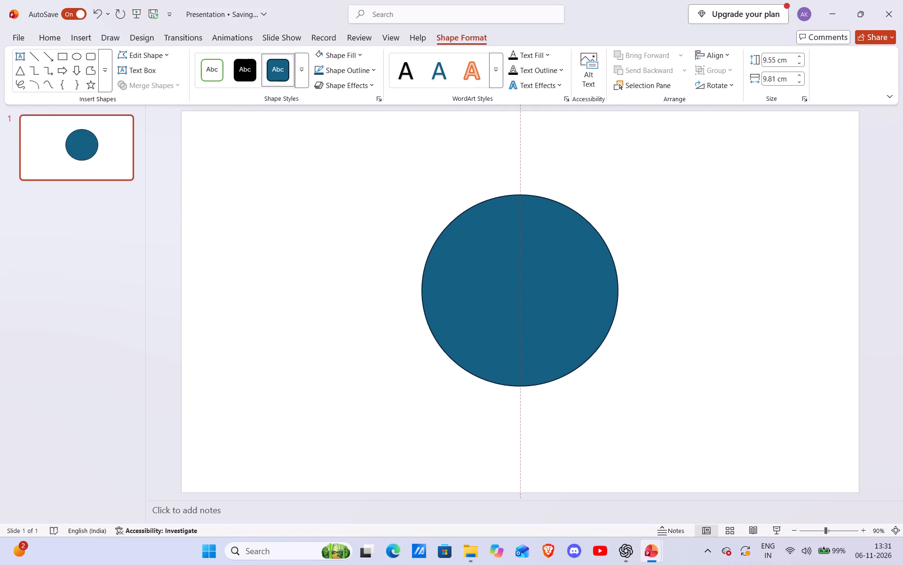
pyautogui.moveTo(541, 319); pyautogui.dragTo(543, 313)
# Fill the circle with white, keeping its dark outline, and deselect it.
pyautogui.rightClick(543, 313)
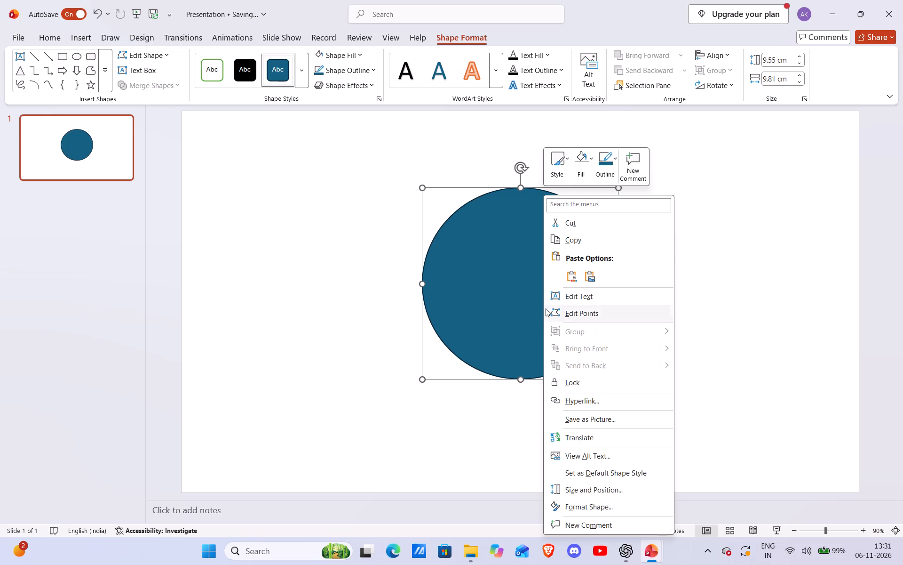
pyautogui.click(582, 156)
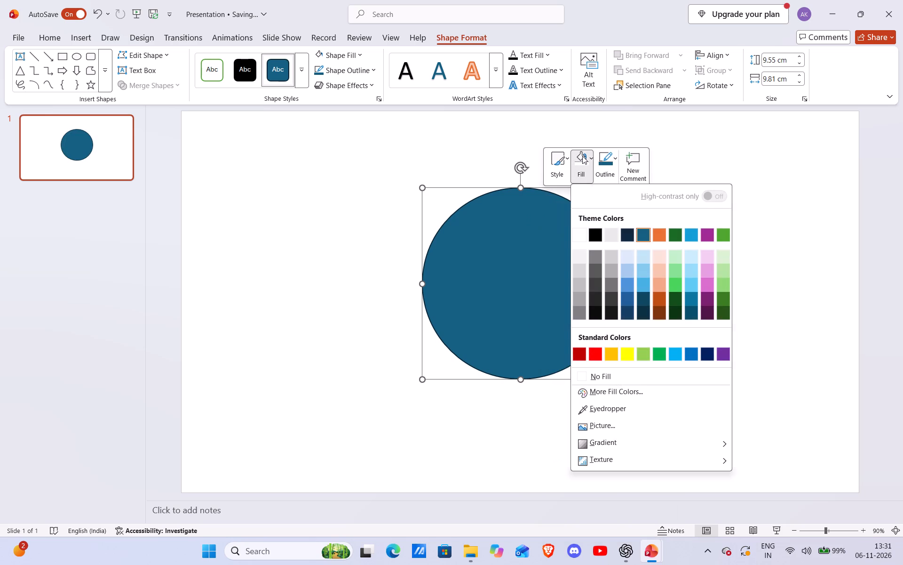
pyautogui.click(575, 237)
pyautogui.rightClick(515, 246)
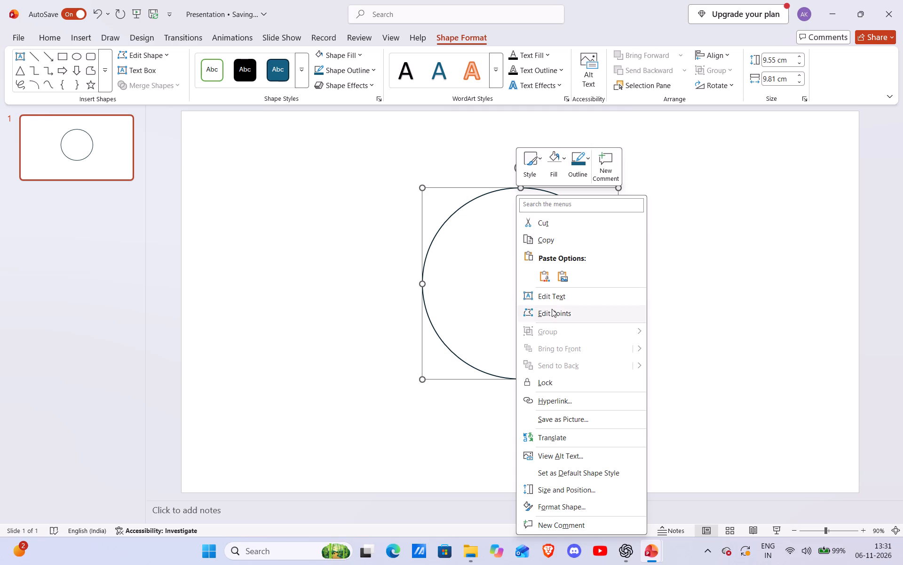
pyautogui.click(744, 233)
pyautogui.click(652, 235)
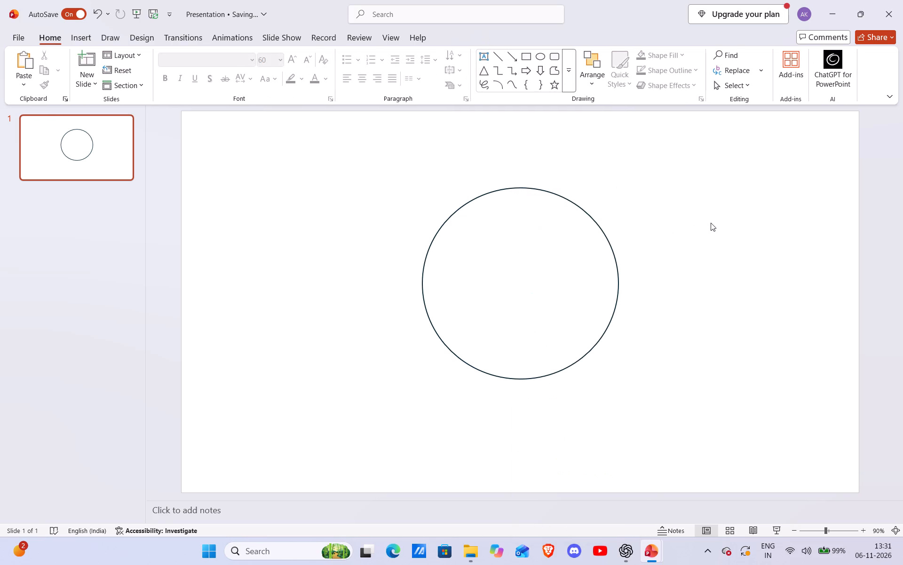
# Paste the copied institute logo using the destination theme, nudge it slightly up within the circle, keep it horizontally centered, and deselect it.
pyautogui.rightClick(711, 223)
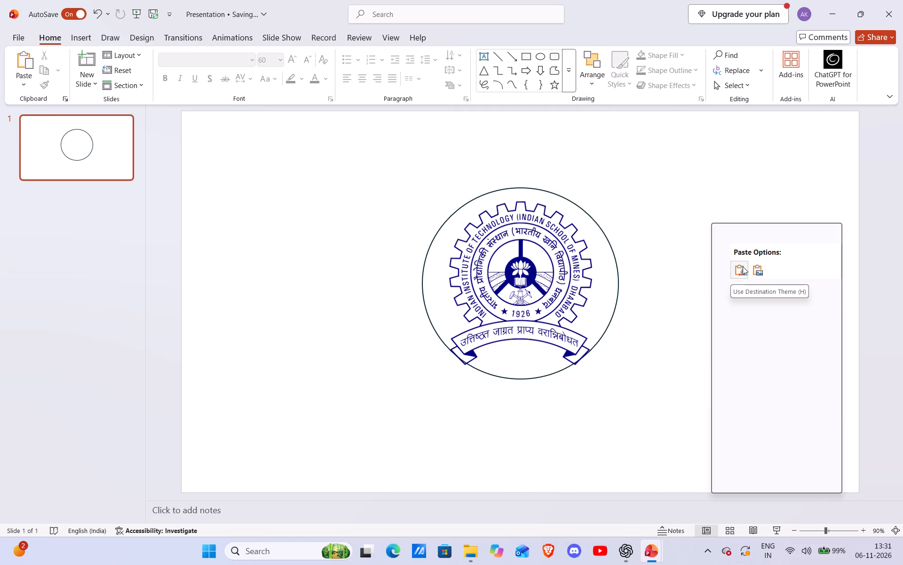
pyautogui.click(739, 270)
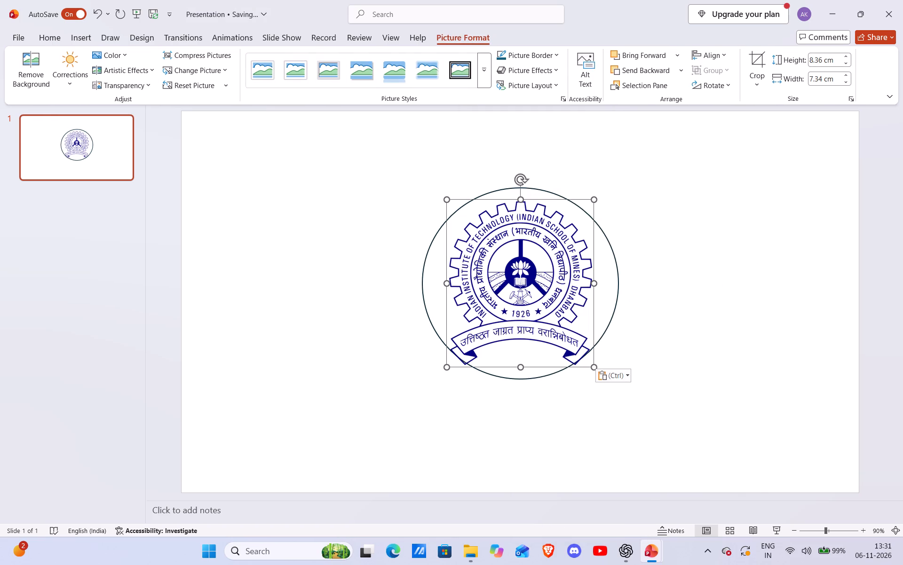
pyautogui.moveTo(521, 294); pyautogui.dragTo(522, 290)
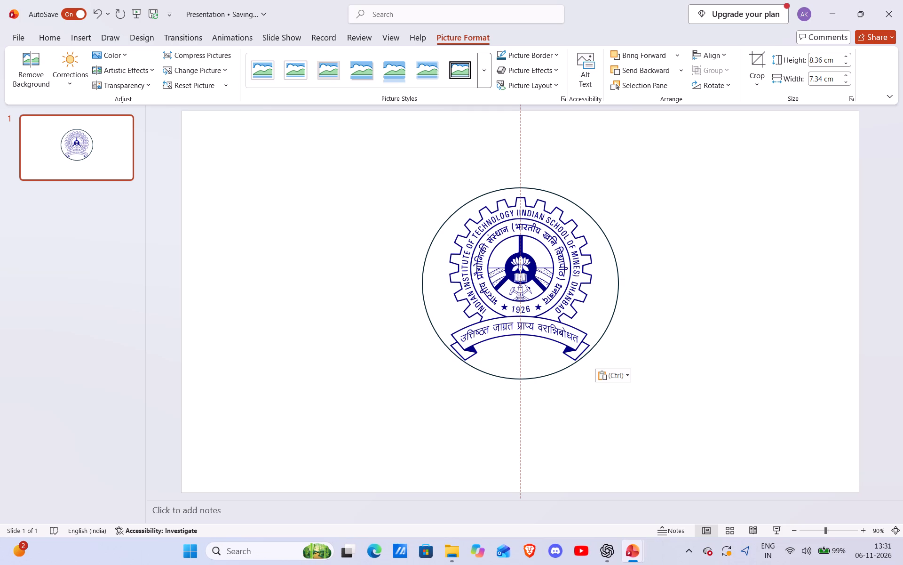
pyautogui.moveTo(522, 290); pyautogui.dragTo(523, 287)
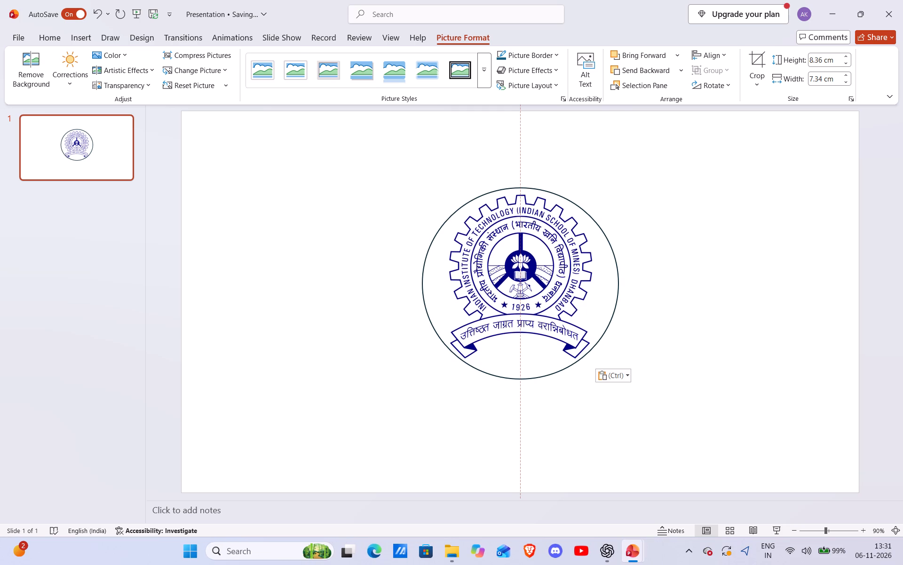
pyautogui.moveTo(523, 287); pyautogui.dragTo(525, 288)
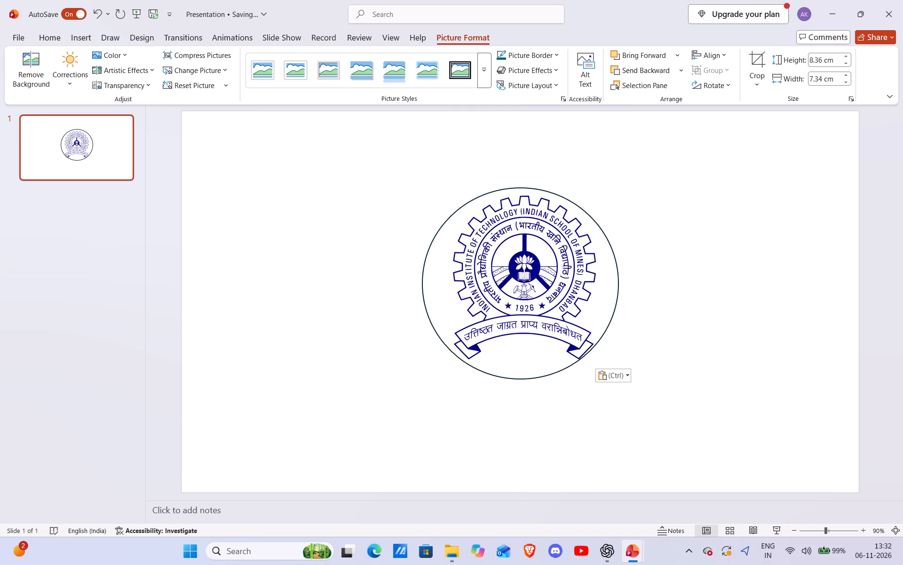
pyautogui.moveTo(525, 288); pyautogui.dragTo(523, 288)
pyautogui.click(390, 225)
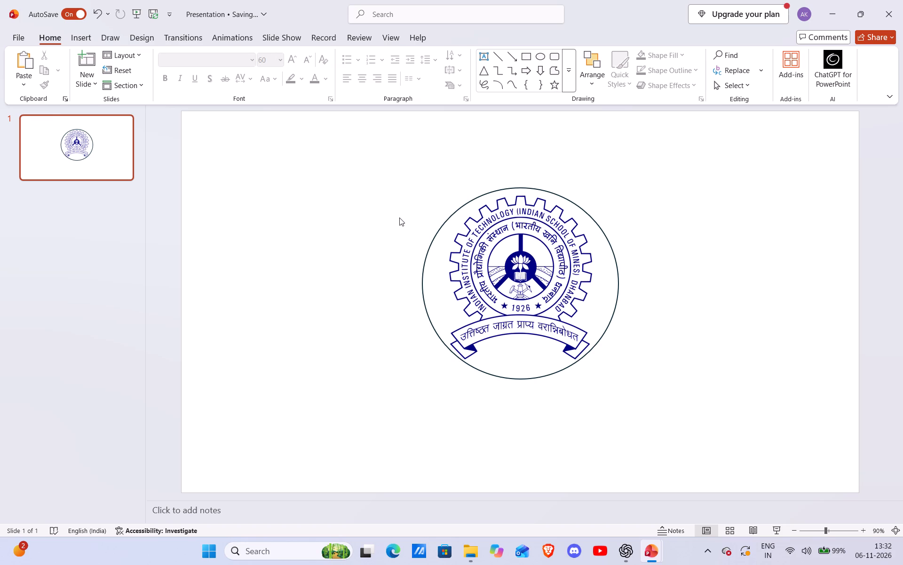
# Delete the outlined circle surrounding the institute logo.
pyautogui.click(496, 192)
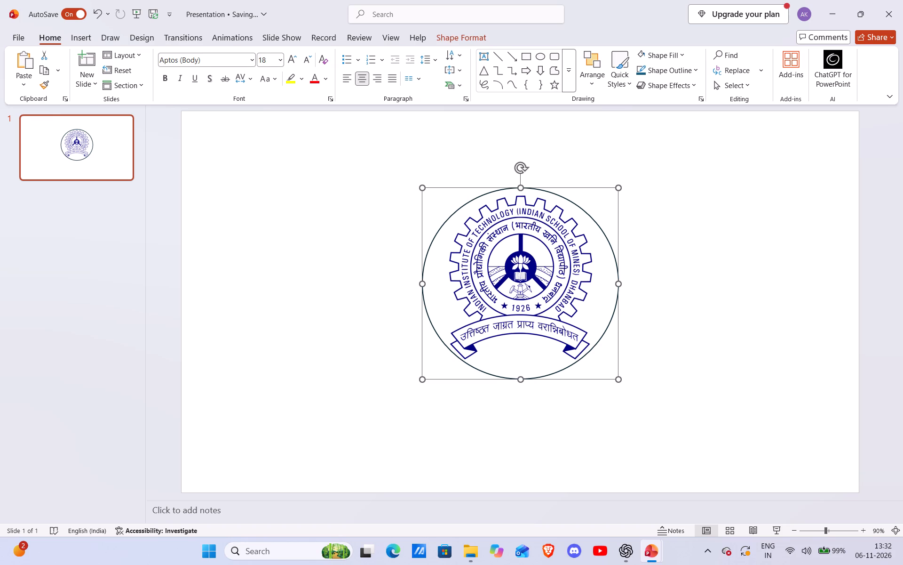
pyautogui.press('Delete')
# Move the institute logo to the horizontal and vertical center of the slide.
pyautogui.moveTo(536, 260); pyautogui.dragTo(518, 263)
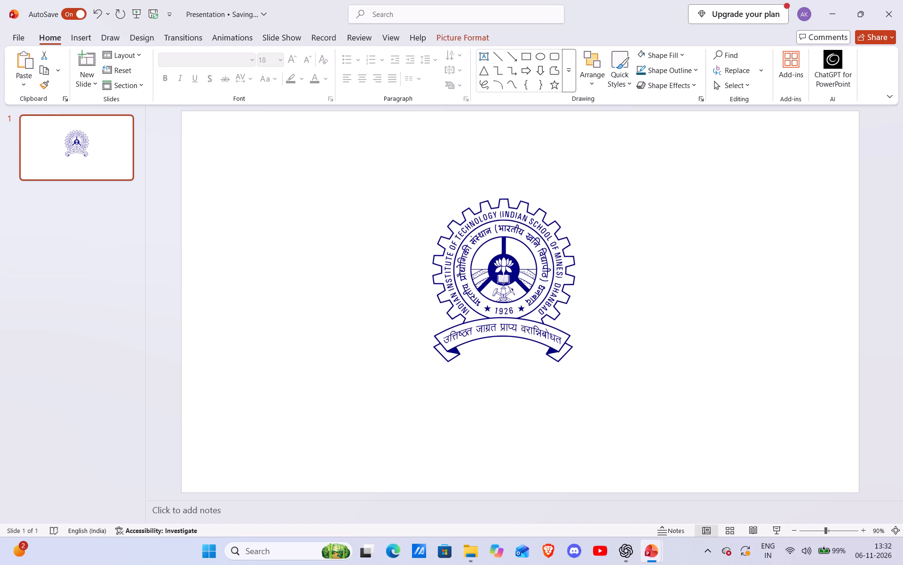
pyautogui.moveTo(518, 263); pyautogui.dragTo(535, 262)
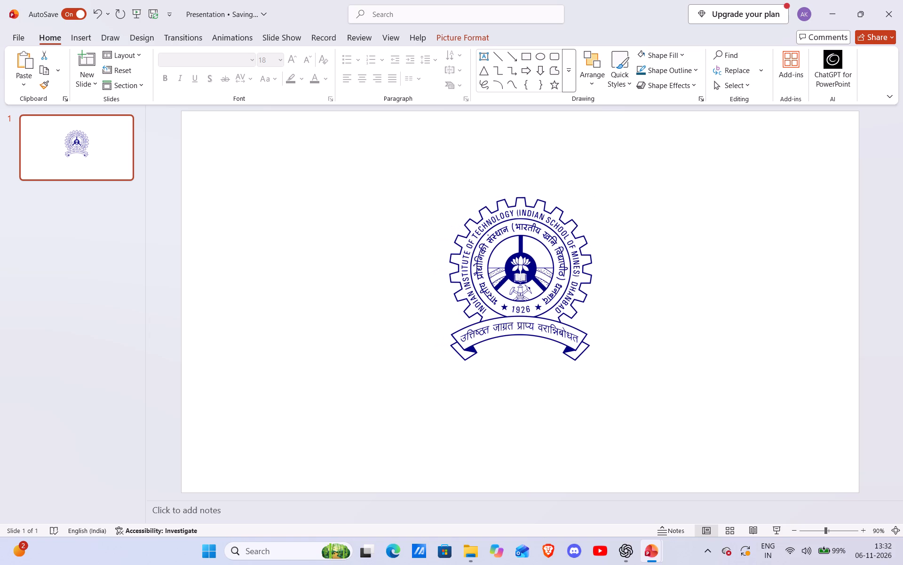
pyautogui.moveTo(535, 262); pyautogui.dragTo(534, 283)
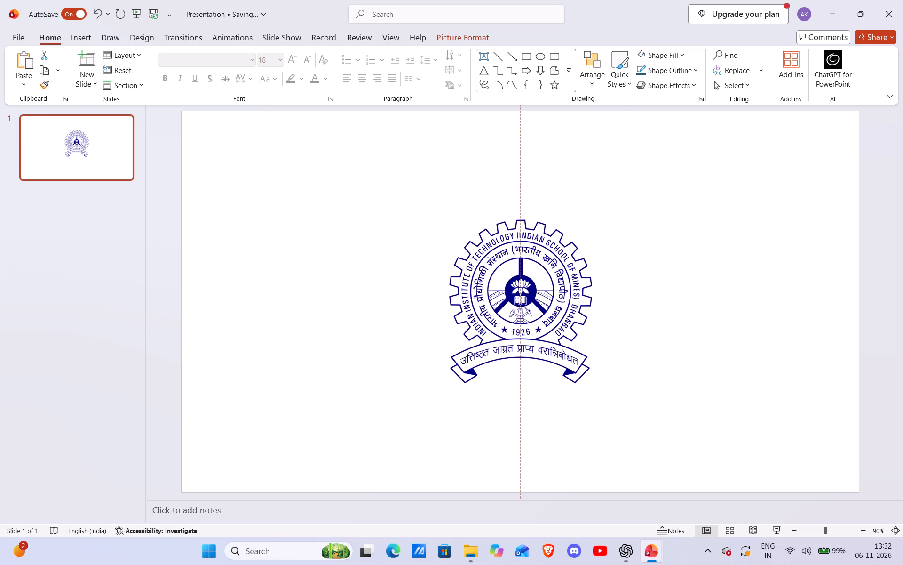
pyautogui.moveTo(534, 283); pyautogui.dragTo(534, 284)
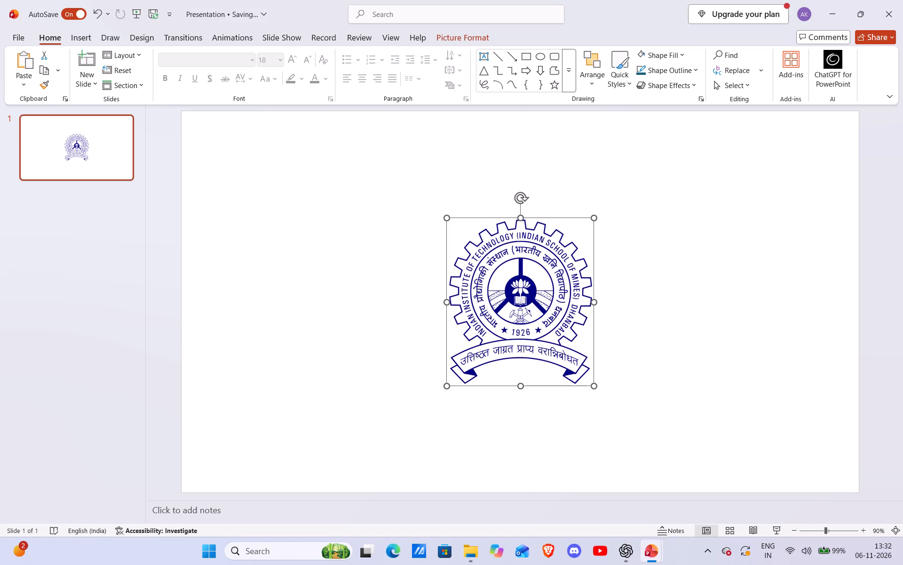
# Enlarge the logo by stretching its width and height into a nearly square frame spanning just over half the slide's height.
pyautogui.moveTo(591, 304); pyautogui.dragTo(623, 304)
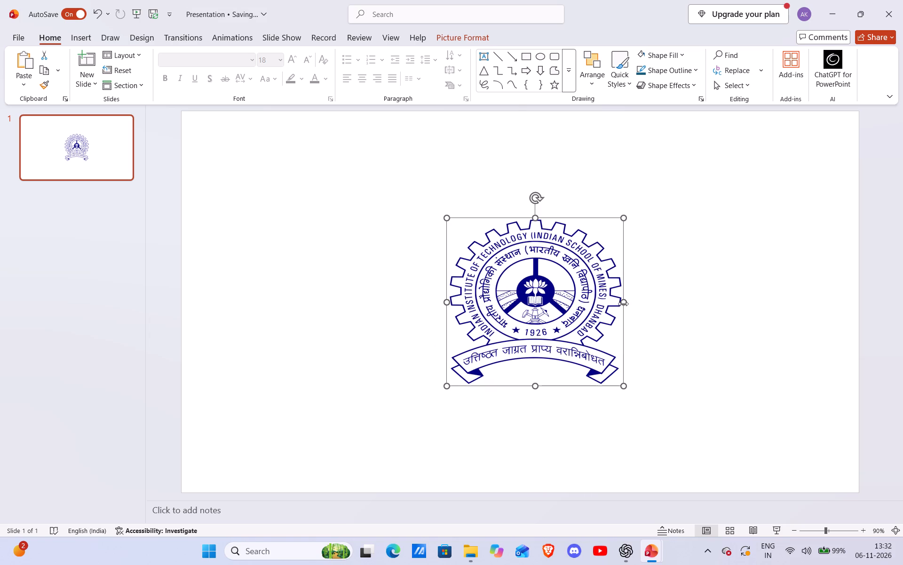
pyautogui.moveTo(446, 304); pyautogui.dragTo(436, 304)
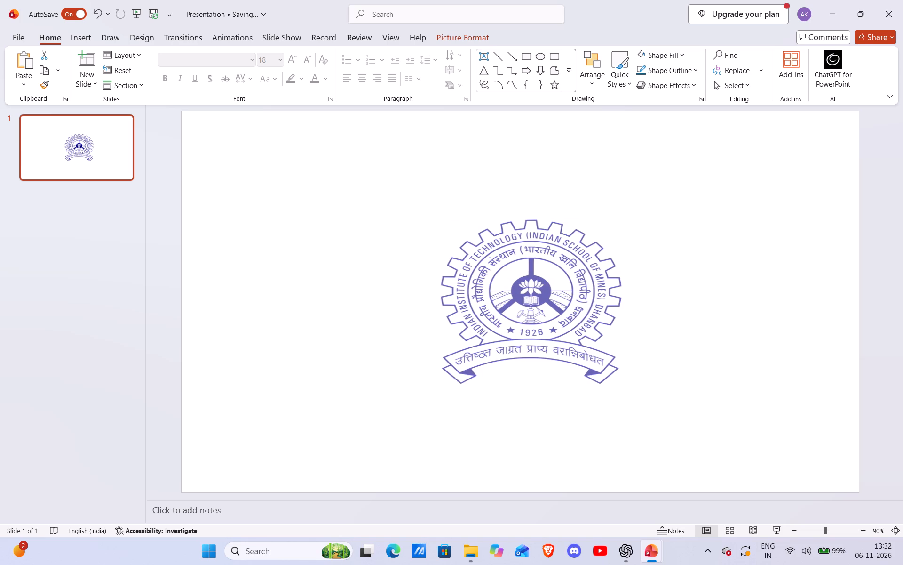
pyautogui.moveTo(436, 304); pyautogui.dragTo(419, 299)
pyautogui.moveTo(519, 217); pyautogui.dragTo(520, 171)
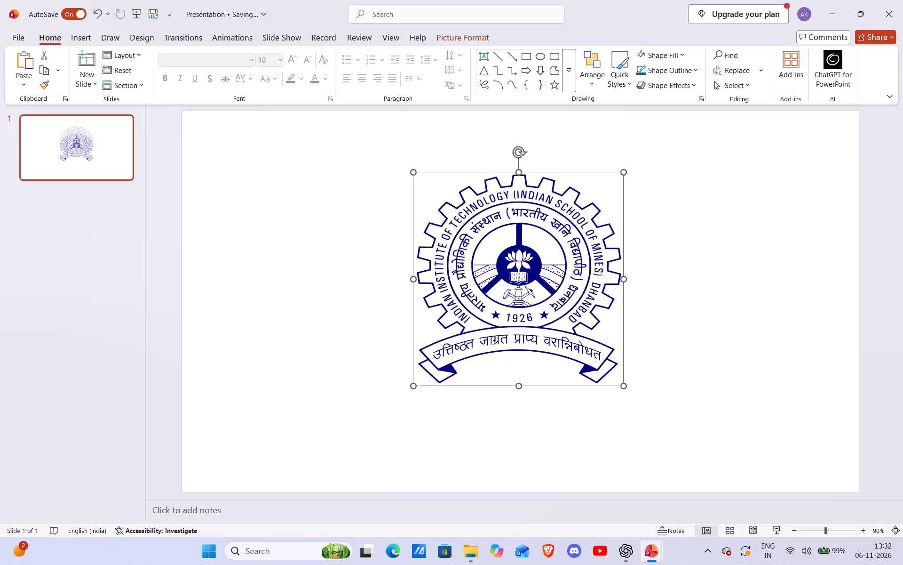
pyautogui.moveTo(520, 387); pyautogui.dragTo(521, 392)
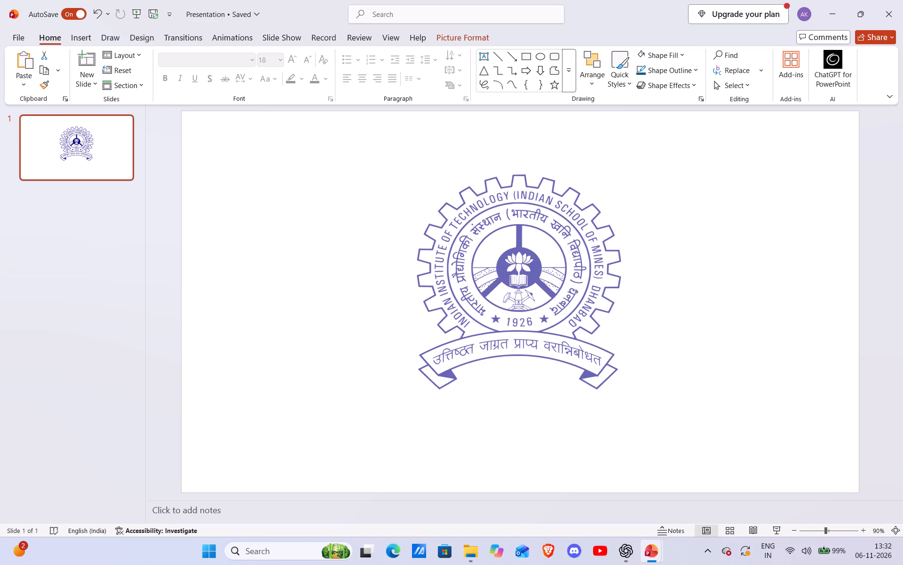
pyautogui.moveTo(521, 392); pyautogui.dragTo(521, 395)
# Align the enlarged logo with the slide's horizontal and vertical center, and deselect it.
pyautogui.moveTo(525, 282); pyautogui.dragTo(524, 291)
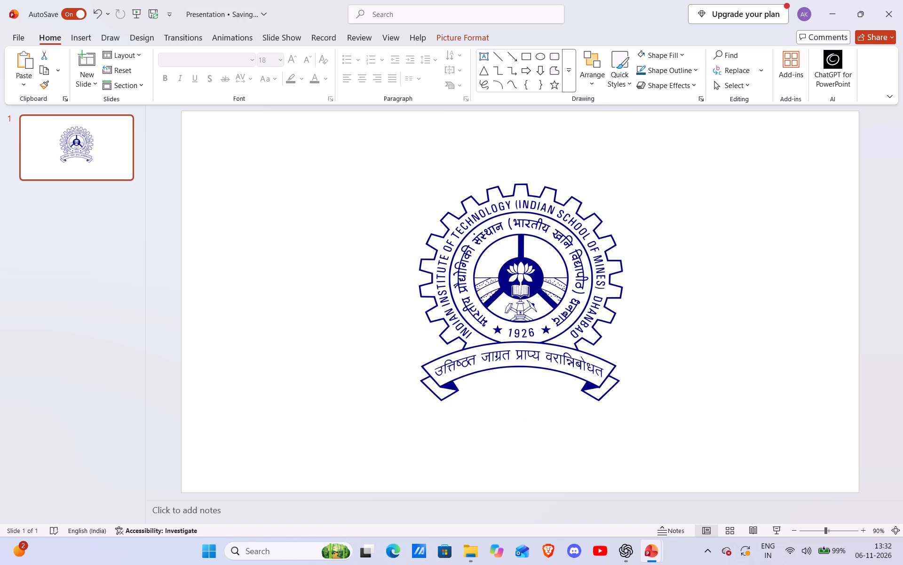
pyautogui.moveTo(524, 291); pyautogui.dragTo(526, 283)
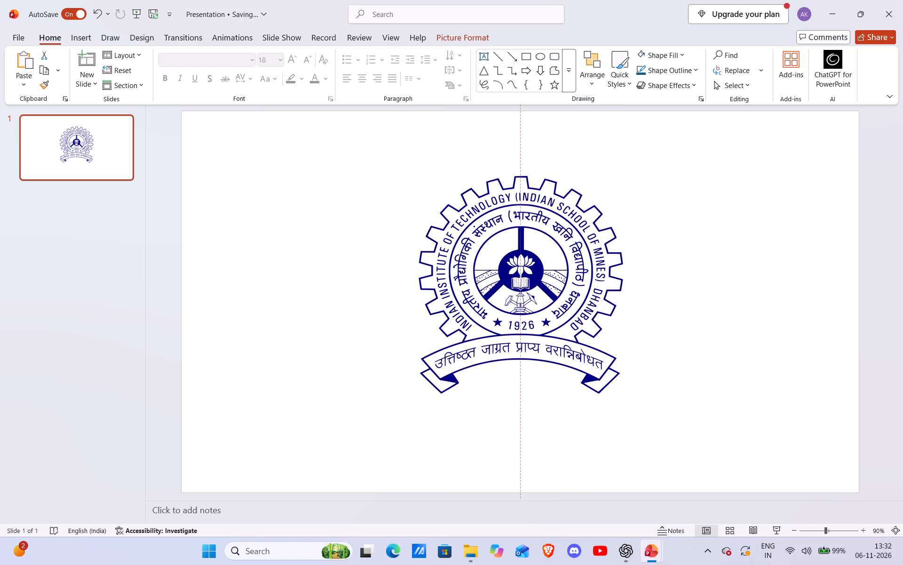
pyautogui.moveTo(526, 283); pyautogui.dragTo(527, 298)
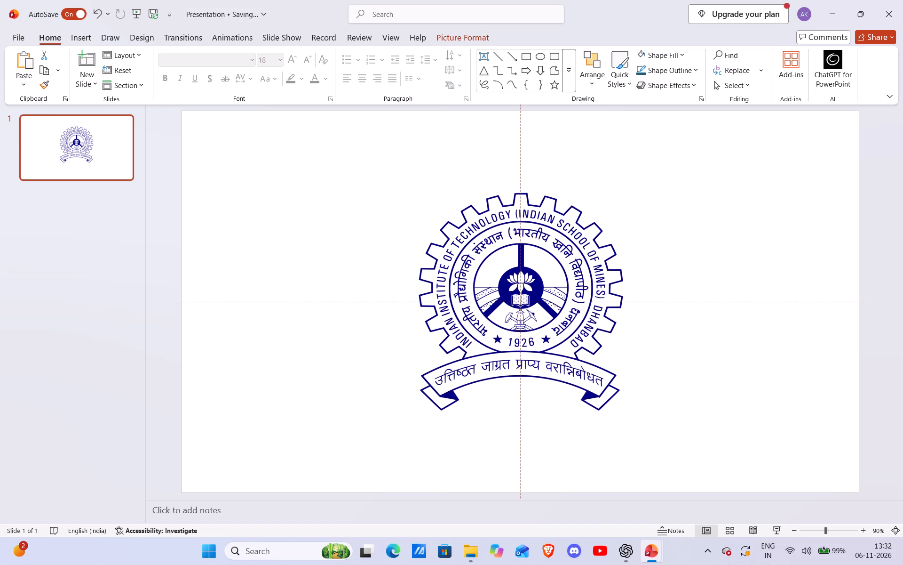
pyautogui.moveTo(527, 298); pyautogui.dragTo(527, 299)
pyautogui.click(370, 200)
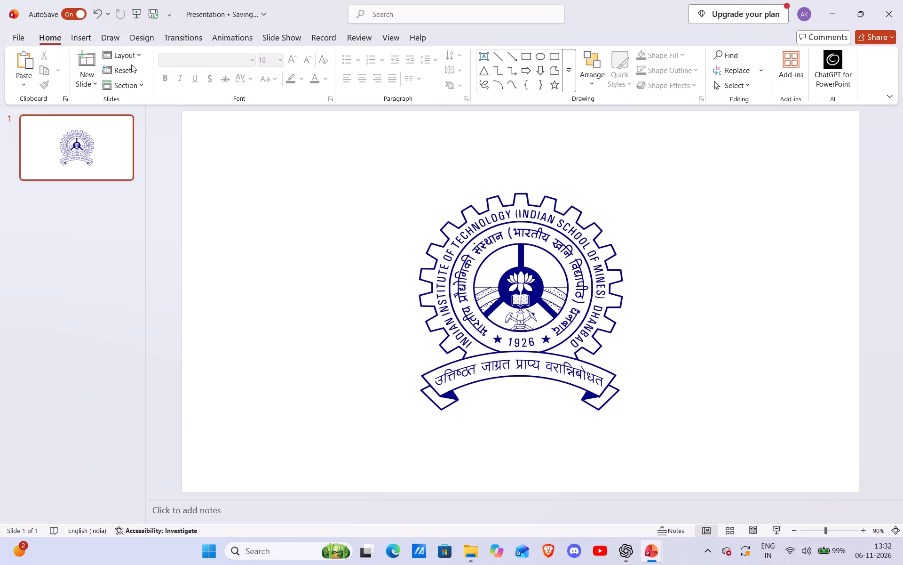
# Change the slide's layout to Title Only.
pyautogui.click(136, 50)
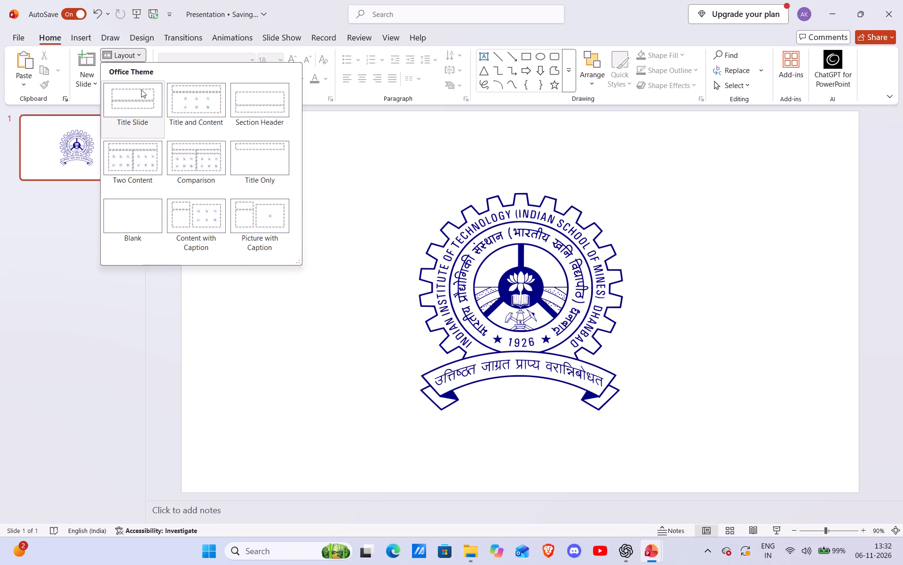
pyautogui.click(257, 153)
# Enter the slide title "NFMC202-Extractive Metallurgy" in the title placeholder.
pyautogui.click(467, 158)
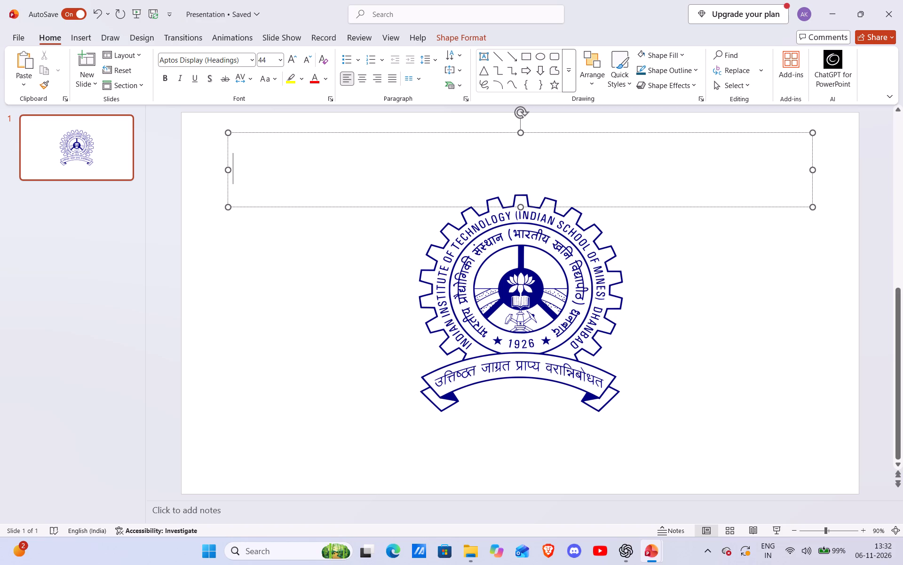
pyautogui.write('NFMC')
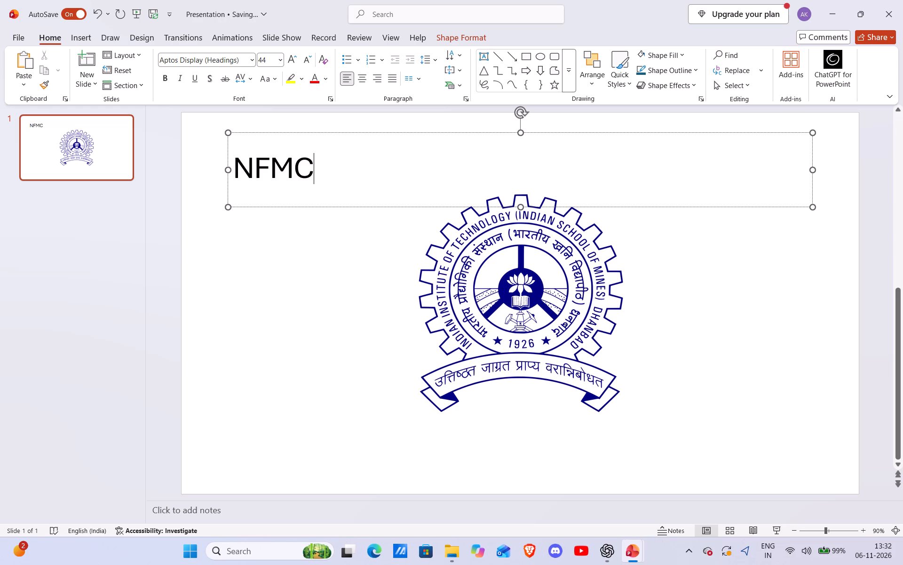
pyautogui.write('202')
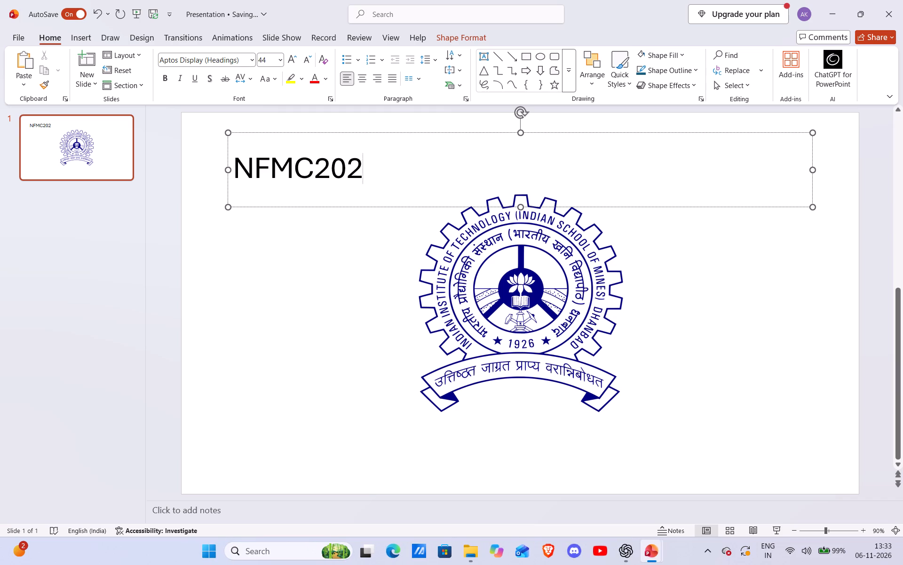
pyautogui.press('-')
pyautogui.write('EC')
pyautogui.press('BackSpace')
pyautogui.write('xtra')
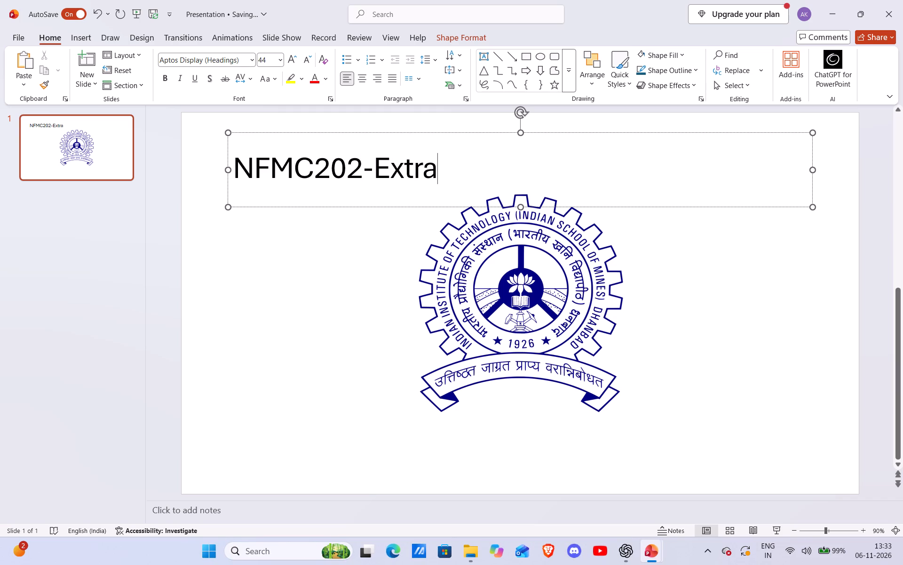
pyautogui.write('ctive')
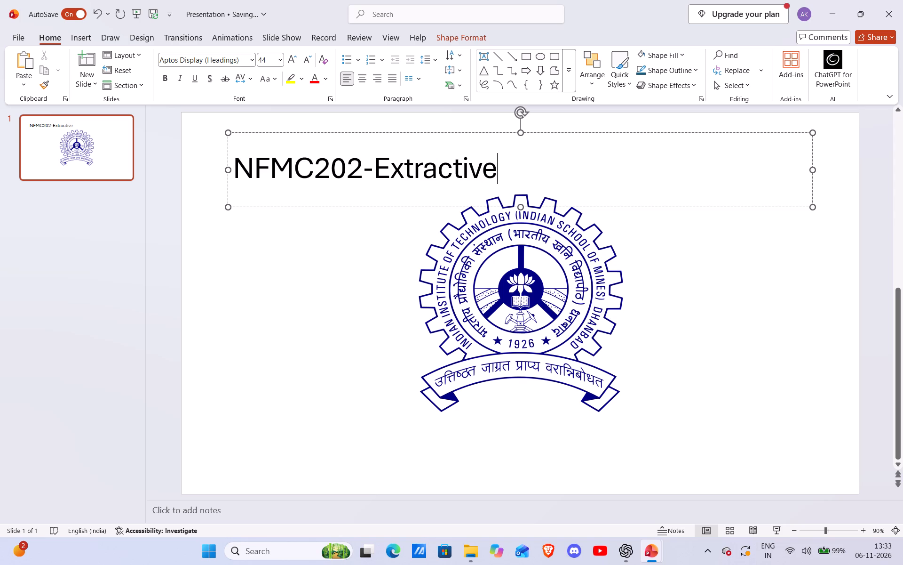
pyautogui.press('space')
pyautogui.write('m')
pyautogui.press('BackSpace')
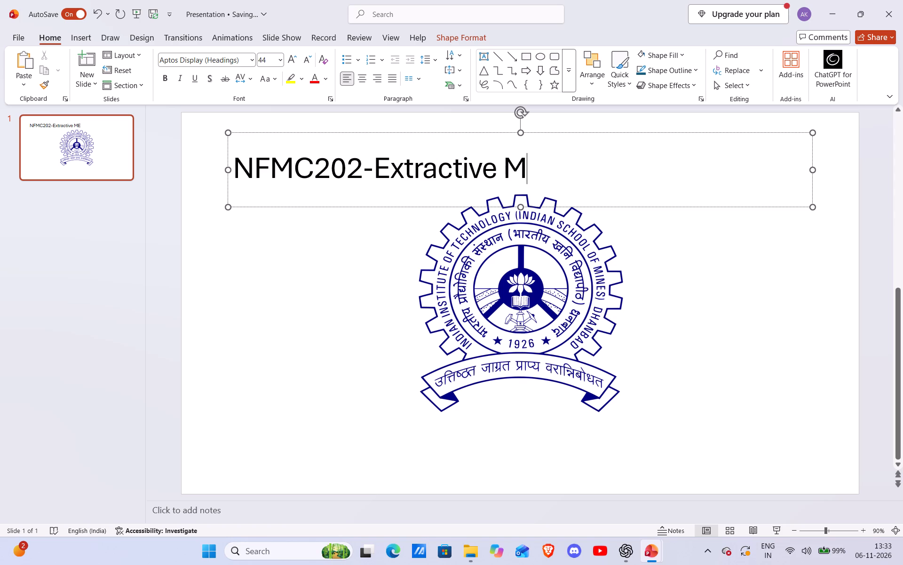
pyautogui.write('etall')
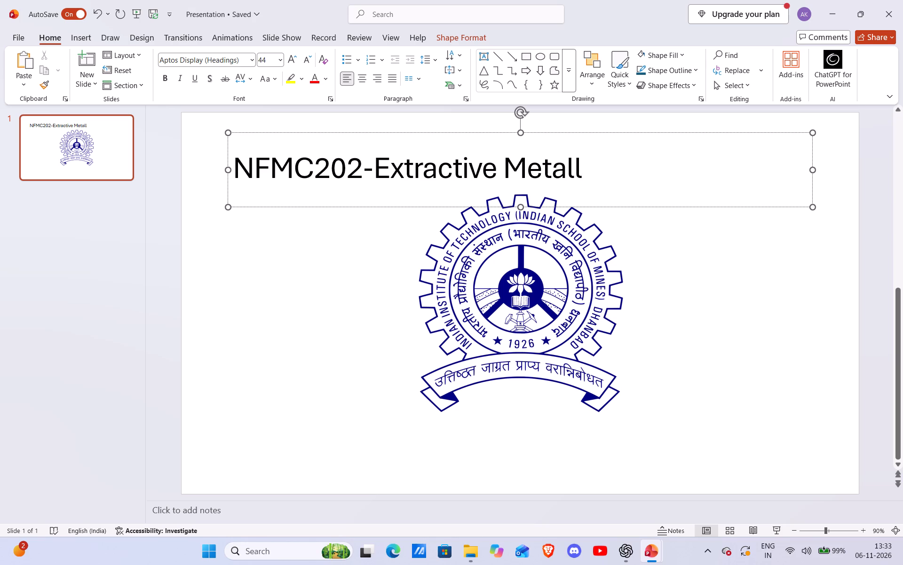
pyautogui.write('ury')
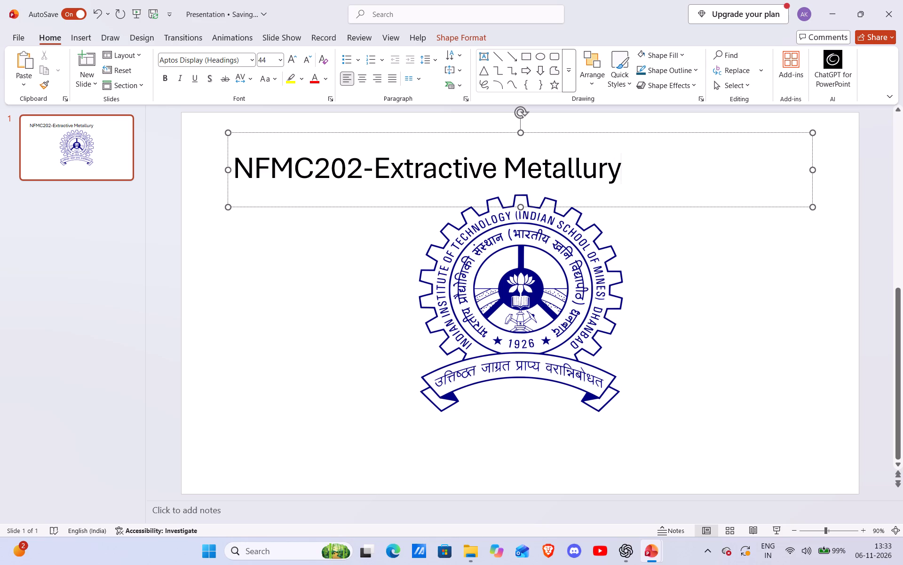
pyautogui.press('BackSpace')
pyautogui.write('gy')
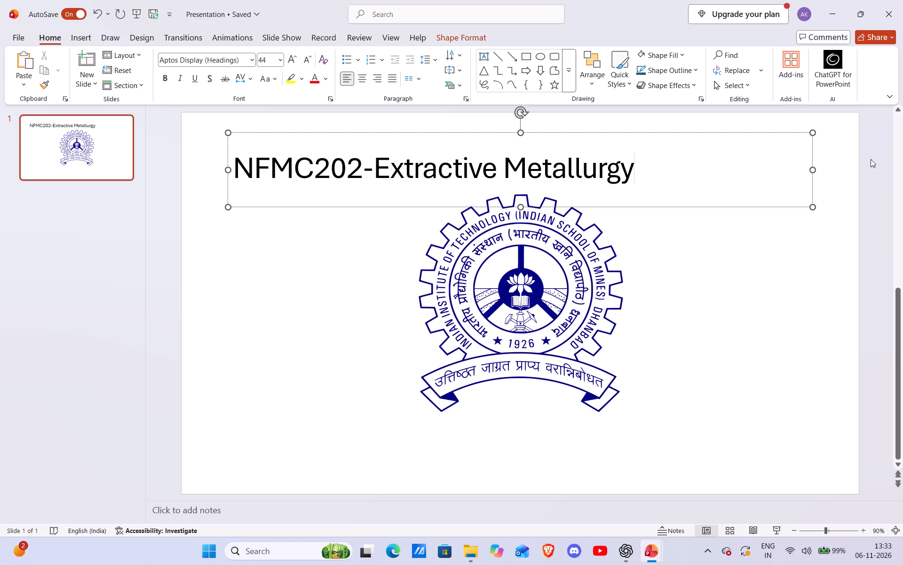
# Narrow the title box from its right edge until it extends just past the title text.
pyautogui.moveTo(812, 170); pyautogui.dragTo(704, 173)
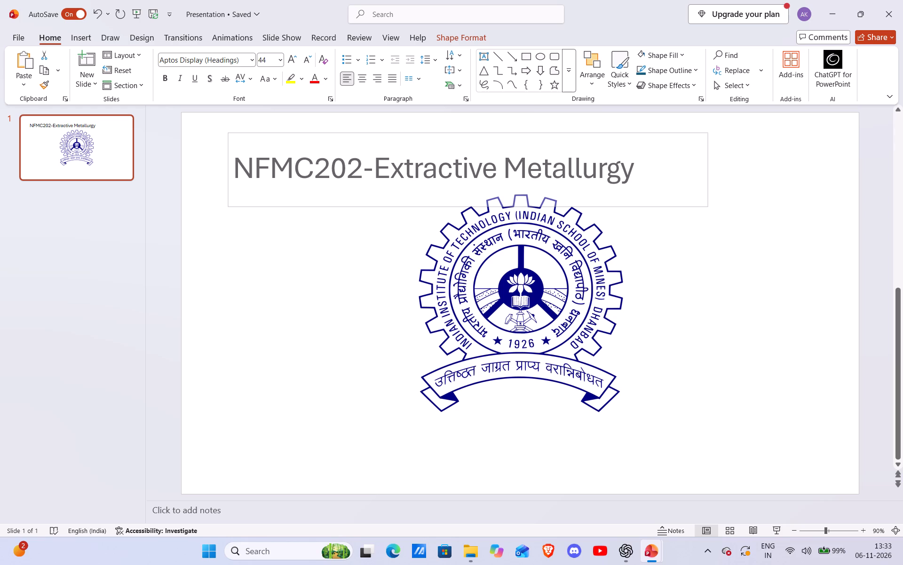
pyautogui.moveTo(704, 173); pyautogui.dragTo(694, 160)
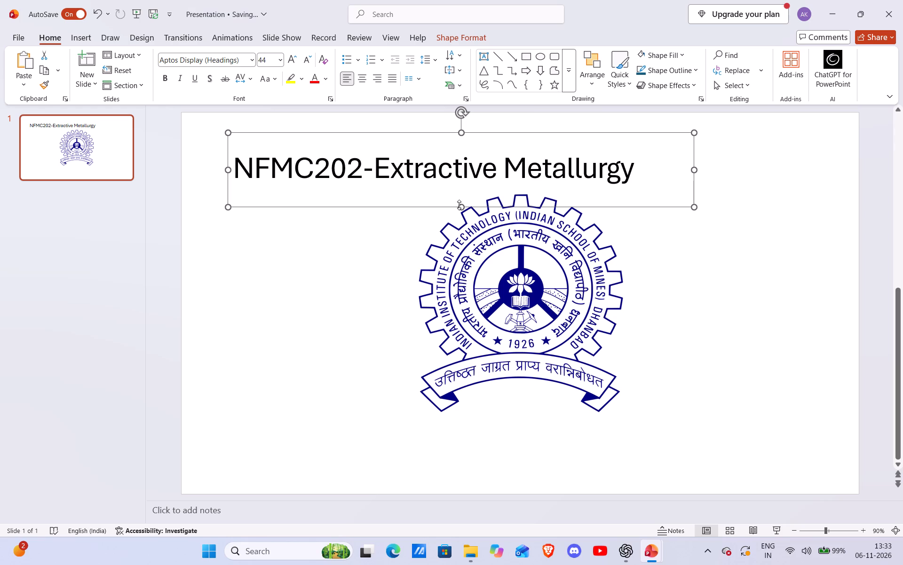
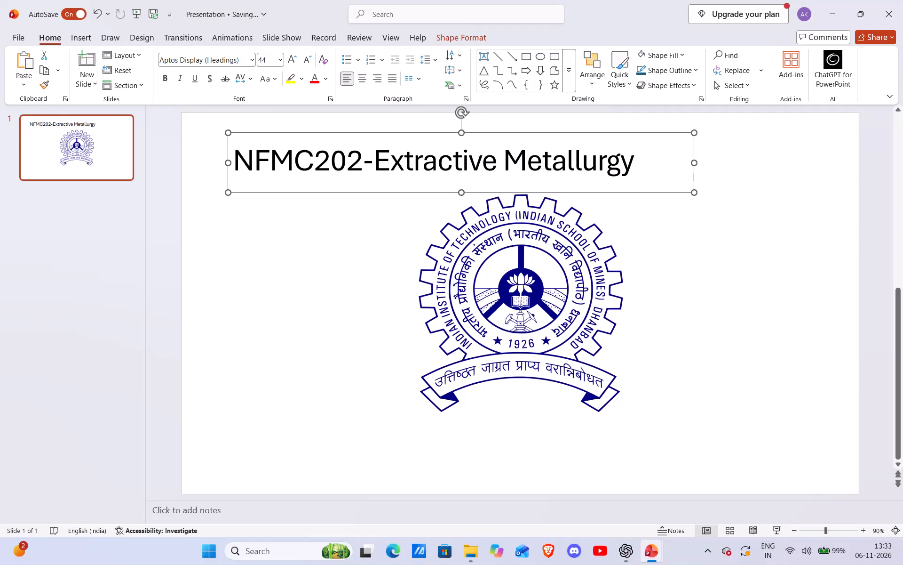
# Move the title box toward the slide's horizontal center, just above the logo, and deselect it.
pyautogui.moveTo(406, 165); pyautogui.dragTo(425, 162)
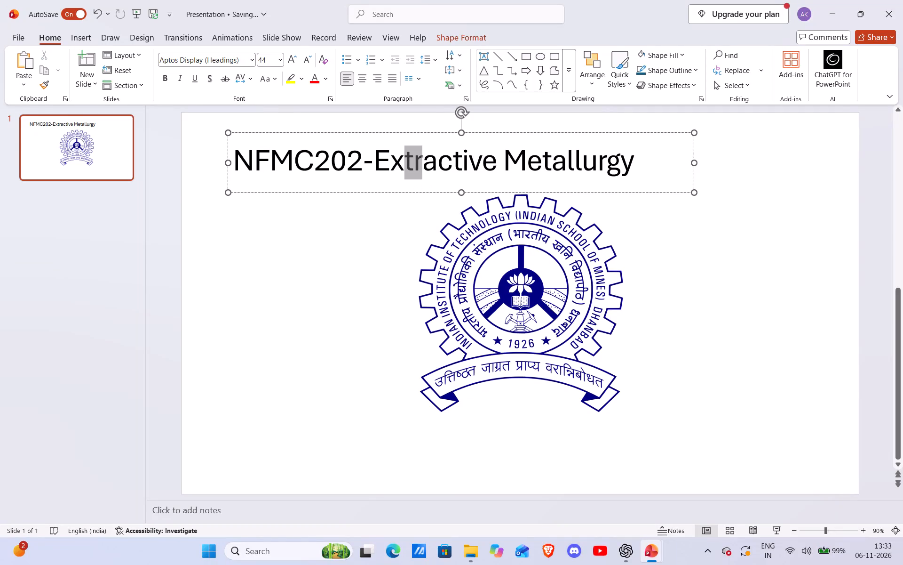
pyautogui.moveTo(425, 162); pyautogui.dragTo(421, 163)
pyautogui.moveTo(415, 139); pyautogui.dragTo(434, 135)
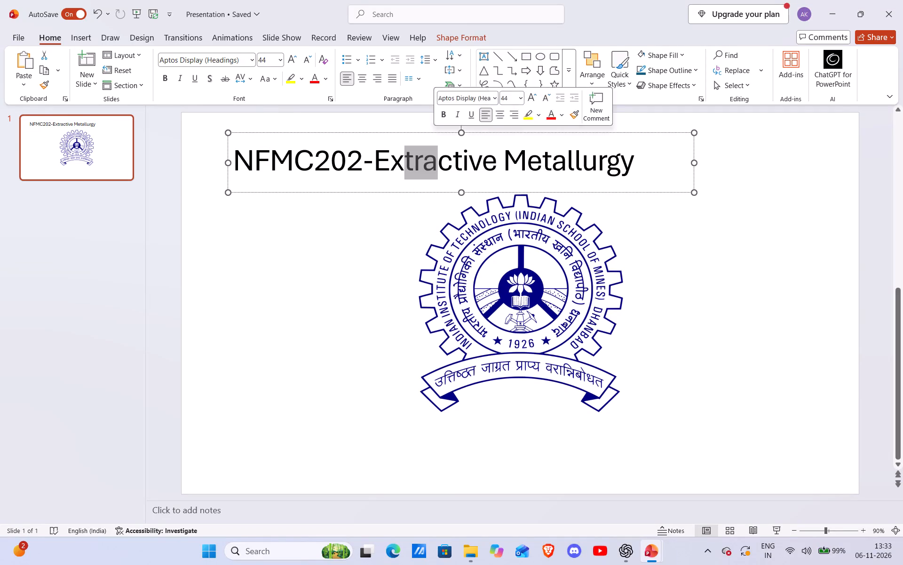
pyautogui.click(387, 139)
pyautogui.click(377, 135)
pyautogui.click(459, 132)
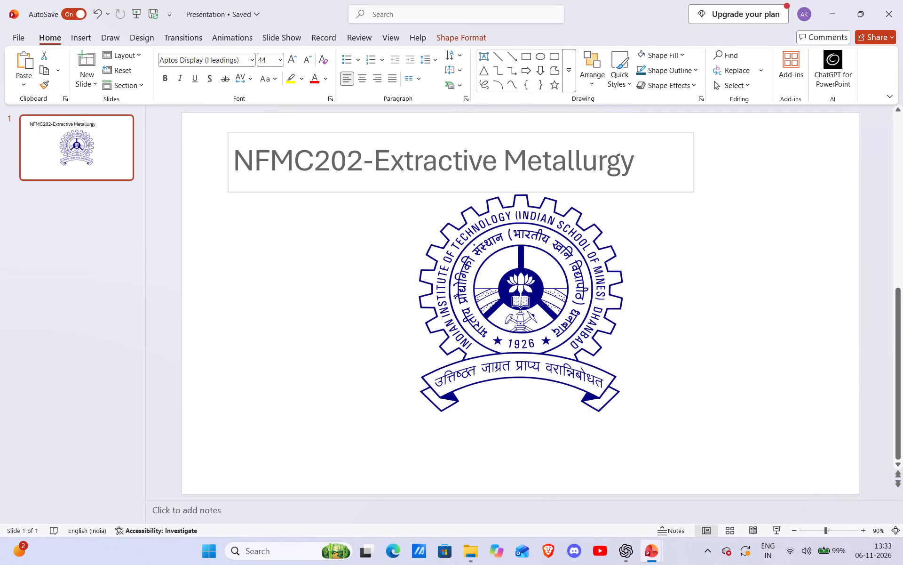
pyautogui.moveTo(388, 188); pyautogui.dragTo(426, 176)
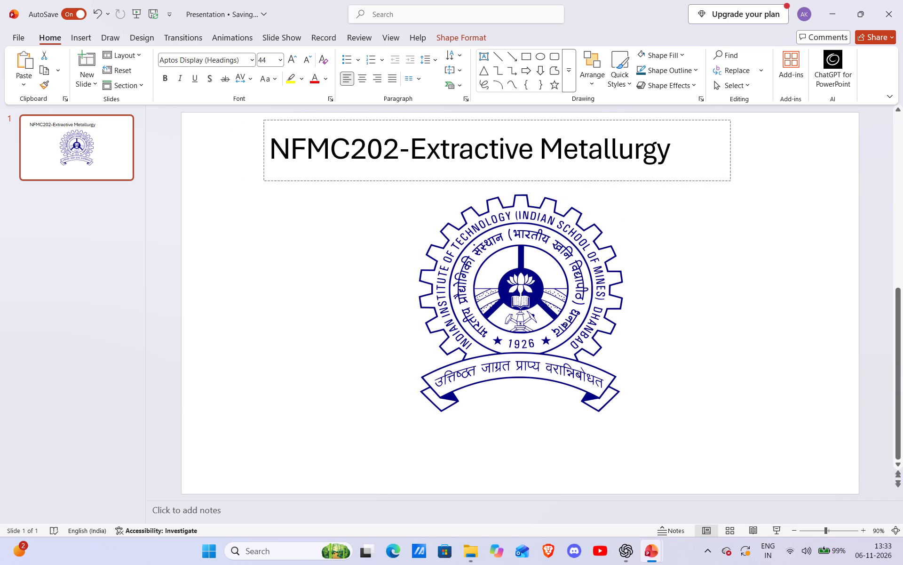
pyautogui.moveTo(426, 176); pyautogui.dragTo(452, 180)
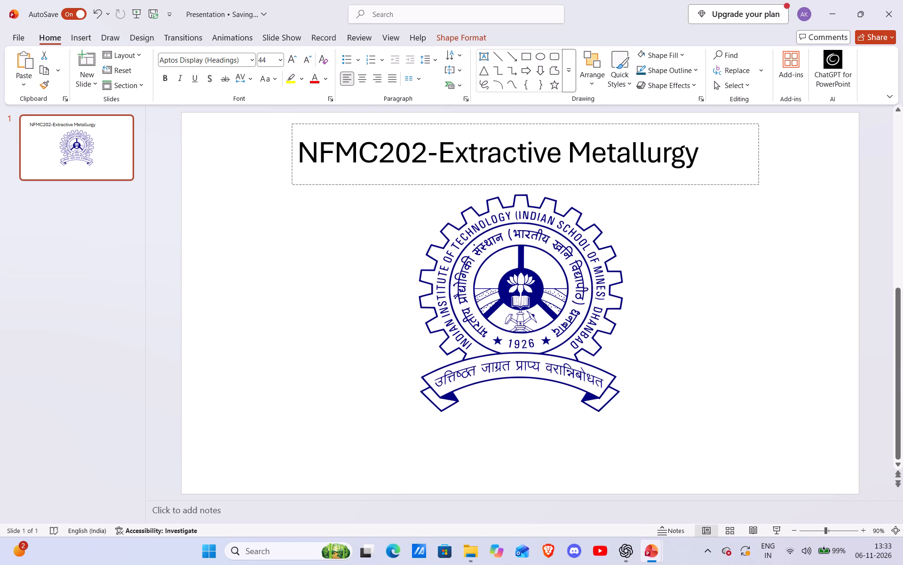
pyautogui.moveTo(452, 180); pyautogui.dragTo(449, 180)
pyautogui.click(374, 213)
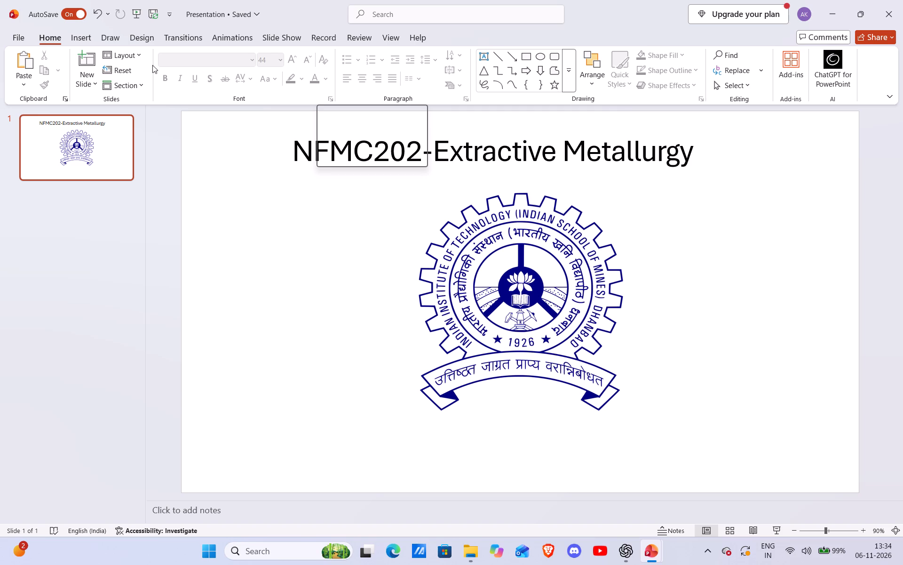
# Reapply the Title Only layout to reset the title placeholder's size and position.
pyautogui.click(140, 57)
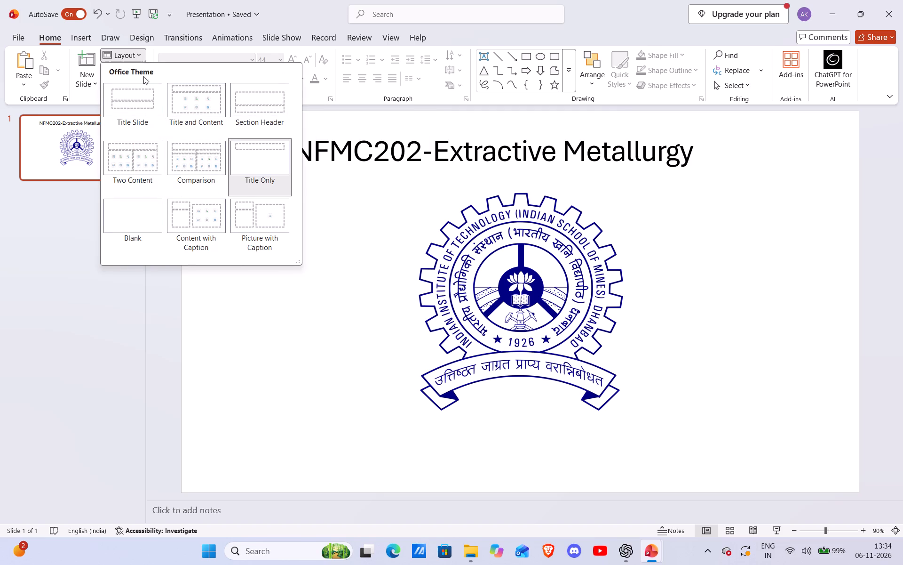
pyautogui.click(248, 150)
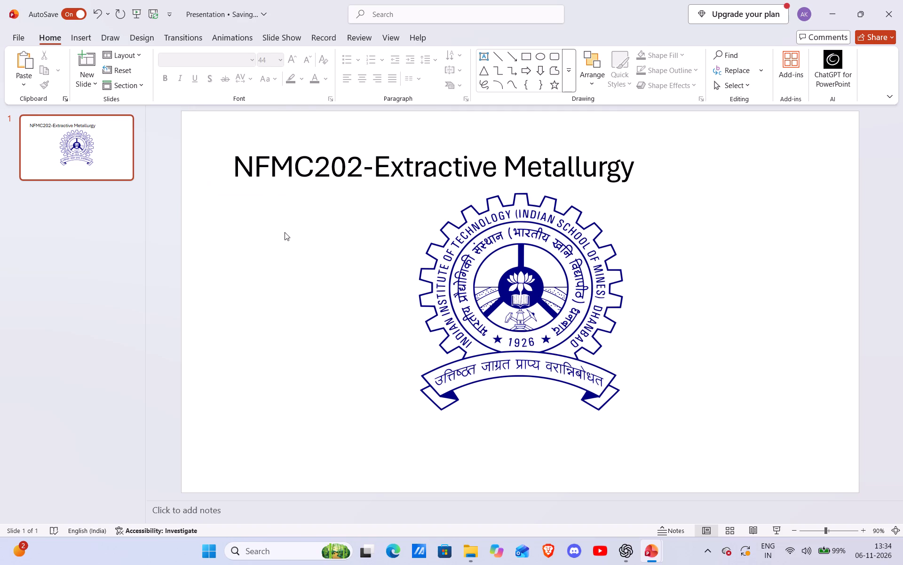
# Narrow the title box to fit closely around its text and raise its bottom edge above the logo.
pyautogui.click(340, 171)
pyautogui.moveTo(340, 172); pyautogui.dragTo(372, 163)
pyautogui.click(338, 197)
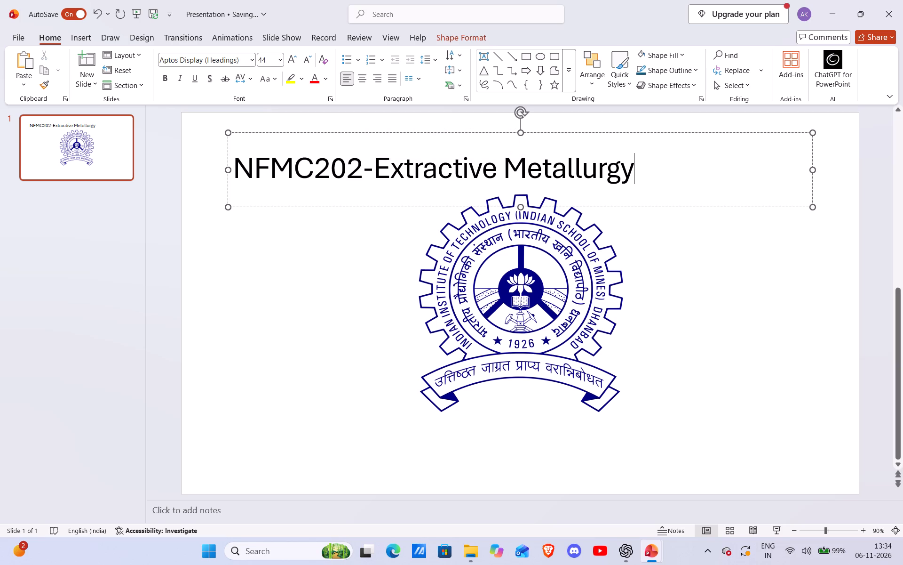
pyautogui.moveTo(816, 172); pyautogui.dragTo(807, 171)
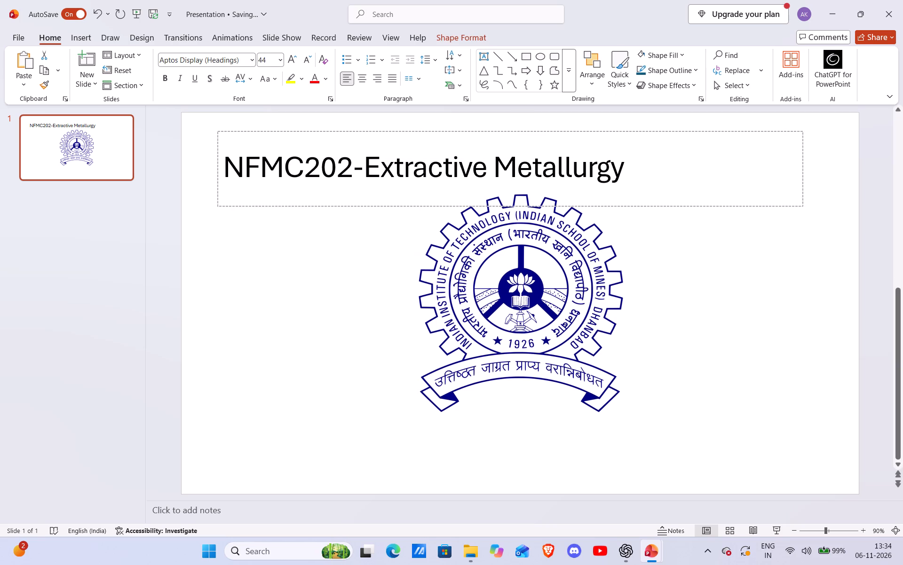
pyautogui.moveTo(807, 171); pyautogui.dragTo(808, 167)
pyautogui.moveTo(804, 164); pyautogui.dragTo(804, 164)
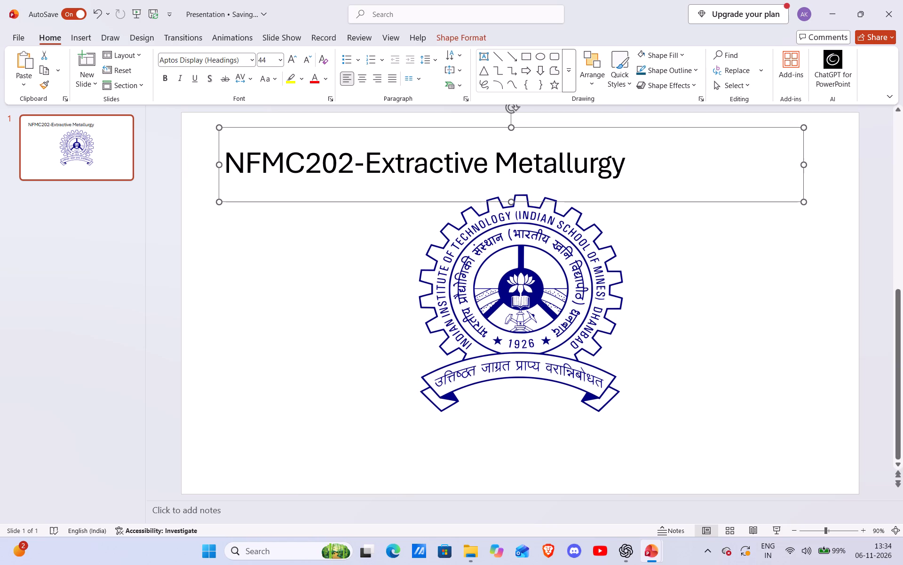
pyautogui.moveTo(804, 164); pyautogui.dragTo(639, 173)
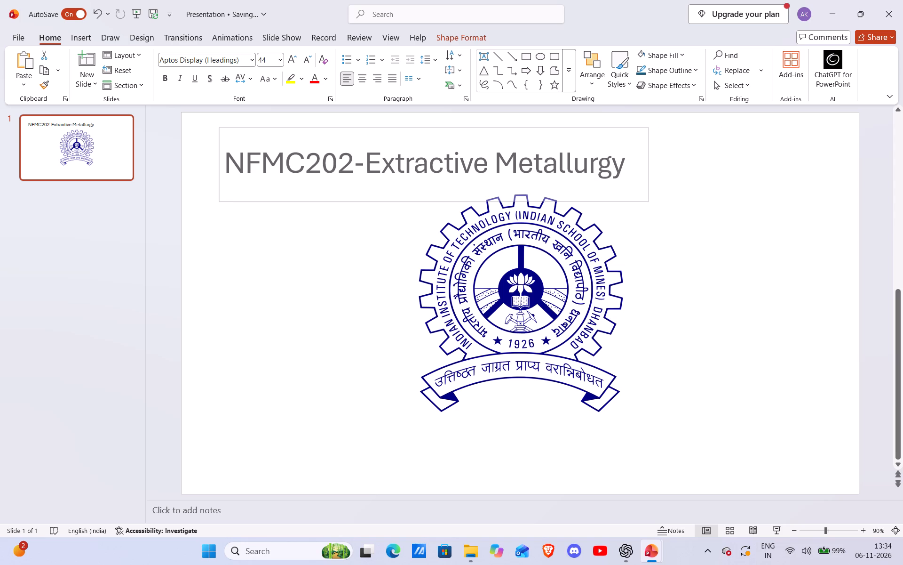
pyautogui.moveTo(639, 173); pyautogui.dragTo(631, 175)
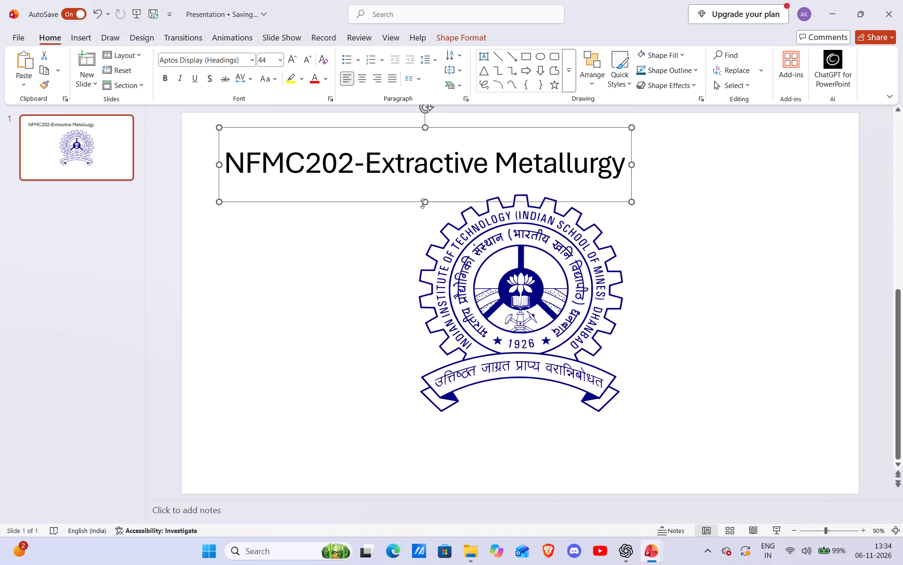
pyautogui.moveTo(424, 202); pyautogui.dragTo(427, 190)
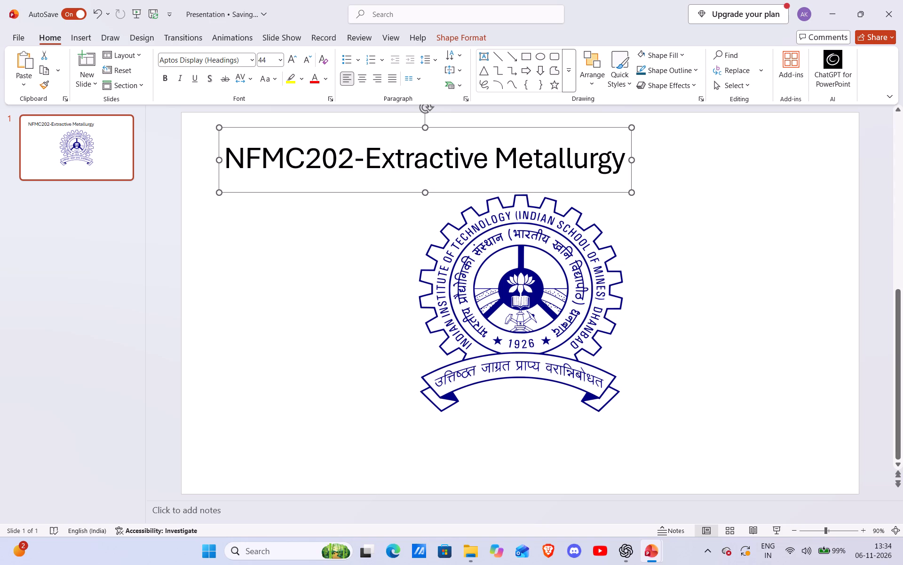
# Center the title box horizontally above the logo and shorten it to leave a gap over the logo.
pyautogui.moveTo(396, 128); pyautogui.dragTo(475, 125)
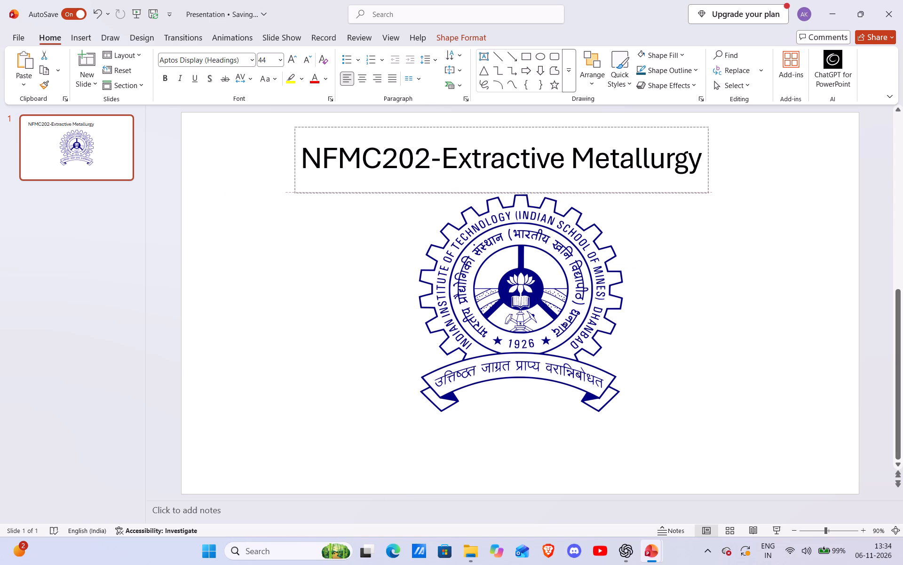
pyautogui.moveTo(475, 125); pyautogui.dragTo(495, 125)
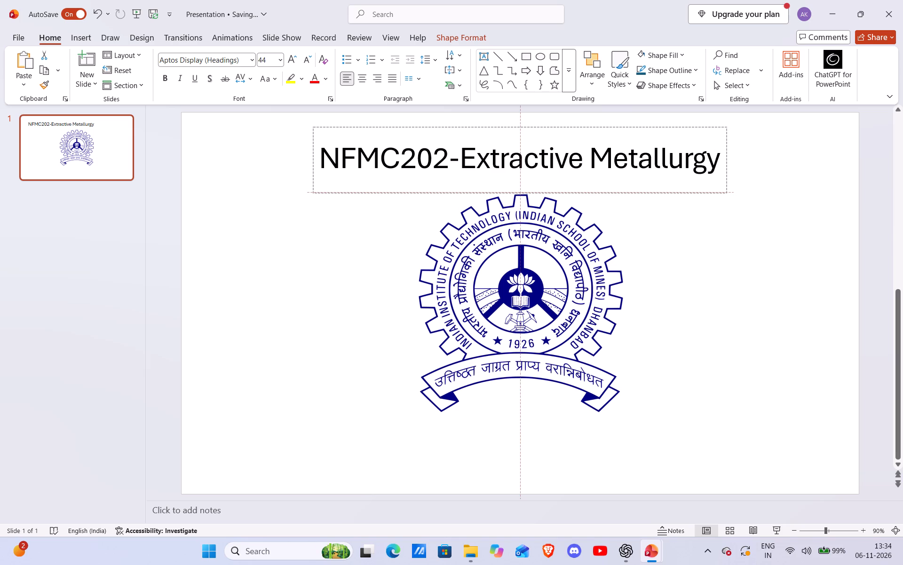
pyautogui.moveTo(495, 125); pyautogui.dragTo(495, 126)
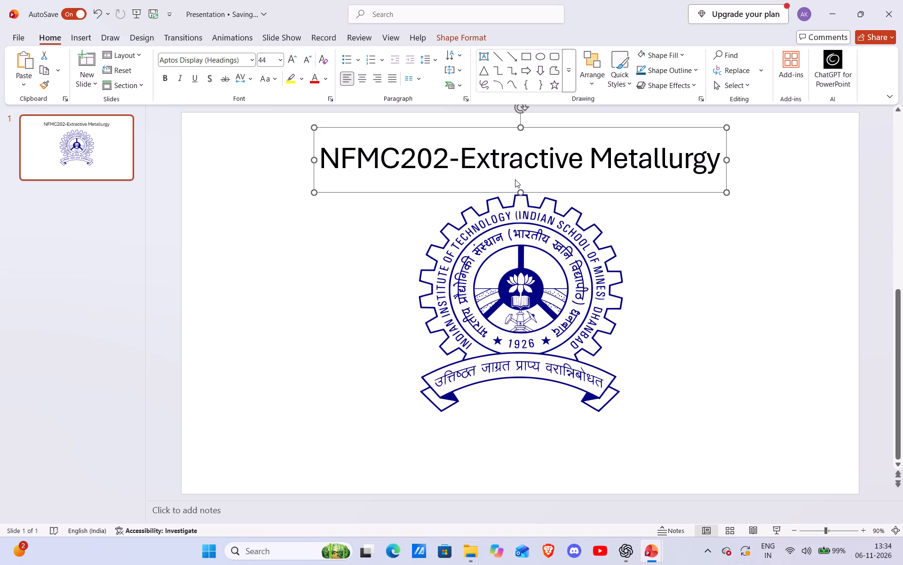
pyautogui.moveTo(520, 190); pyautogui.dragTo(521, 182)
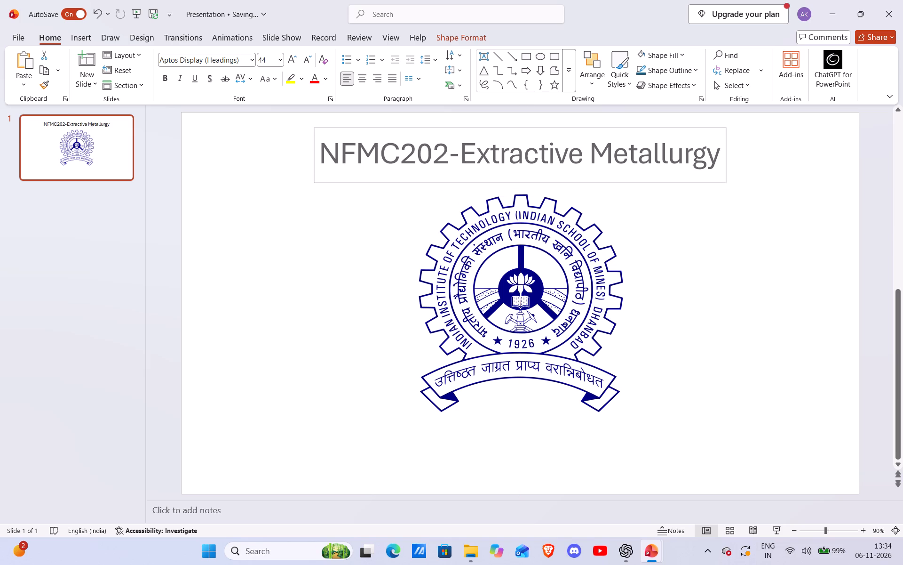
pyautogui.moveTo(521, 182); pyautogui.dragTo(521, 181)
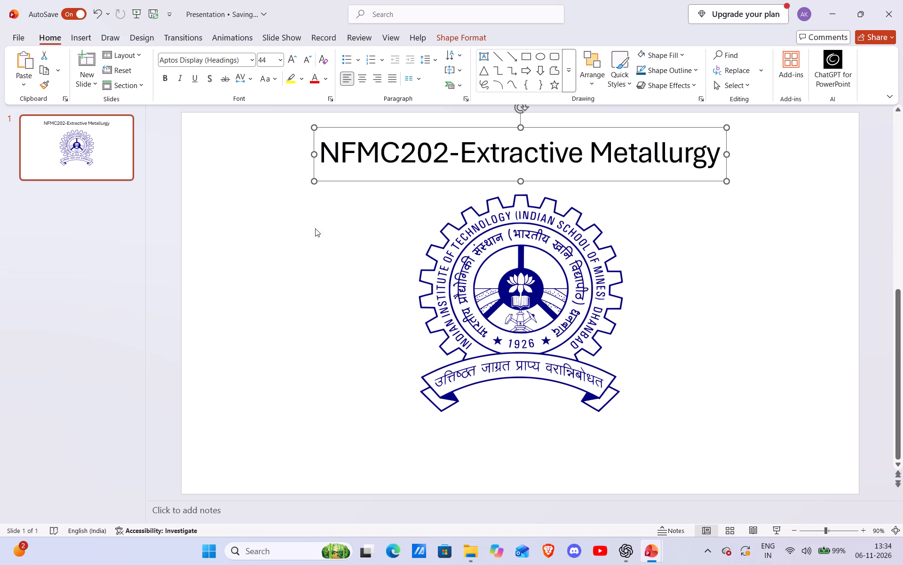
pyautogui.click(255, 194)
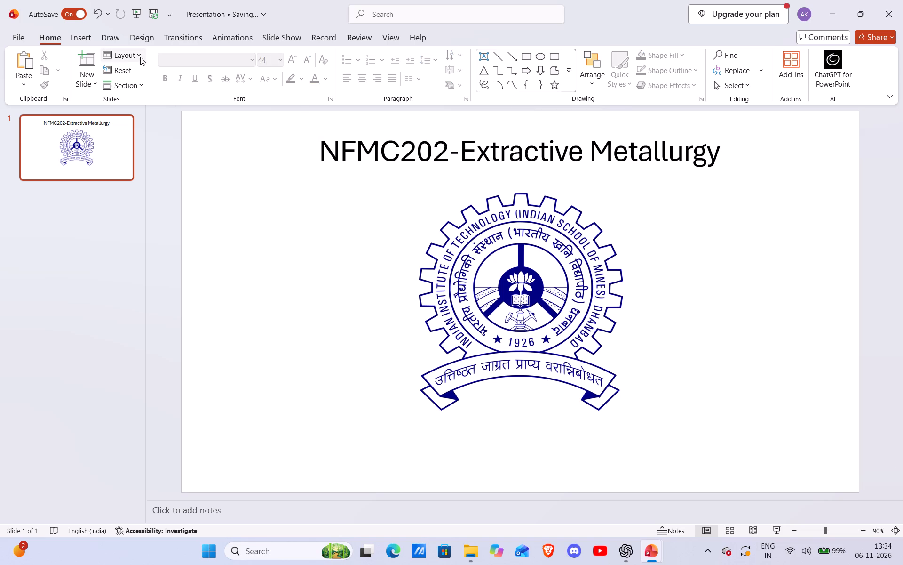
# Reapply the Title Only layout to return the title placeholder to its default size and position.
pyautogui.click(138, 54)
pyautogui.click(254, 162)
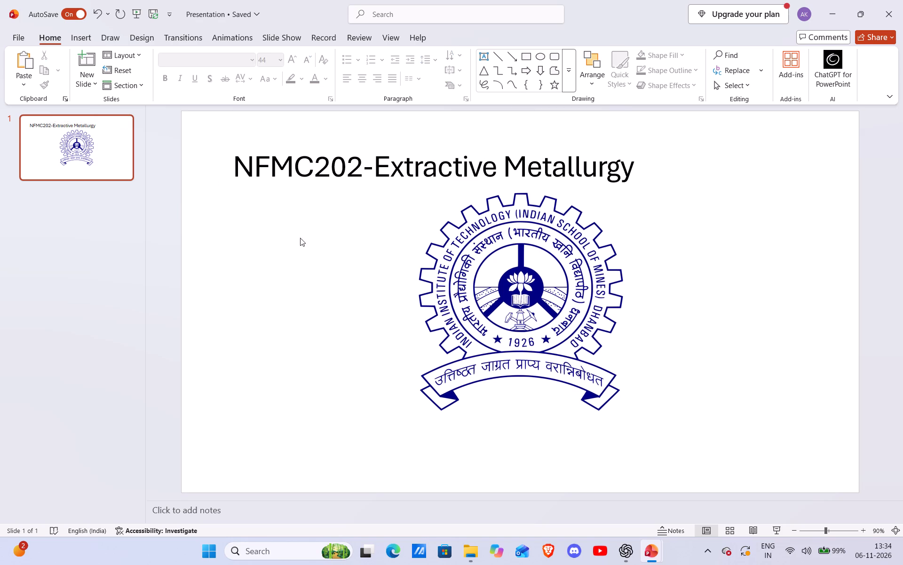
pyautogui.click(286, 339)
# Shrink the title box to fit closely around its text, with its bottom edge just above the logo.
pyautogui.click(354, 177)
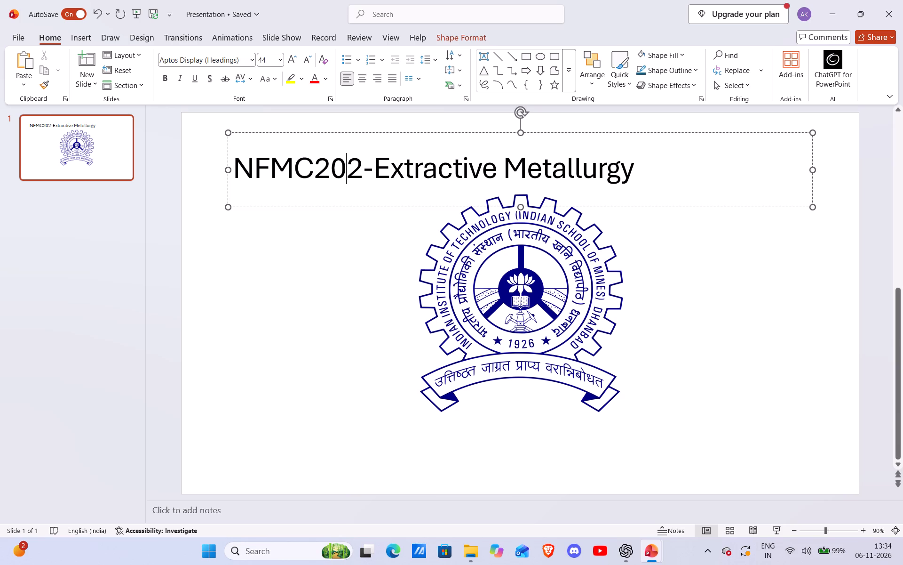
pyautogui.moveTo(812, 170); pyautogui.dragTo(652, 169)
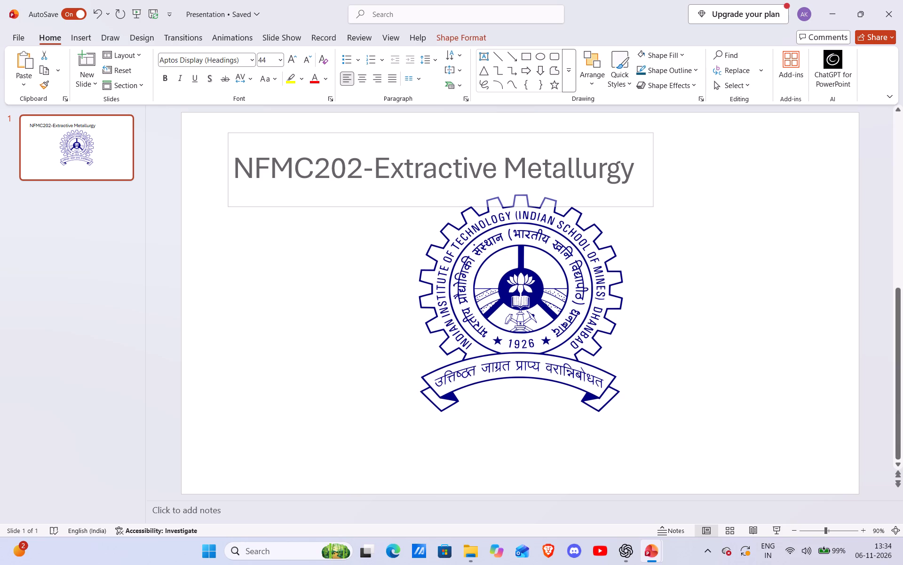
pyautogui.moveTo(652, 169); pyautogui.dragTo(642, 173)
pyautogui.moveTo(642, 173); pyautogui.dragTo(641, 175)
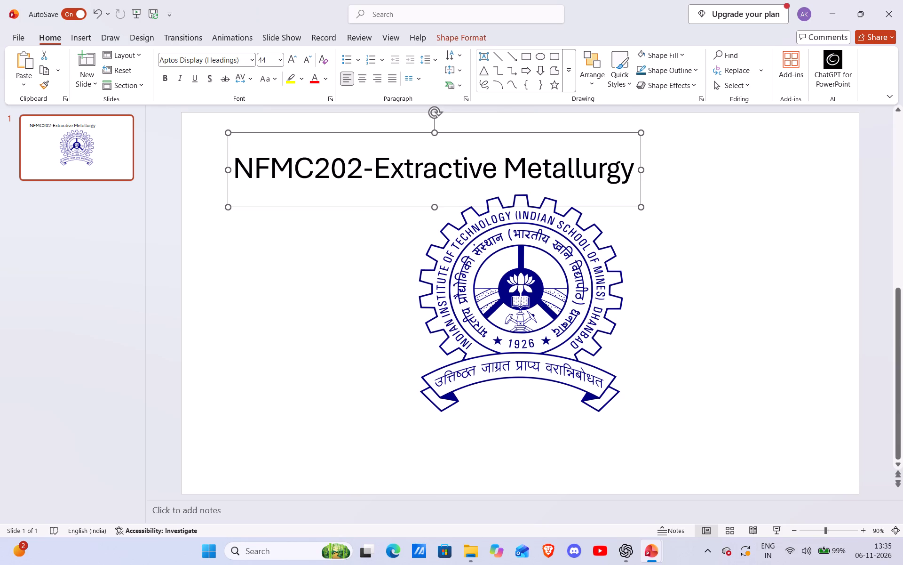
pyautogui.moveTo(434, 208); pyautogui.dragTo(436, 188)
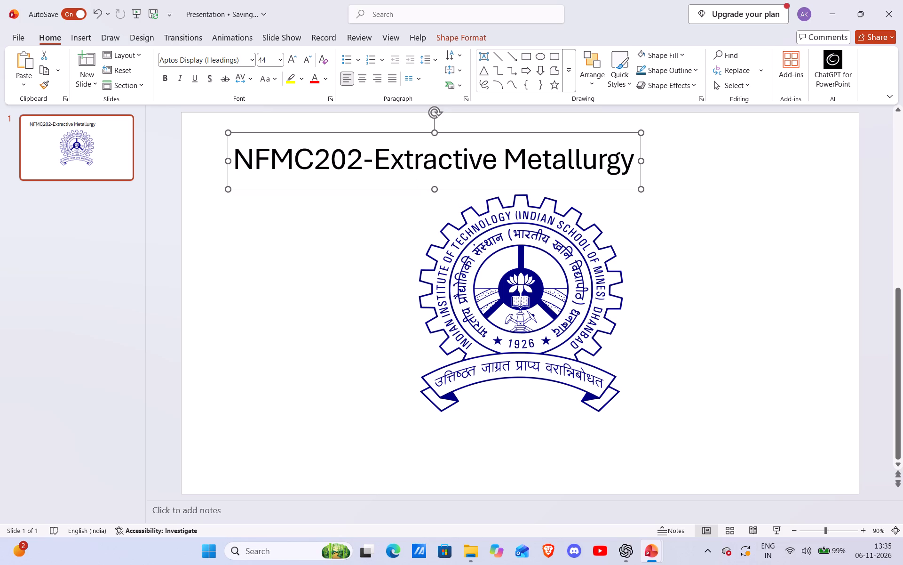
# Center the title box horizontally on the slide, slightly higher above the logo, and deselect it.
pyautogui.moveTo(399, 133); pyautogui.dragTo(492, 124)
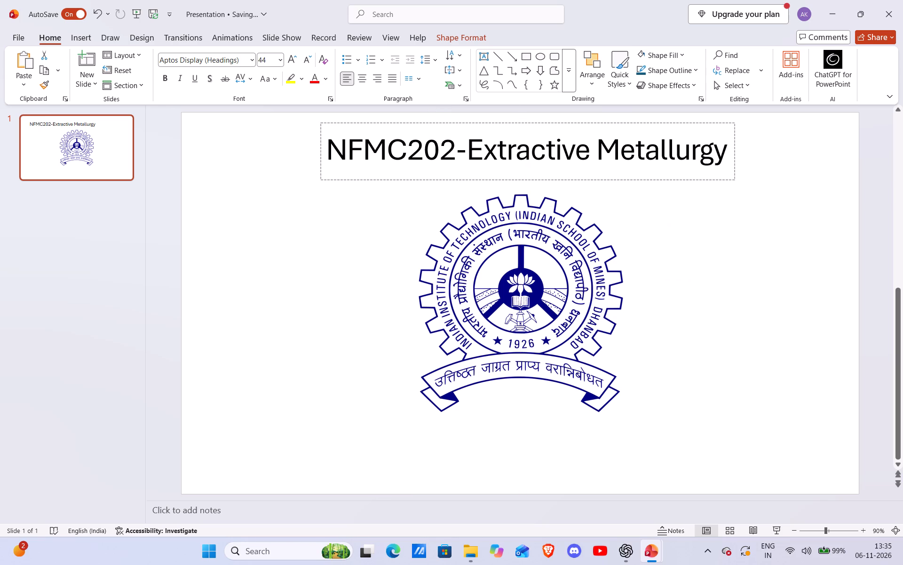
pyautogui.moveTo(492, 124); pyautogui.dragTo(488, 125)
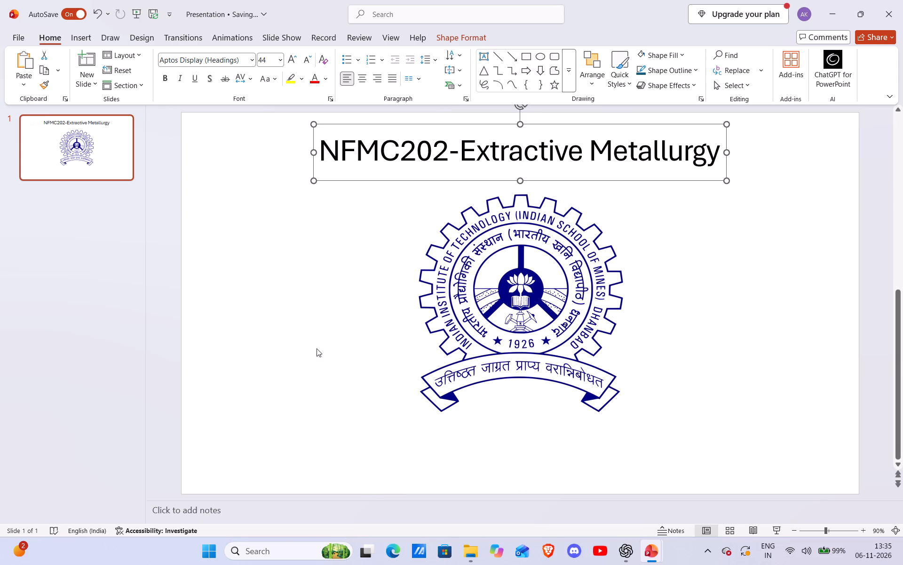
pyautogui.click(279, 423)
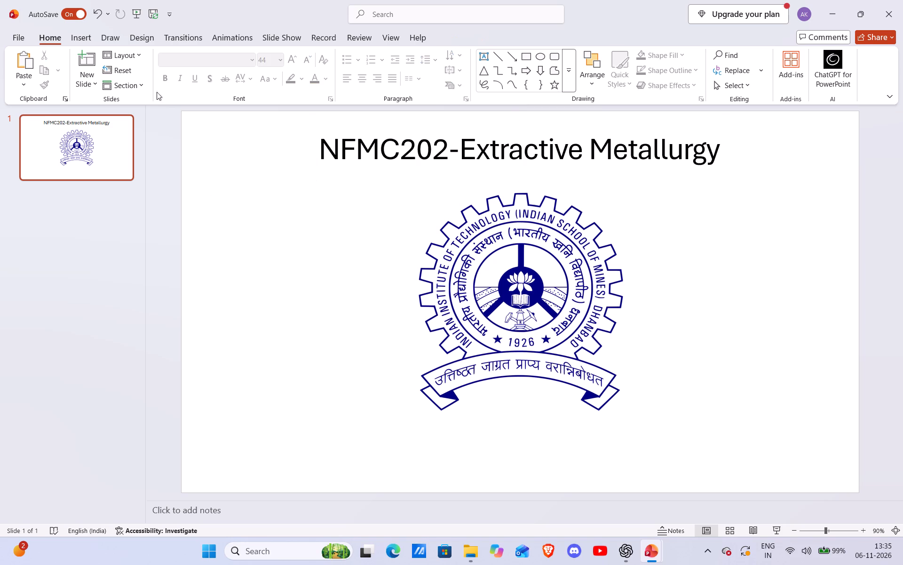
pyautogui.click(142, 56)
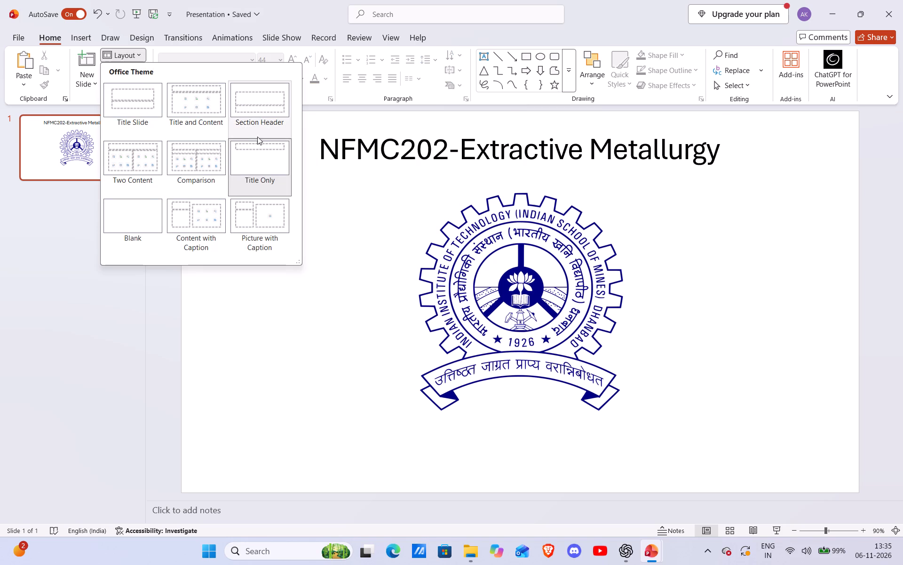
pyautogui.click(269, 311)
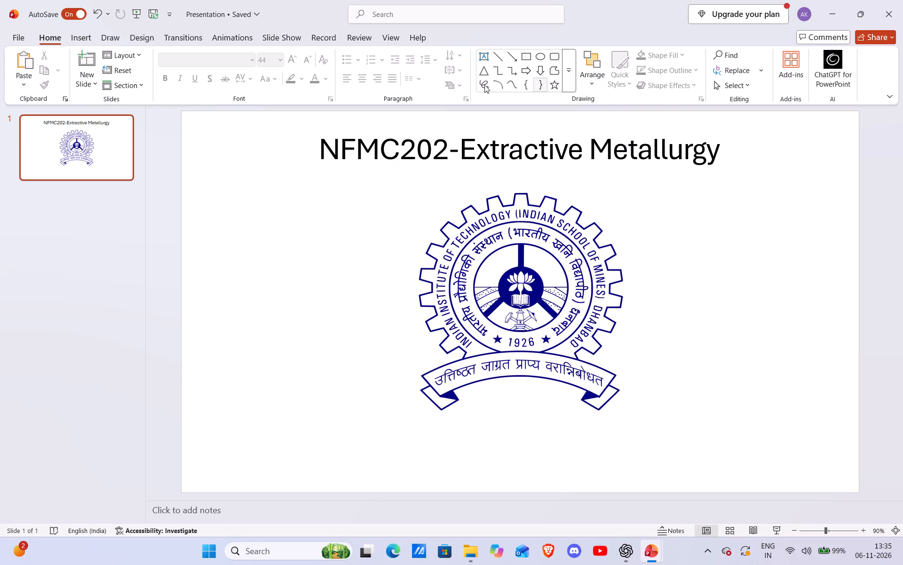
# Insert a text box on the slide, widen it, and place it centered just below the institute logo.
pyautogui.click(81, 40)
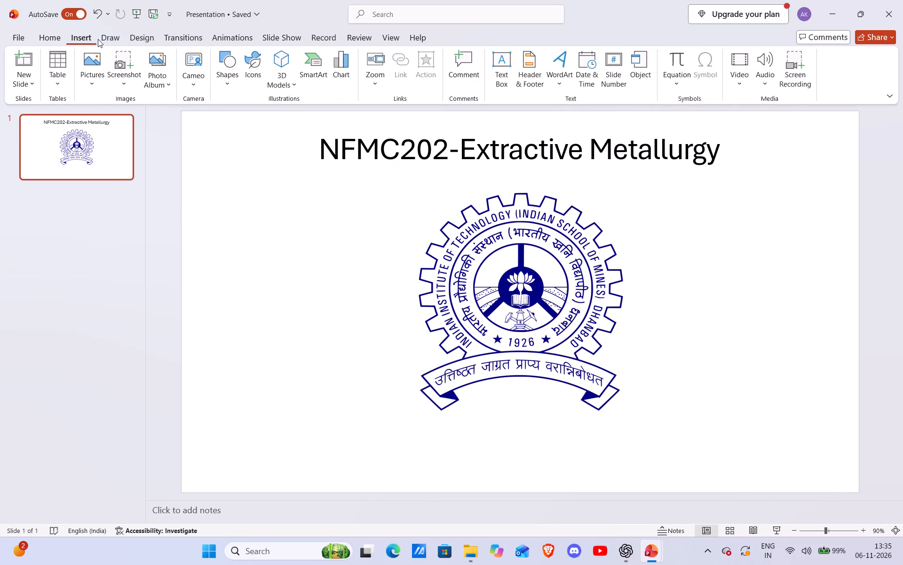
pyautogui.click(502, 69)
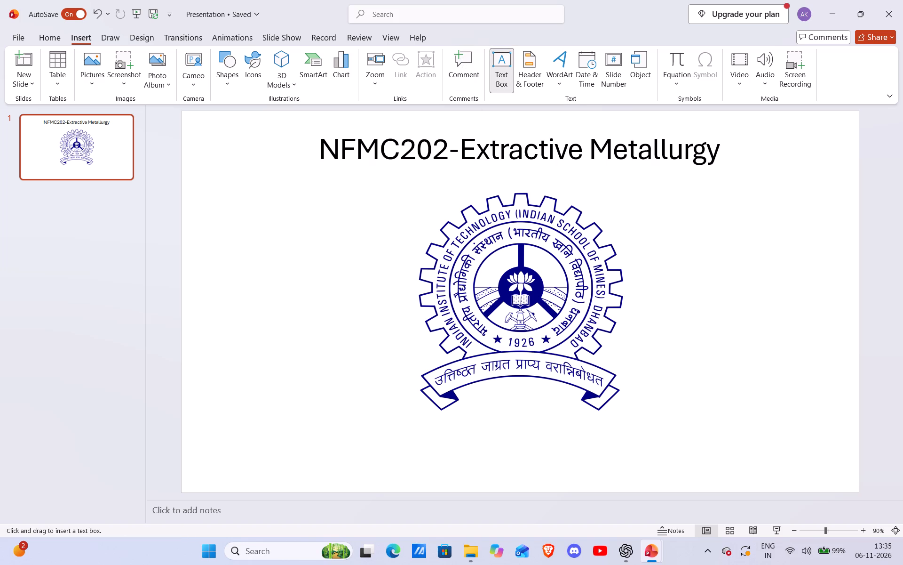
pyautogui.click(266, 351)
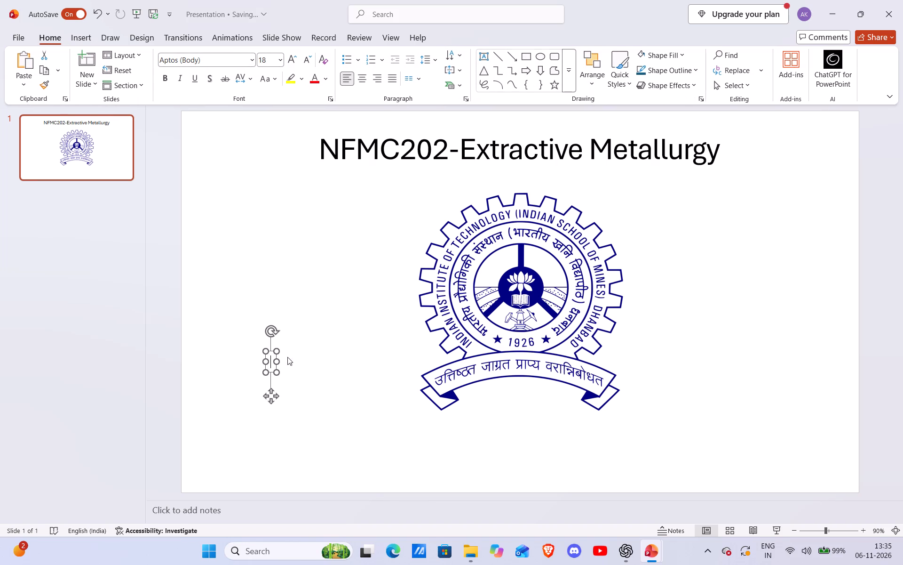
pyautogui.moveTo(277, 358); pyautogui.dragTo(358, 387)
pyautogui.moveTo(310, 361); pyautogui.dragTo(519, 437)
# Enter "Group-3" in the text box below the logo.
pyautogui.click(500, 432)
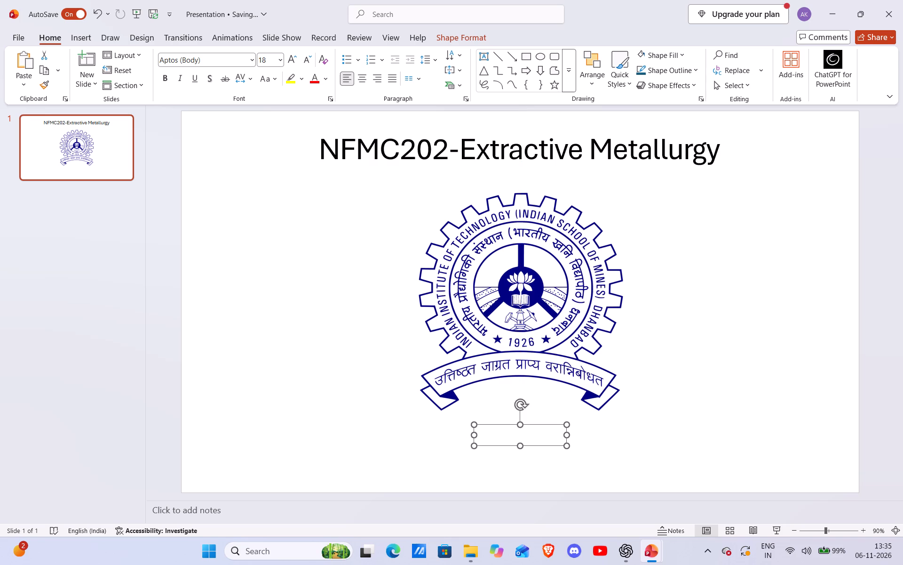
pyautogui.press('g')
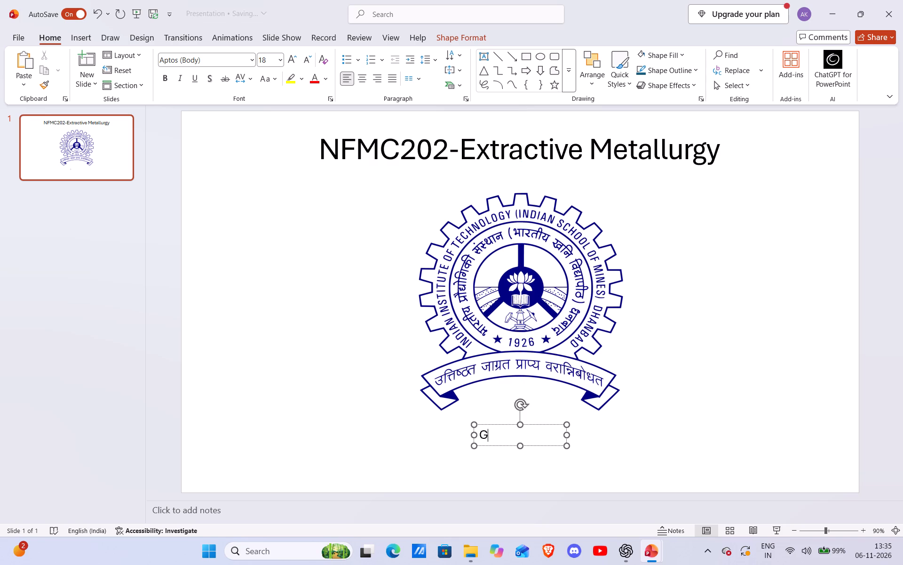
pyautogui.write('rou')
pyautogui.write('p')
pyautogui.press('space')
pyautogui.press('BackSpace')
pyautogui.press('-')
pyautogui.press('3')
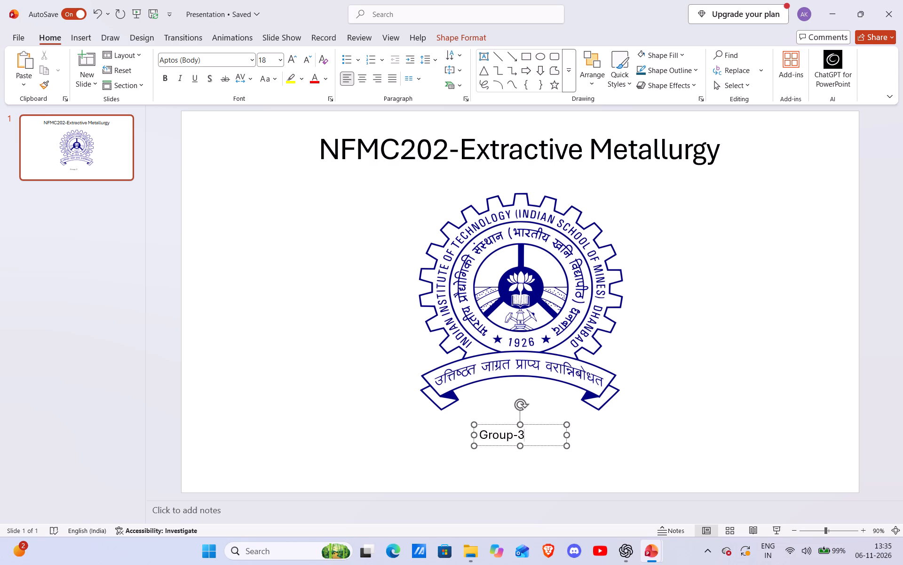
# Narrow the Group-3 text box from its right side to fit closely around its text.
pyautogui.click(568, 438)
pyautogui.moveTo(568, 437); pyautogui.dragTo(545, 437)
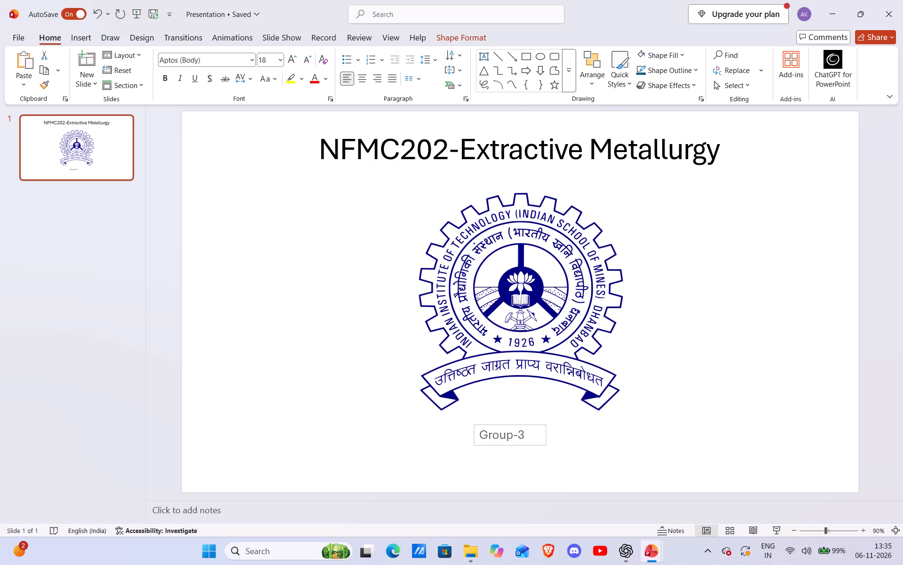
pyautogui.moveTo(545, 437); pyautogui.dragTo(531, 437)
# Center the Group-3 text box horizontally under the logo, slightly closer to it, and deselect it.
pyautogui.moveTo(491, 436); pyautogui.dragTo(493, 435)
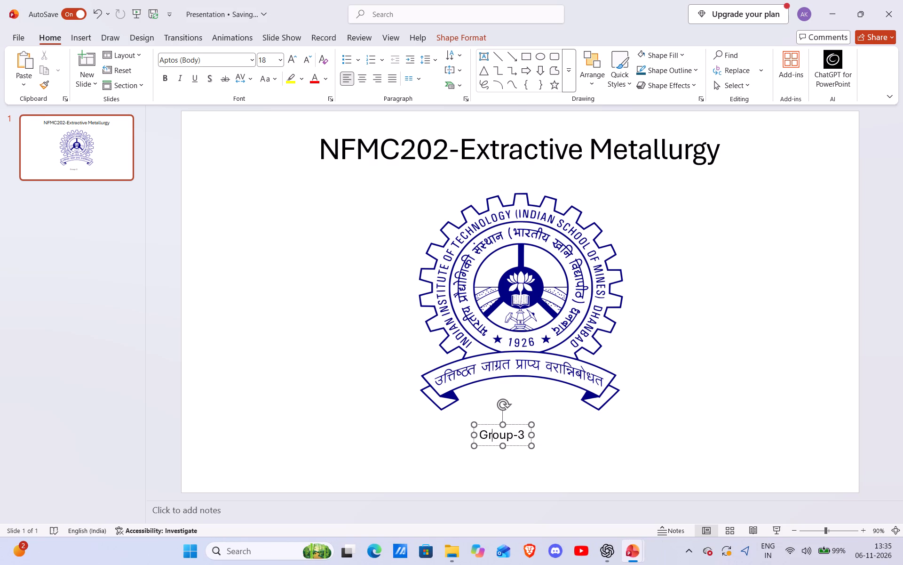
pyautogui.moveTo(493, 435); pyautogui.dragTo(500, 434)
pyautogui.click(463, 440)
pyautogui.click(497, 435)
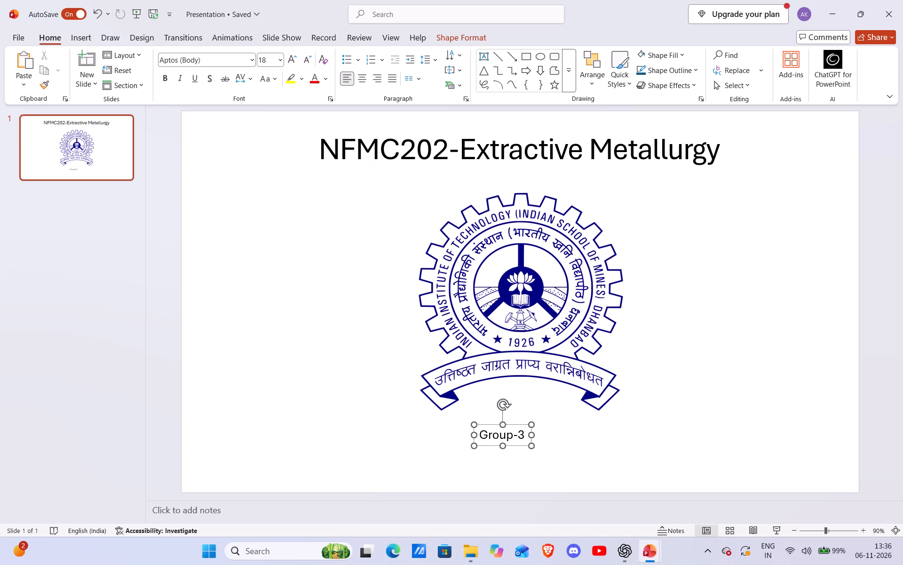
pyautogui.moveTo(493, 423); pyautogui.dragTo(499, 423)
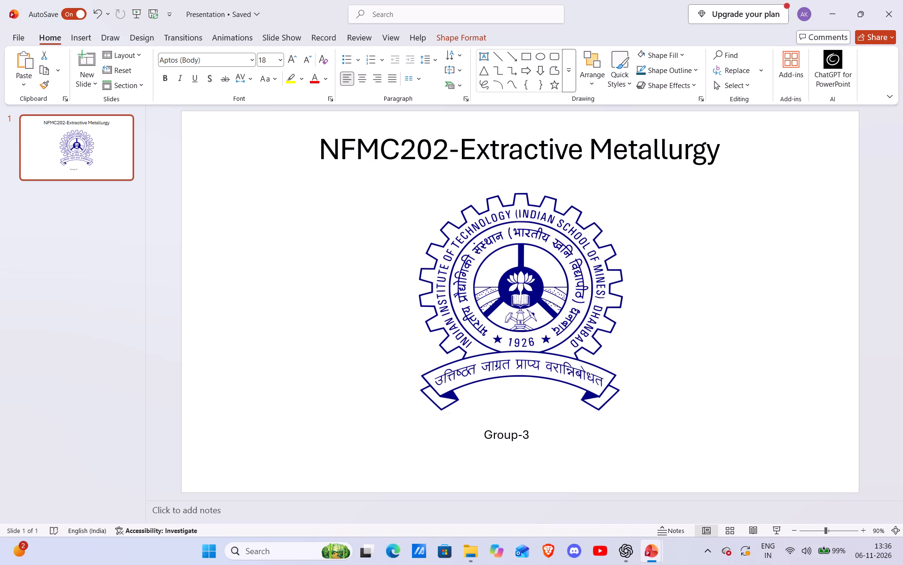
pyautogui.moveTo(499, 423); pyautogui.dragTo(512, 417)
pyautogui.moveTo(512, 417); pyautogui.dragTo(514, 414)
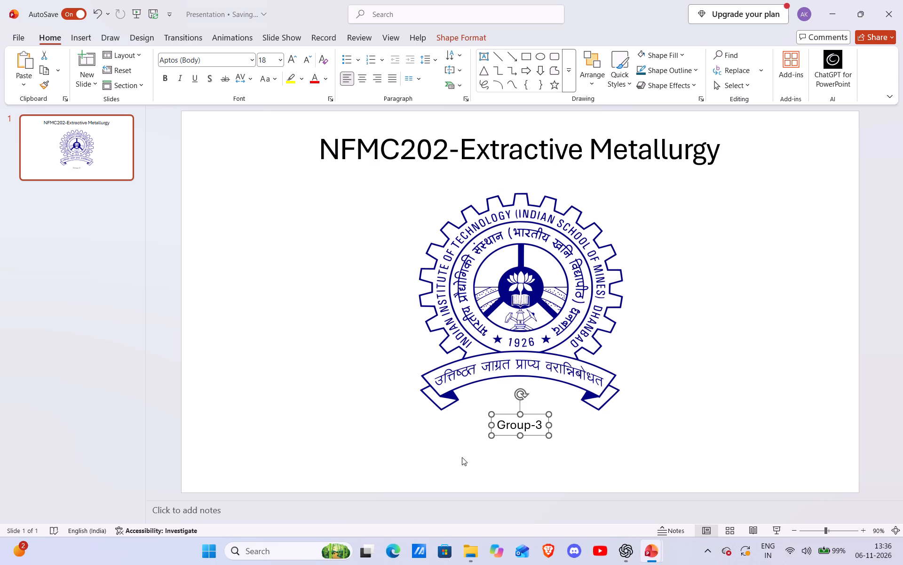
pyautogui.click(460, 458)
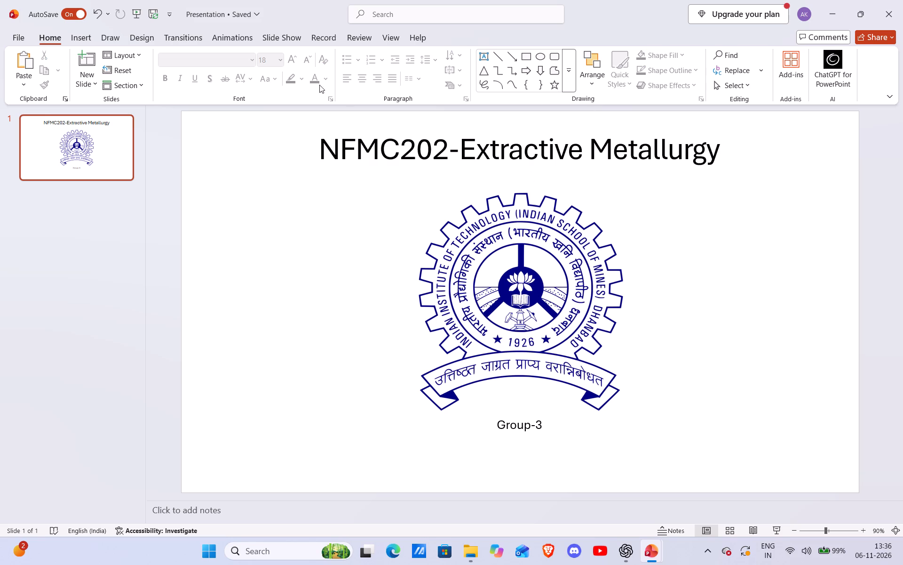
# Start inserting another text box on the slide.
pyautogui.click(87, 37)
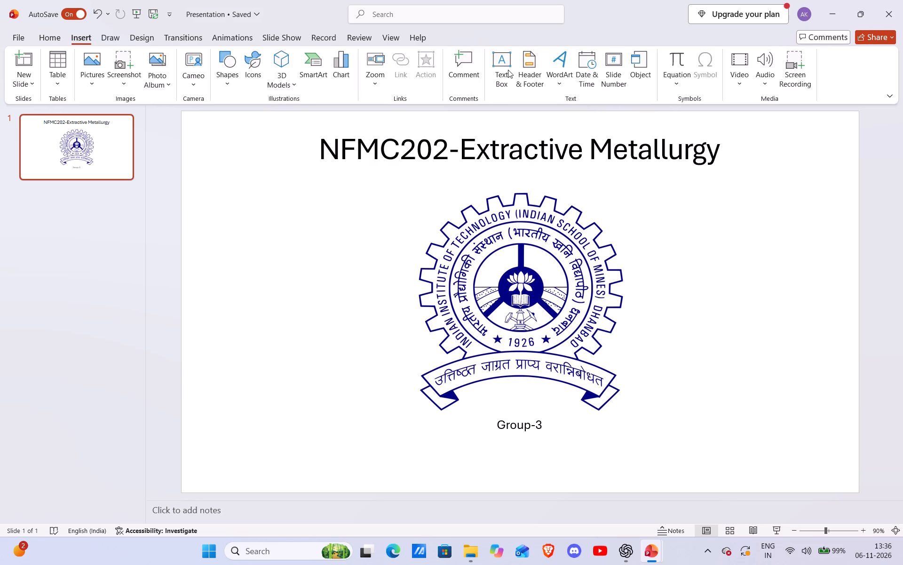
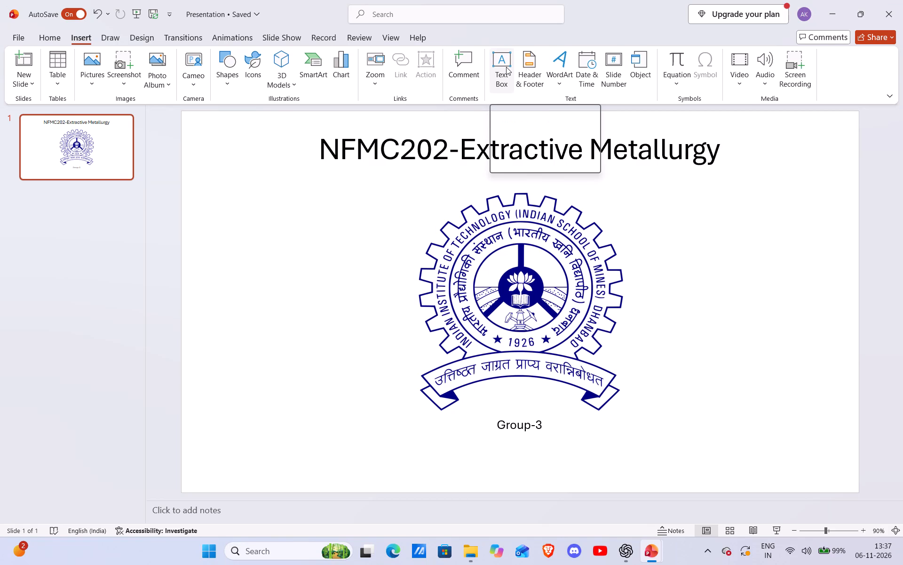
# Open the psp presentation from Downloads to check its title slide layout, and return to the Extractive Metallurgy presentation.
pyautogui.click(23, 43)
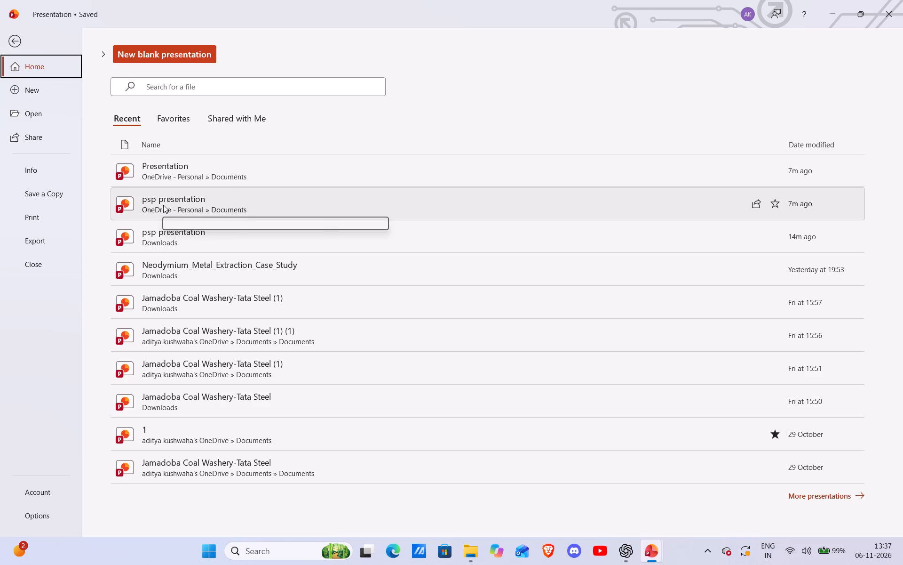
pyautogui.doubleClick(166, 239)
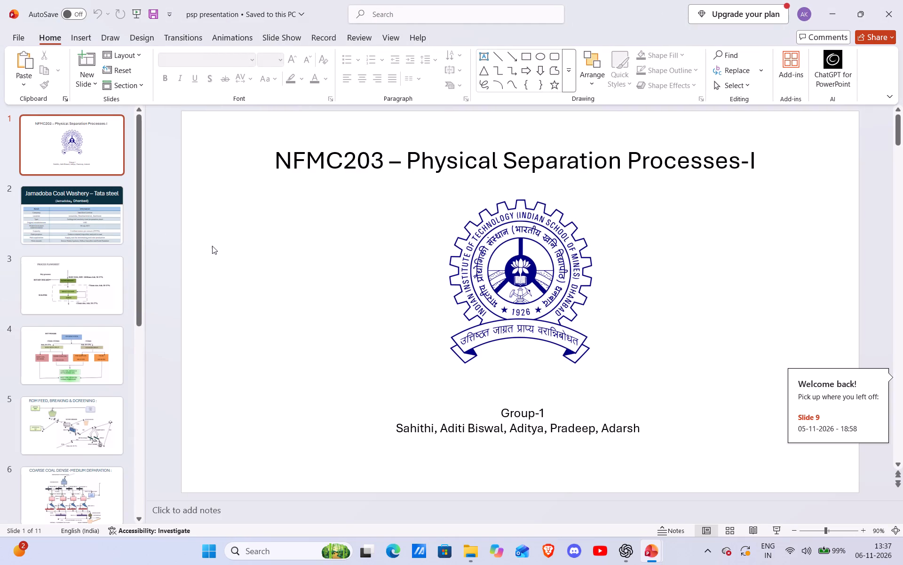
pyautogui.click(23, 44)
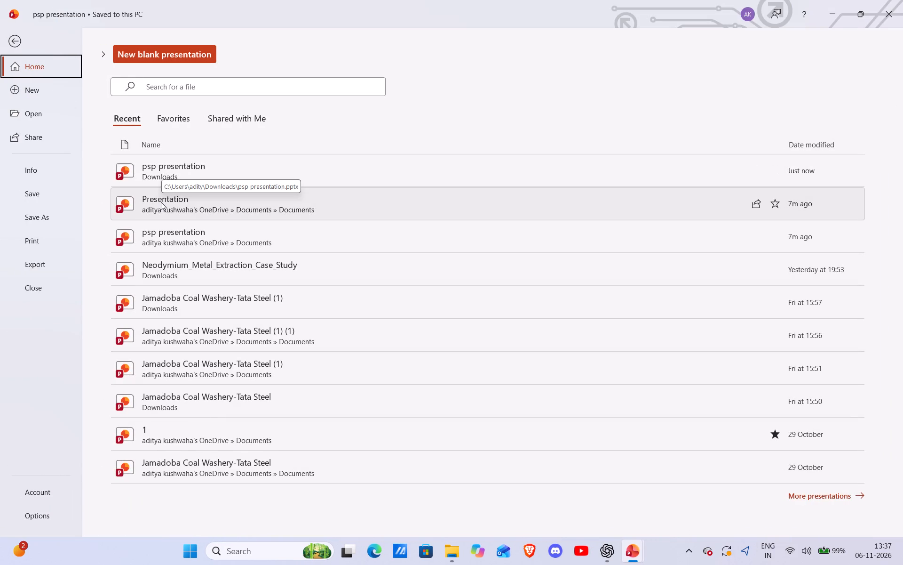
pyautogui.click(161, 202)
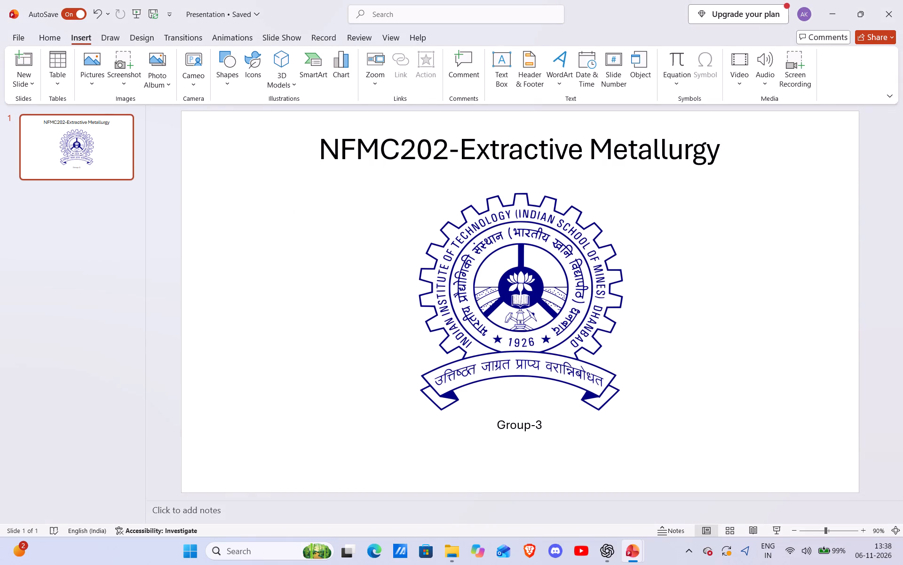
# Insert a wide single-line text box near the slide's bottom and move it directly beneath the Group-3 label, roughly centered under the logo.
pyautogui.click(505, 73)
pyautogui.moveTo(414, 460); pyautogui.dragTo(649, 483)
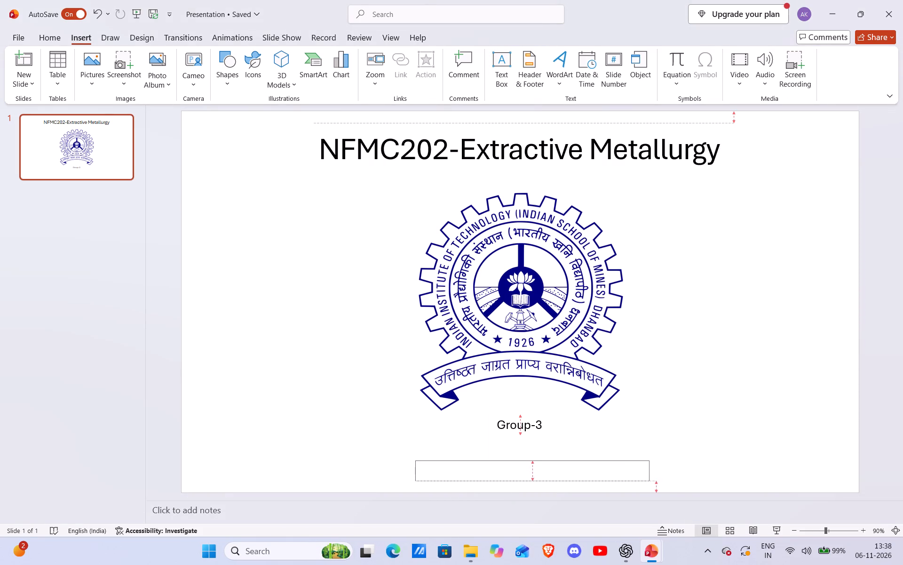
pyautogui.moveTo(649, 483); pyautogui.dragTo(684, 478)
pyautogui.moveTo(559, 475); pyautogui.dragTo(559, 474)
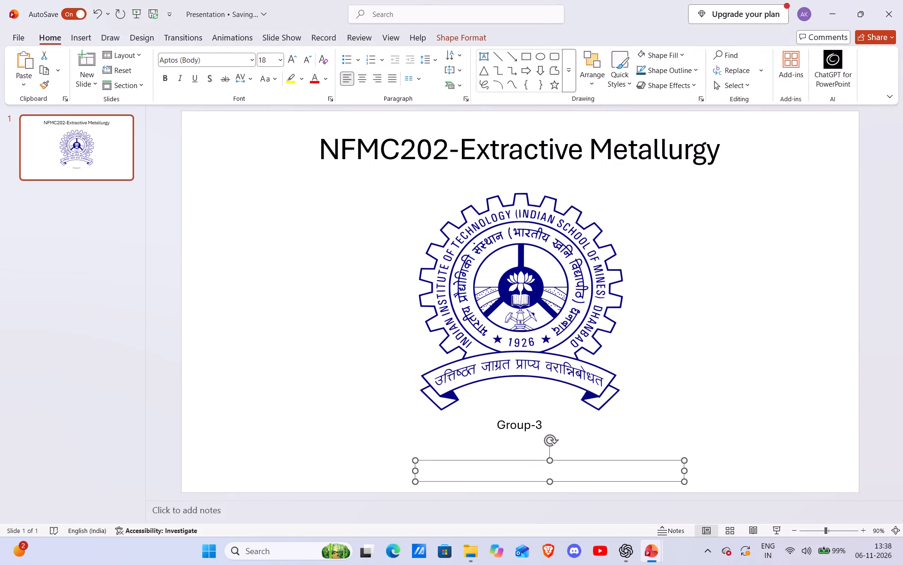
pyautogui.moveTo(559, 474); pyautogui.dragTo(538, 462)
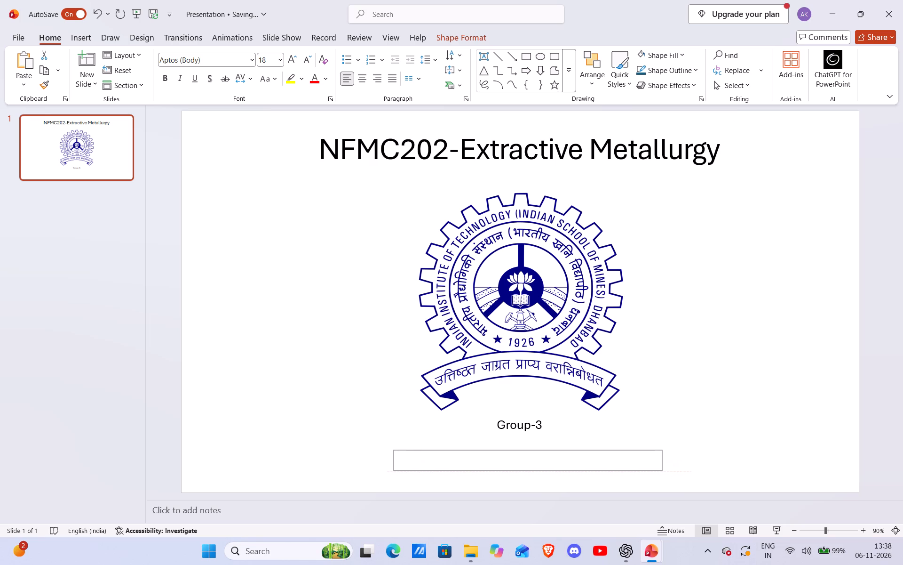
pyautogui.moveTo(538, 462); pyautogui.dragTo(535, 457)
# Start the comma-separated list of group members' first names in the new text box with "Pradeep, Kaushalendra, ".
pyautogui.click(462, 449)
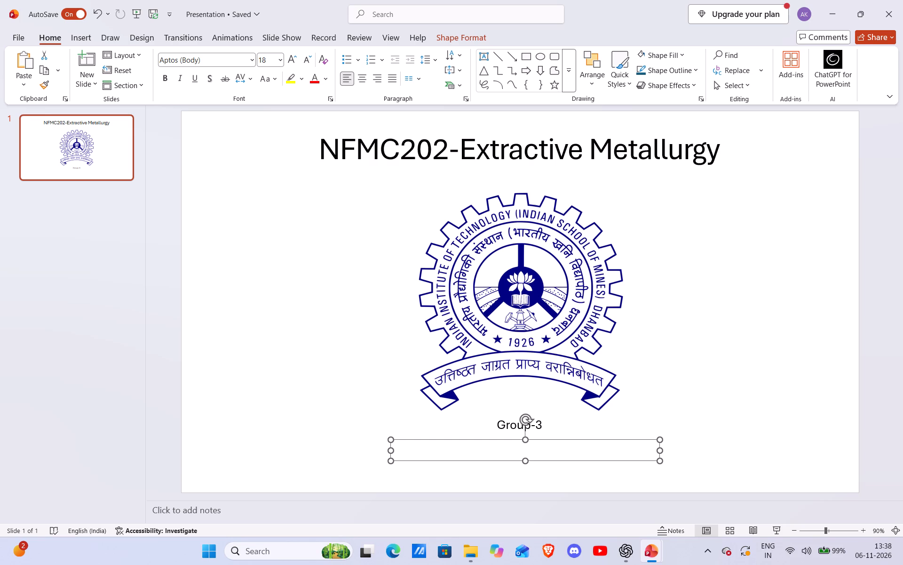
pyautogui.press('p')
pyautogui.press('p')
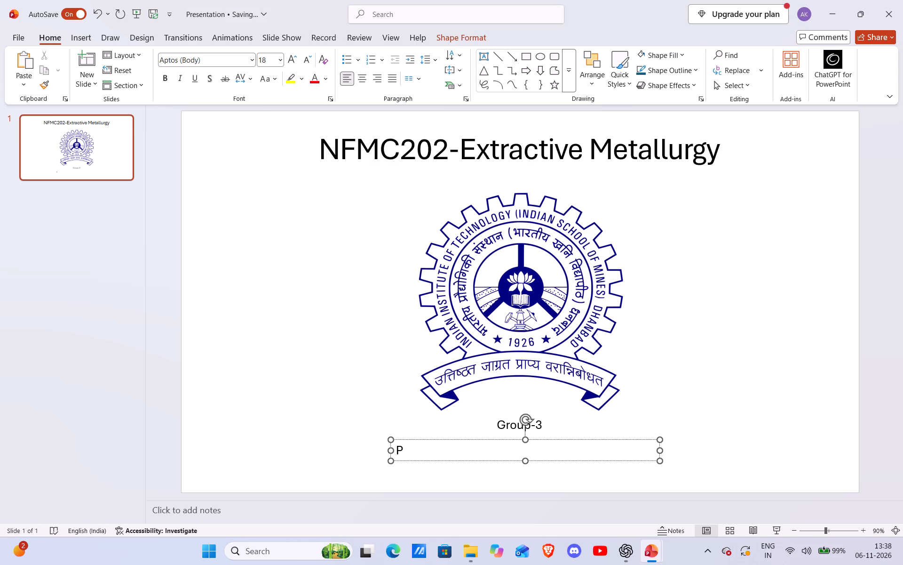
pyautogui.write('radeep')
pyautogui.write(',')
pyautogui.press('space')
pyautogui.press('BackSpace')
pyautogui.press('a')
pyautogui.write('ushalec')
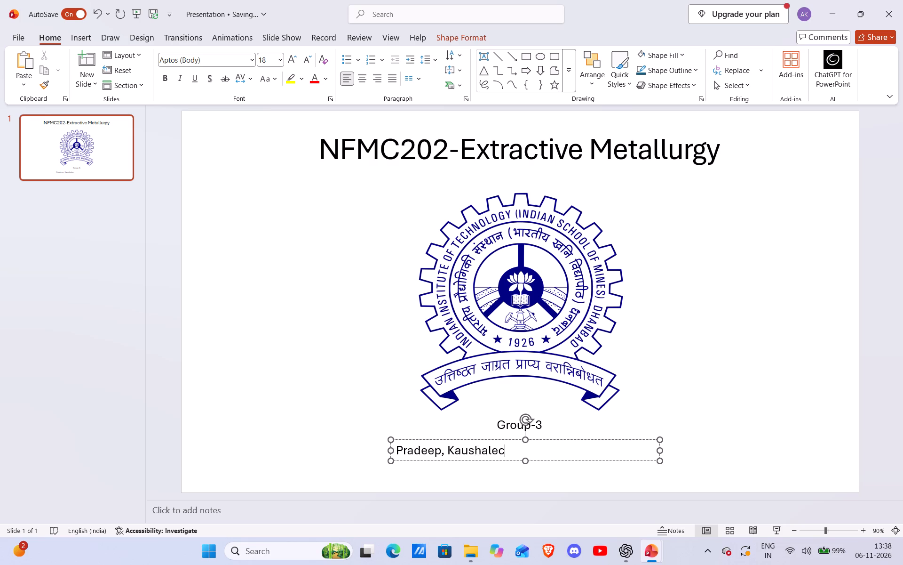
pyautogui.press('BackSpace')
pyautogui.write('ndra')
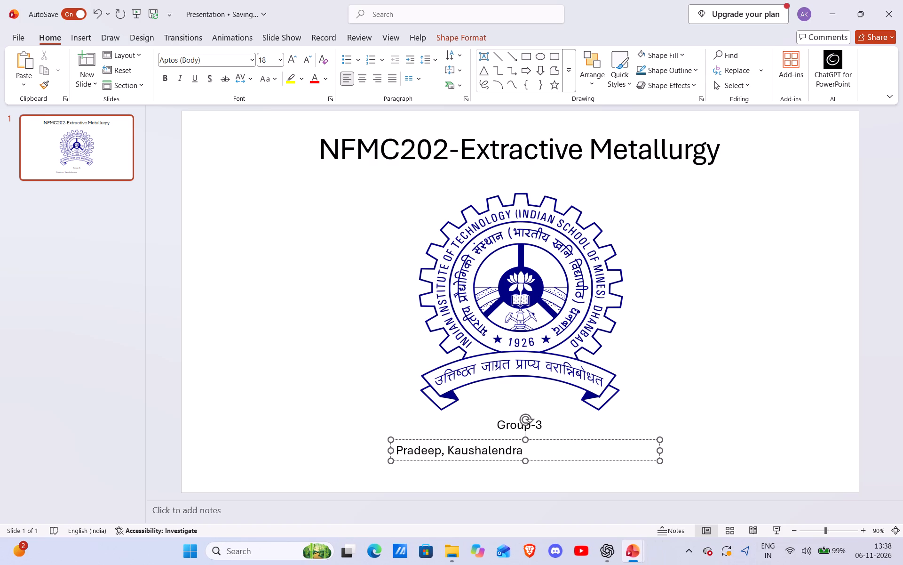
pyautogui.write(',')
pyautogui.press('space')
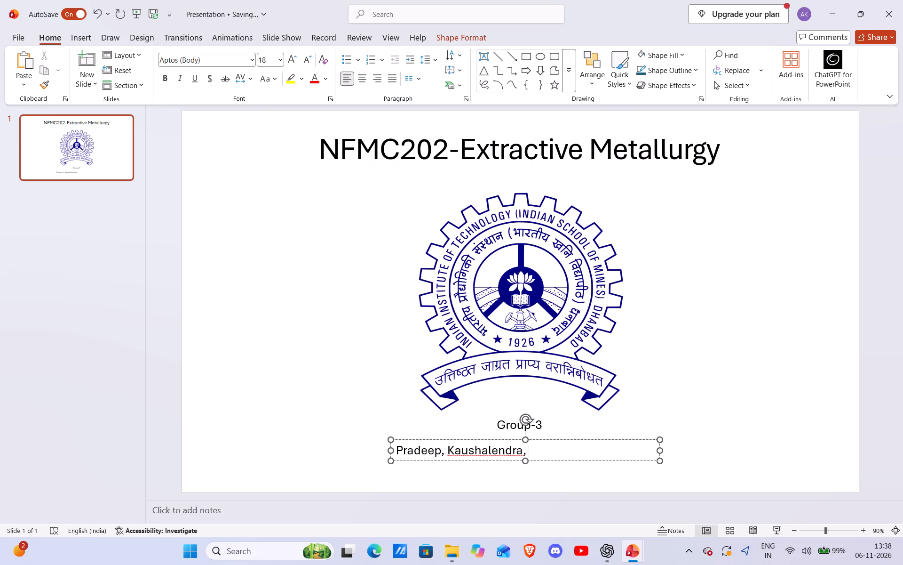
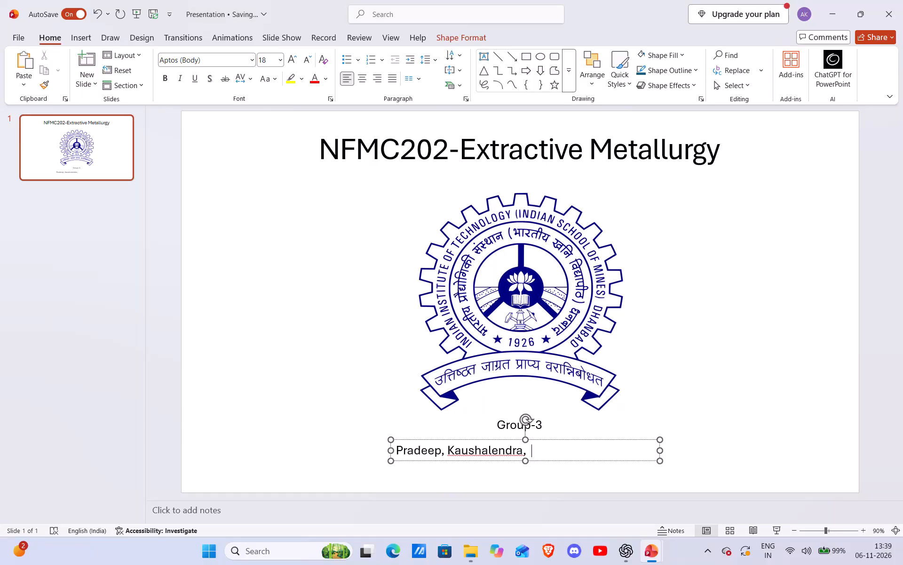
# Complete the comma-separated names list after "Kaushalendra," with "Aditya" and the fourth group member's name.
pyautogui.press('BackSpace')
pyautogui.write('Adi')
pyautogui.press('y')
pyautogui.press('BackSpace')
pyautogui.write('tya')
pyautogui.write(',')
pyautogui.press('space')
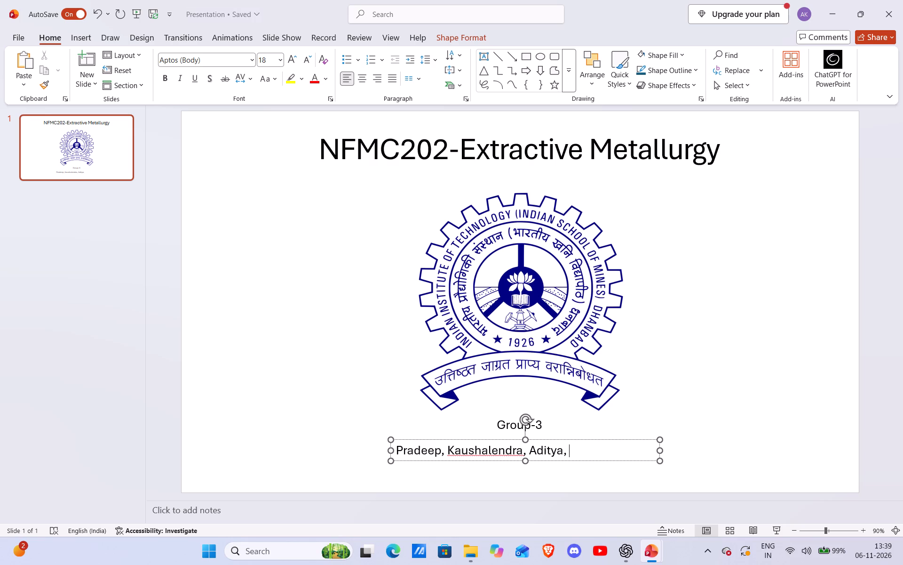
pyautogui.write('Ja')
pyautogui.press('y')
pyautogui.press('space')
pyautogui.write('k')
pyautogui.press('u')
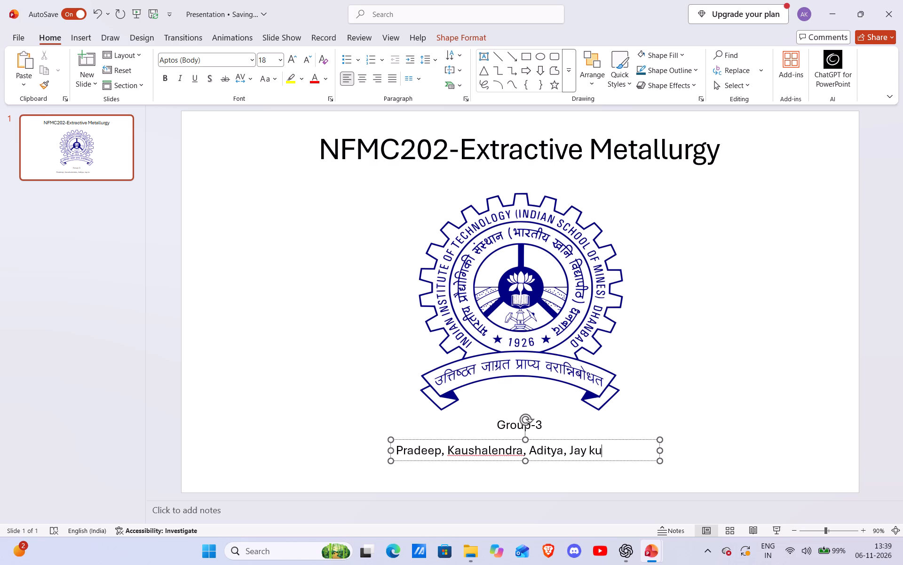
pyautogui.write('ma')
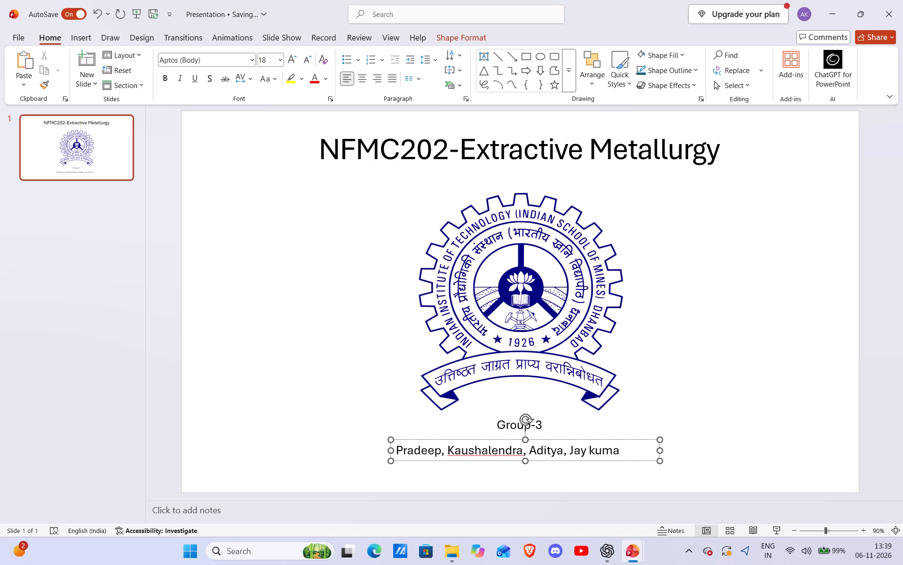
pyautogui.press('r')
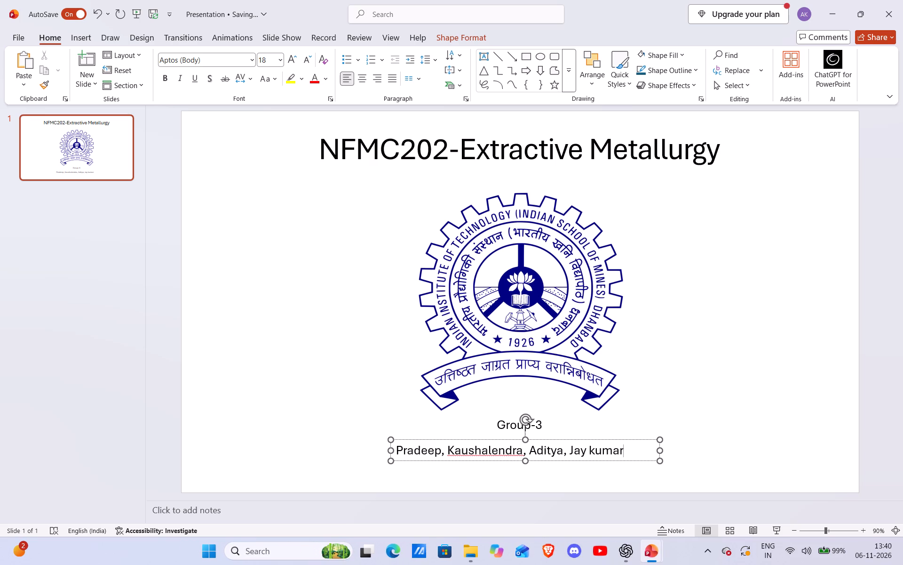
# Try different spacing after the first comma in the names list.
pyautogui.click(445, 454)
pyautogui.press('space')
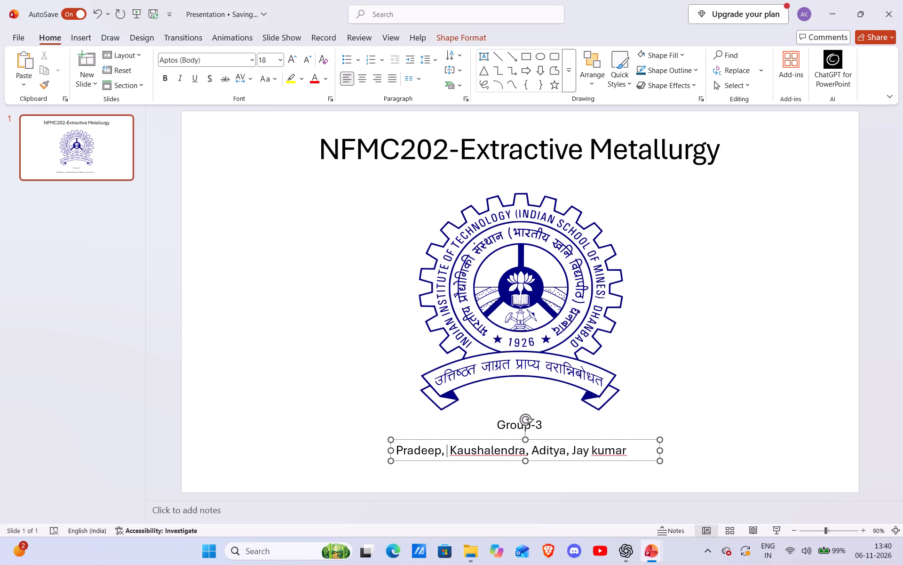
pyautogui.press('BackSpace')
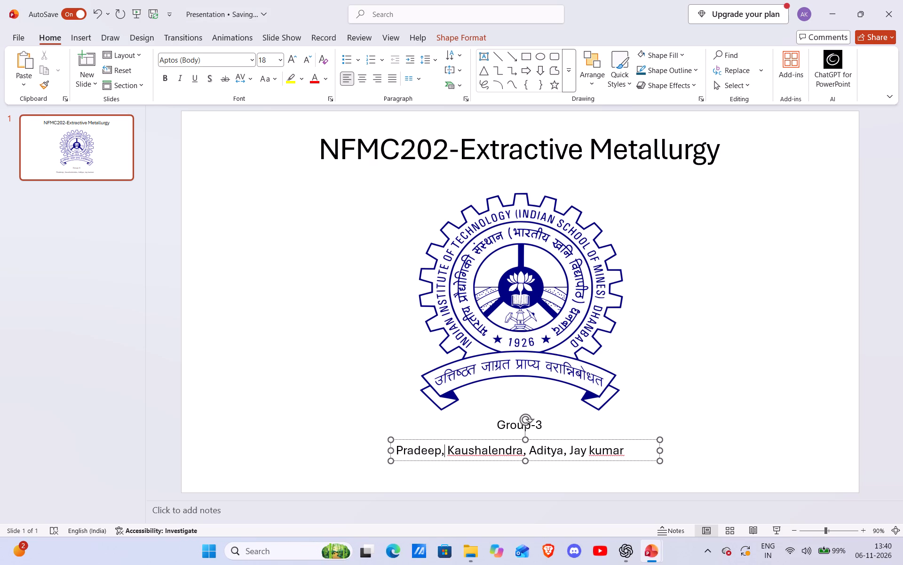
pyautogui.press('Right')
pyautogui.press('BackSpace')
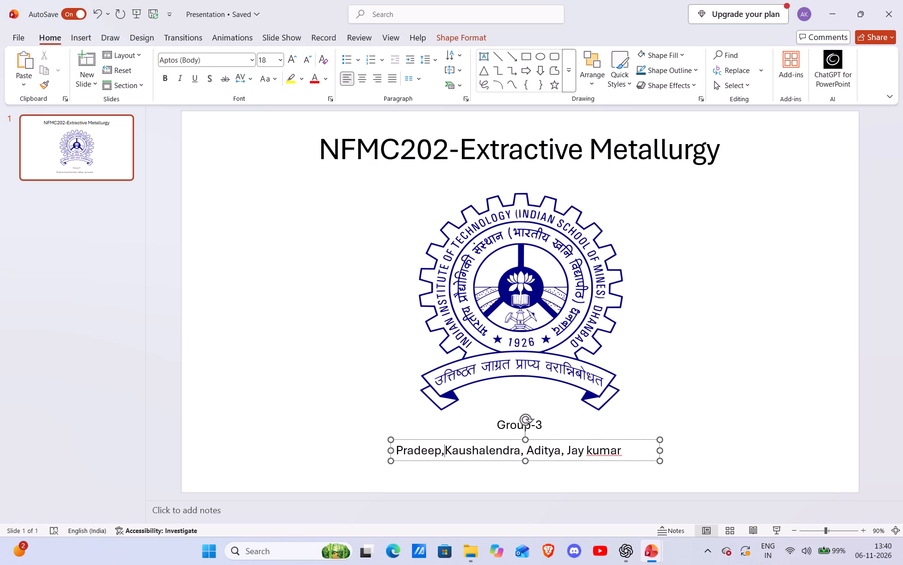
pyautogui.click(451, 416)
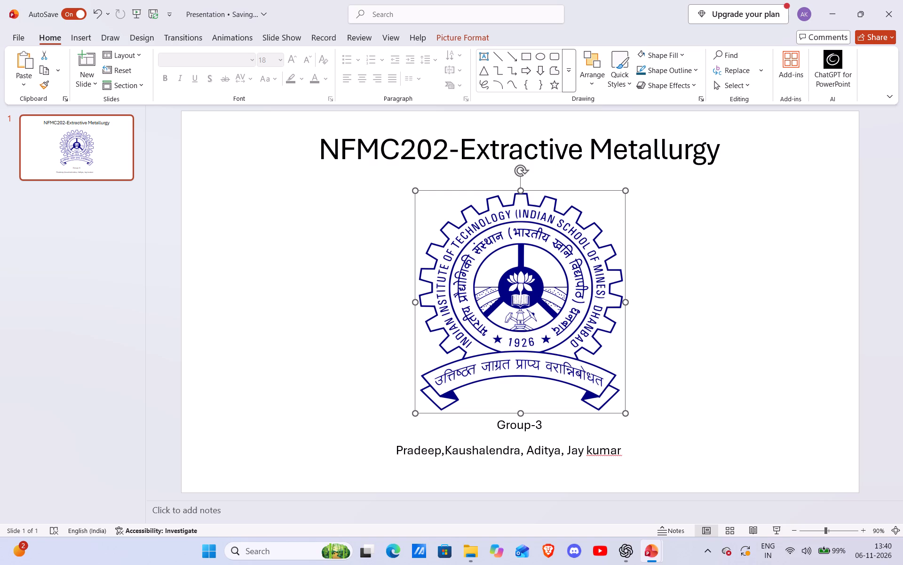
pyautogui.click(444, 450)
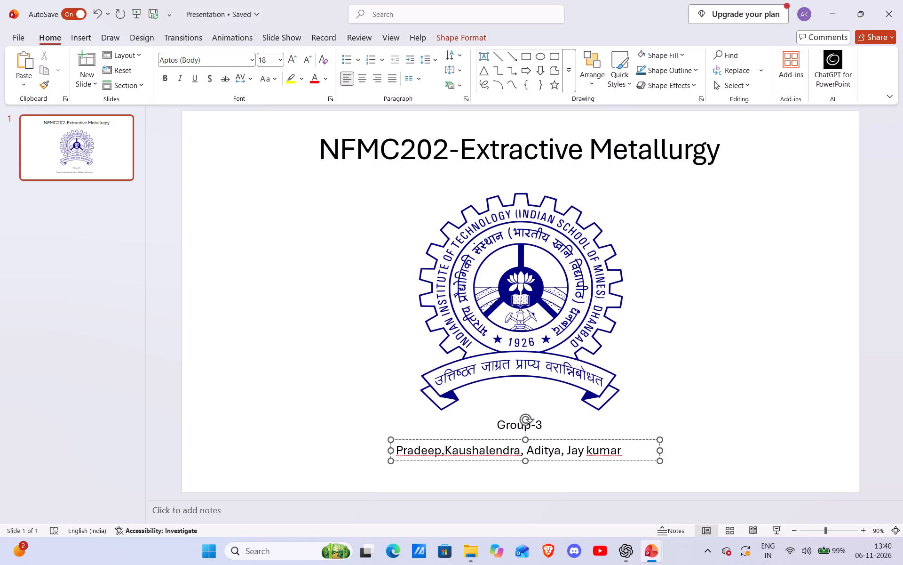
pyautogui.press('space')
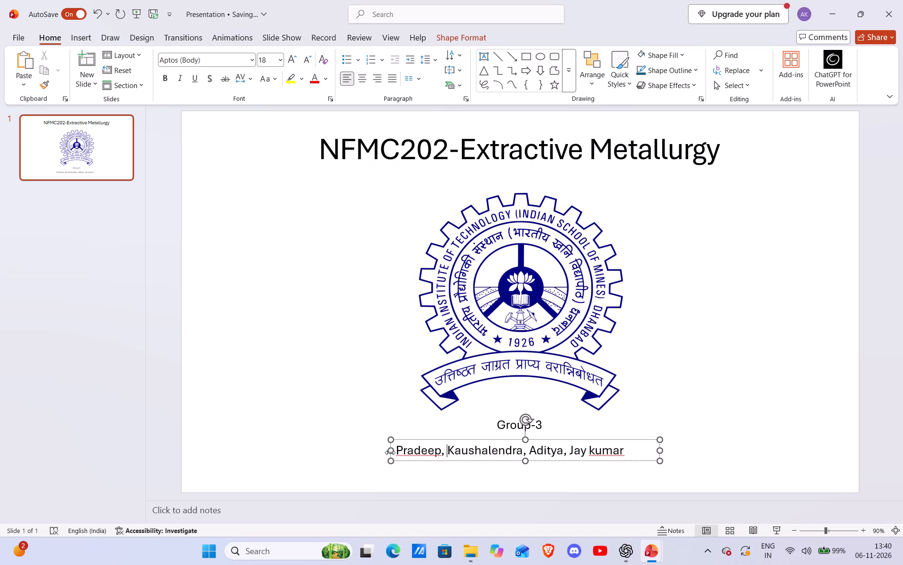
# Narrow the names text box from its left side and move it up close beneath the Group-3 label.
pyautogui.click(390, 450)
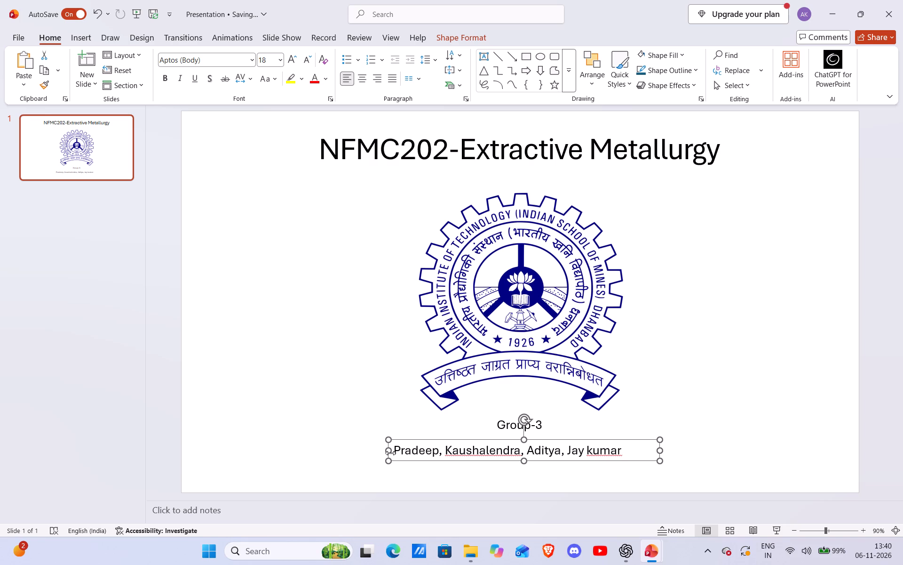
pyautogui.moveTo(389, 452); pyautogui.dragTo(400, 450)
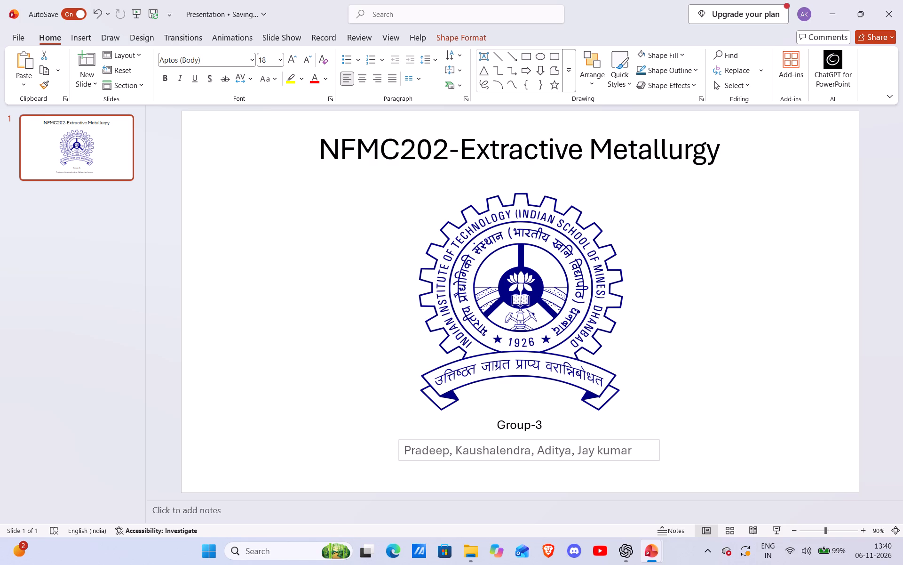
pyautogui.moveTo(400, 450); pyautogui.dragTo(414, 450)
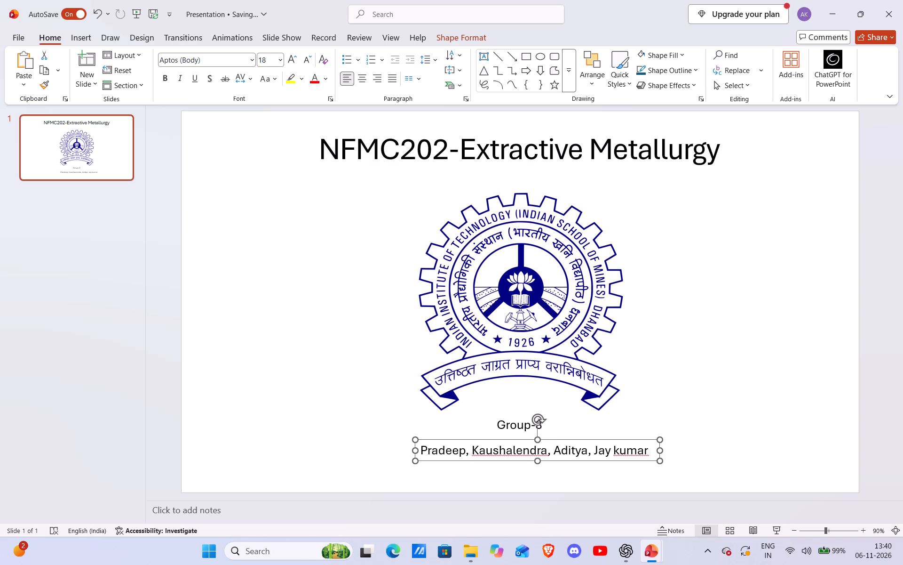
pyautogui.moveTo(546, 449); pyautogui.dragTo(539, 452)
pyautogui.moveTo(539, 452); pyautogui.dragTo(539, 452)
pyautogui.click(599, 470)
pyautogui.click(570, 454)
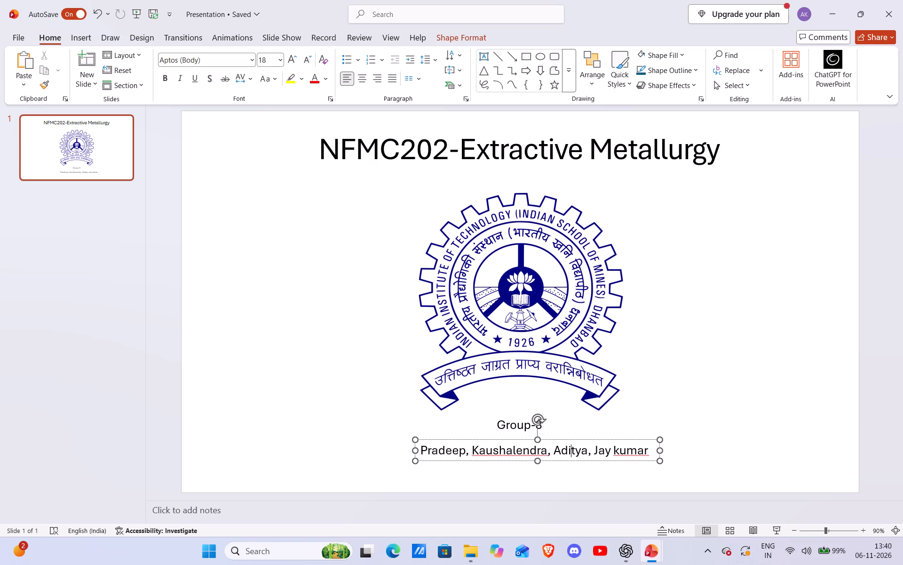
pyautogui.moveTo(547, 438); pyautogui.dragTo(540, 439)
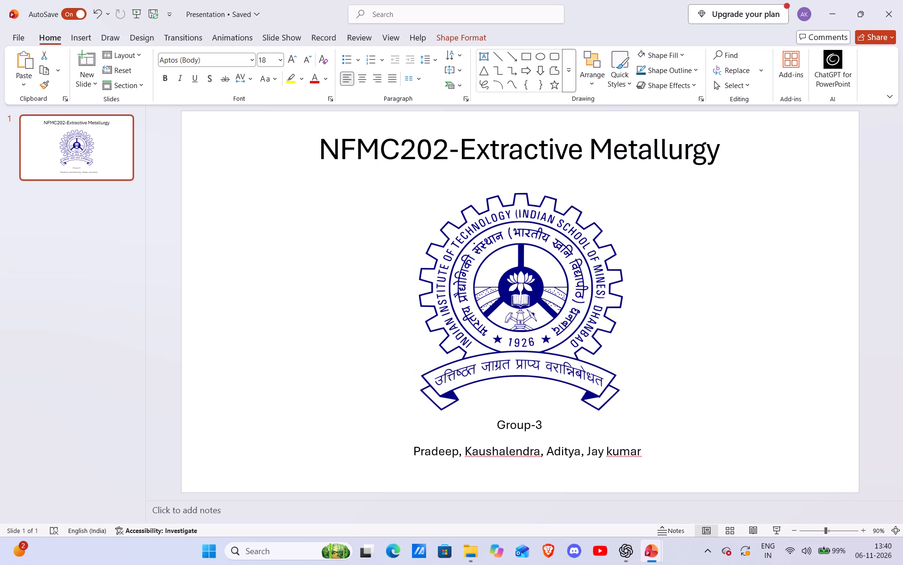
pyautogui.moveTo(540, 439); pyautogui.dragTo(537, 453)
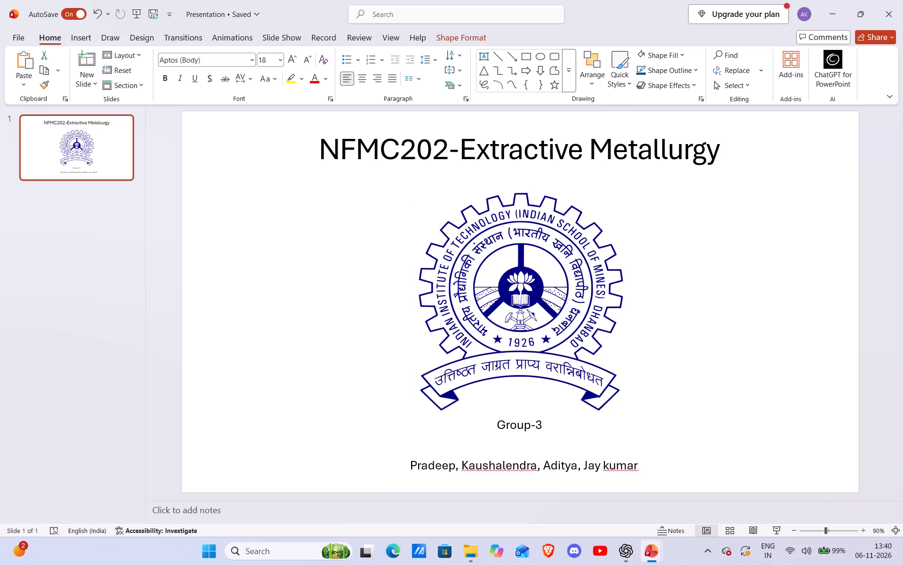
pyautogui.moveTo(537, 453); pyautogui.dragTo(533, 434)
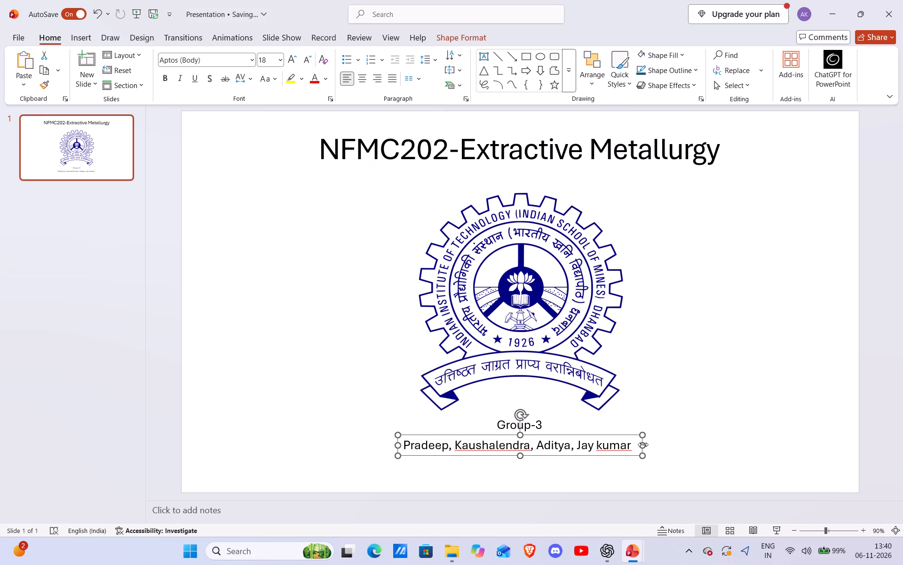
# Resize the names text box on both sides to fit its line, aligning its right edge with the logo picture's right edge.
pyautogui.moveTo(643, 444); pyautogui.dragTo(638, 444)
pyautogui.moveTo(638, 445); pyautogui.dragTo(638, 444)
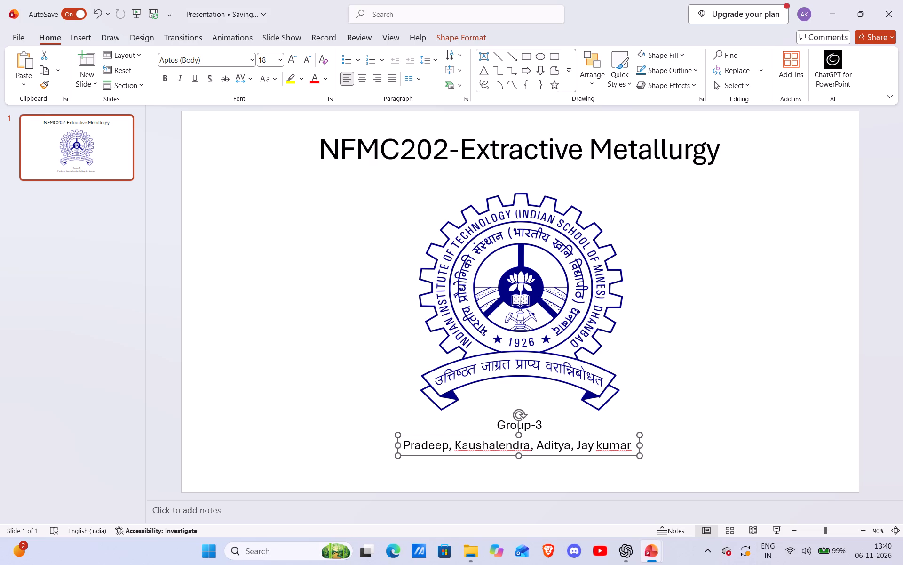
pyautogui.moveTo(638, 444); pyautogui.dragTo(646, 442)
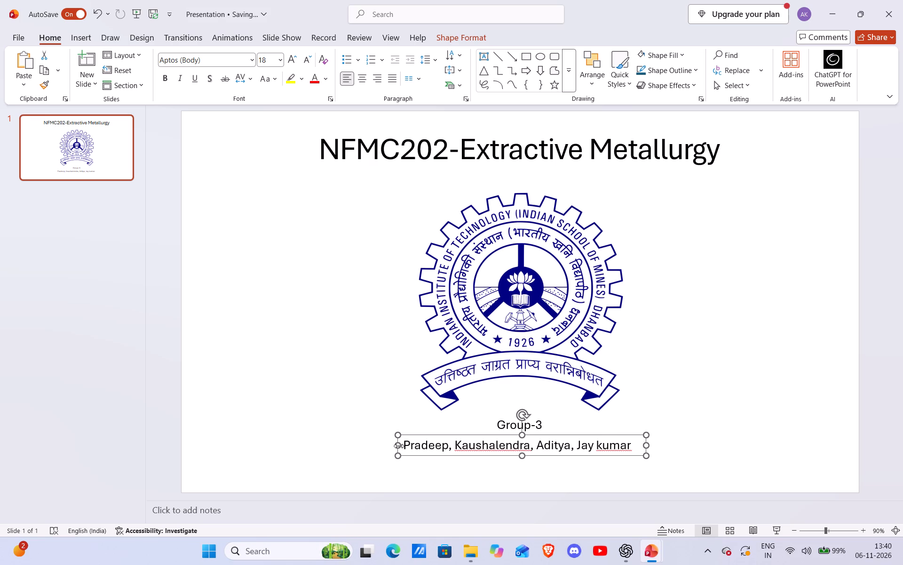
pyautogui.moveTo(399, 445); pyautogui.dragTo(393, 446)
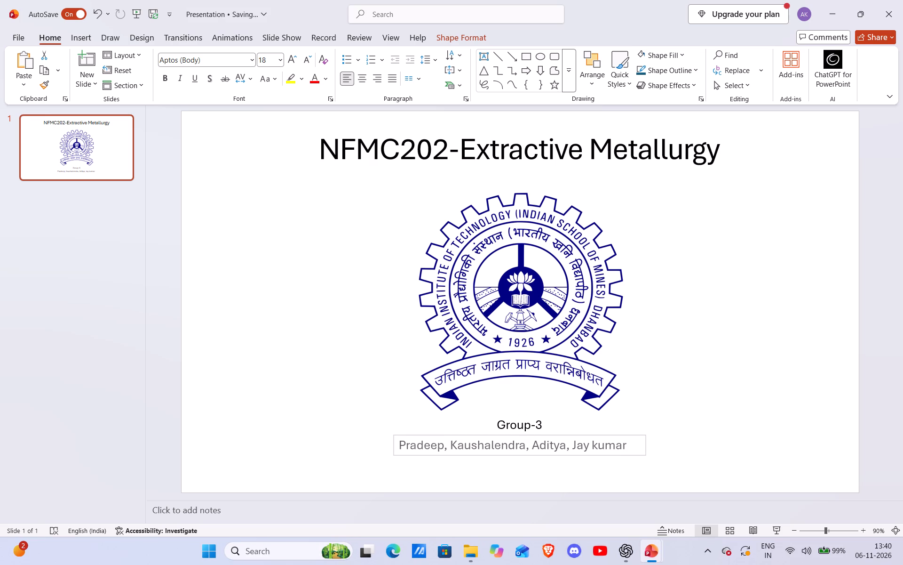
pyautogui.moveTo(393, 446); pyautogui.dragTo(393, 446)
pyautogui.moveTo(393, 447); pyautogui.dragTo(391, 447)
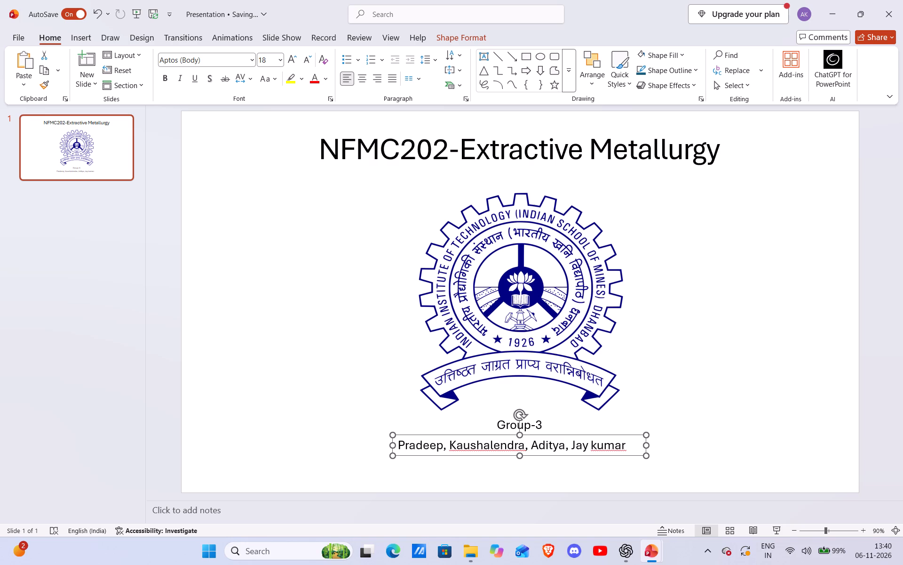
pyautogui.moveTo(391, 447); pyautogui.dragTo(385, 448)
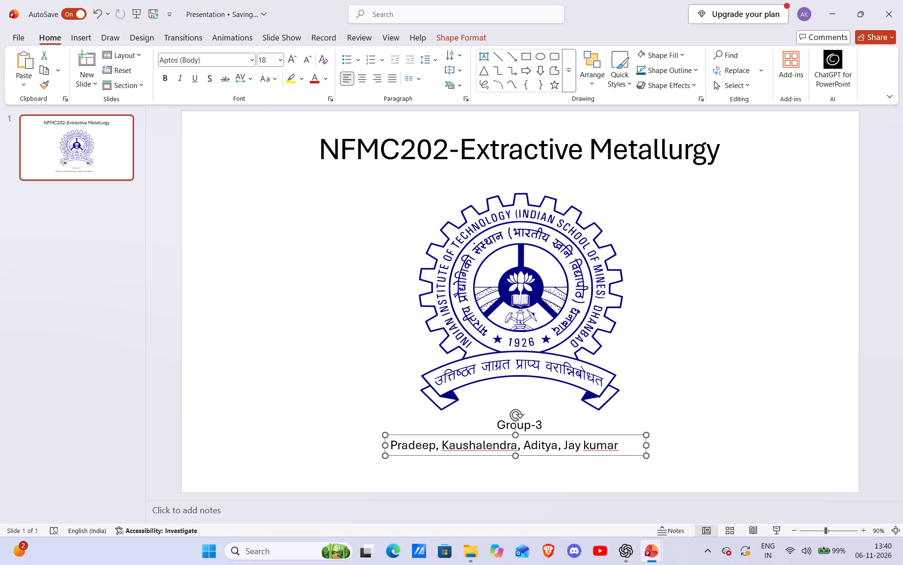
pyautogui.moveTo(643, 444); pyautogui.dragTo(624, 449)
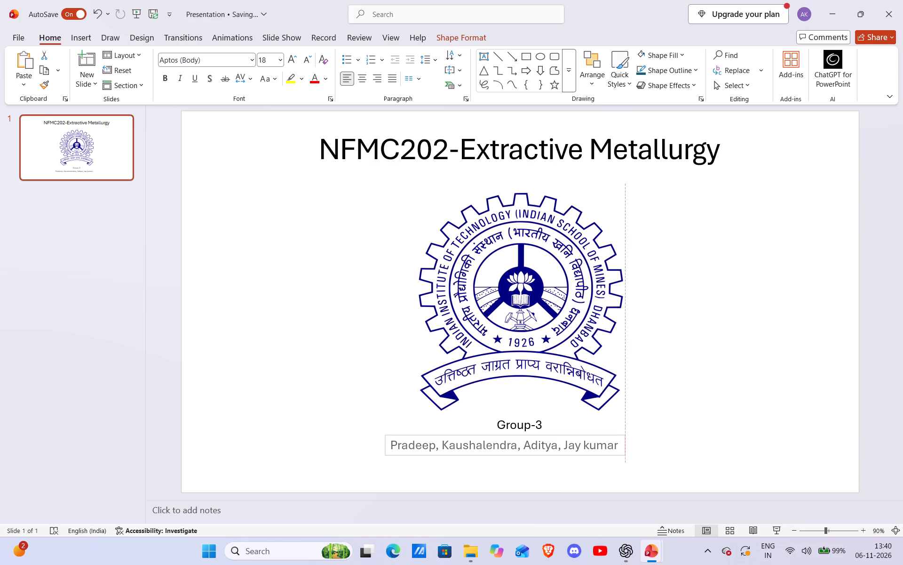
pyautogui.moveTo(624, 449); pyautogui.dragTo(623, 450)
# Move the names text box so it is horizontally centered under the logo, directly below the Group-3 label.
pyautogui.click(499, 447)
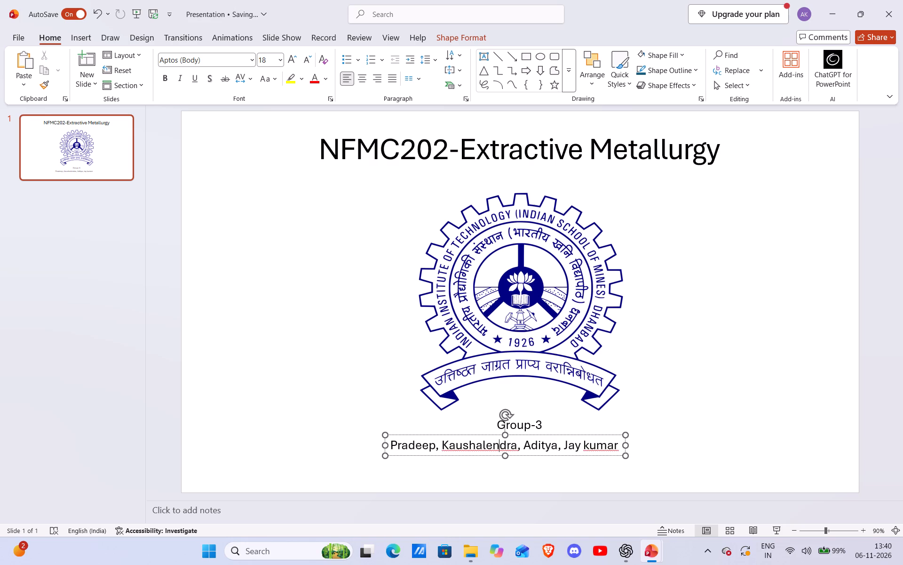
pyautogui.click(581, 445)
pyautogui.moveTo(508, 456); pyautogui.dragTo(519, 460)
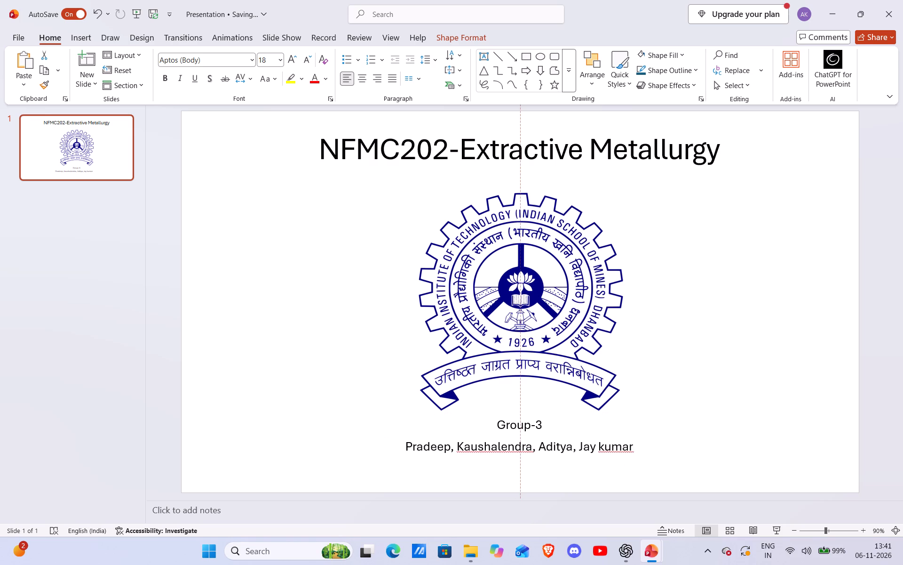
pyautogui.moveTo(519, 460); pyautogui.dragTo(522, 457)
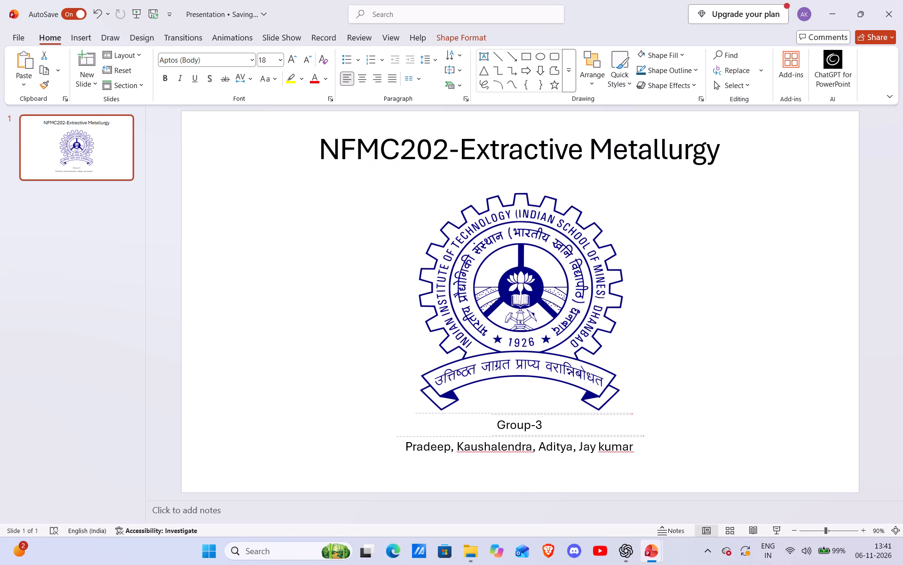
pyautogui.moveTo(522, 457); pyautogui.dragTo(523, 457)
pyautogui.click(397, 417)
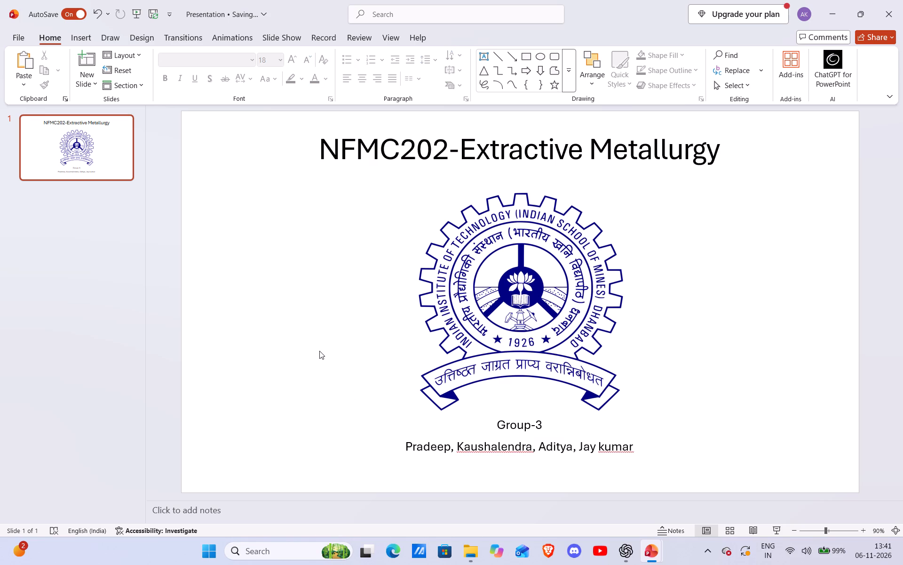
# Add a new slide after the title slide.
pyautogui.rightClick(62, 212)
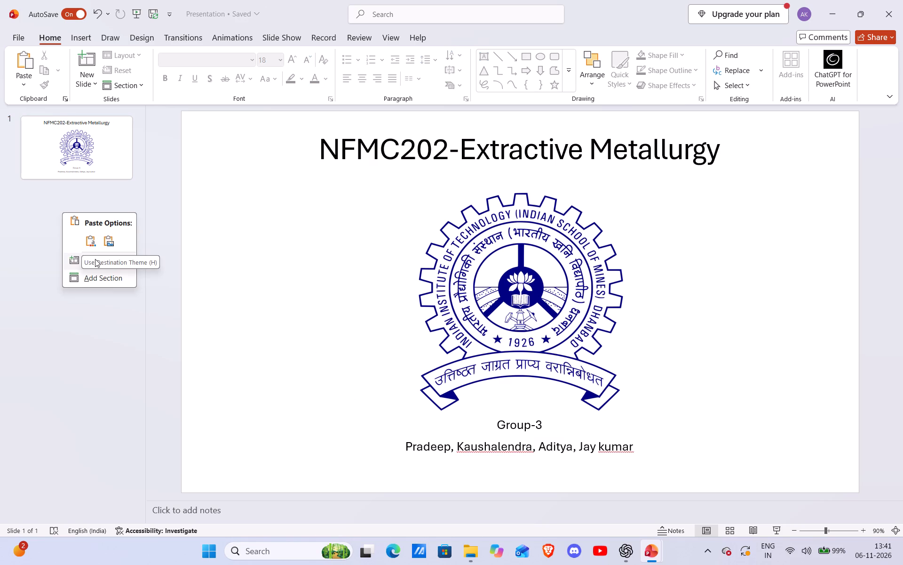
pyautogui.click(95, 261)
pyautogui.click(95, 261)
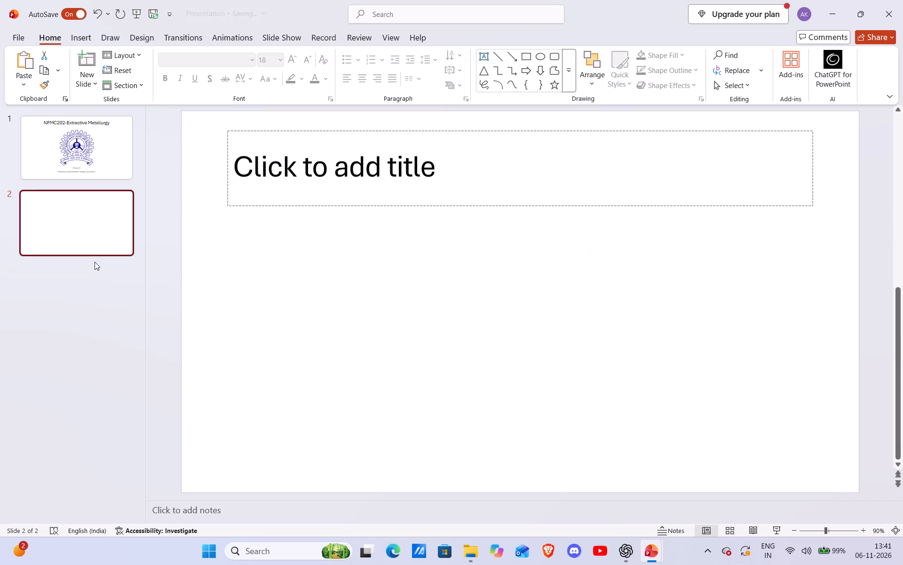
# Open the title placeholder on slide 2 for text entry.
pyautogui.click(458, 161)
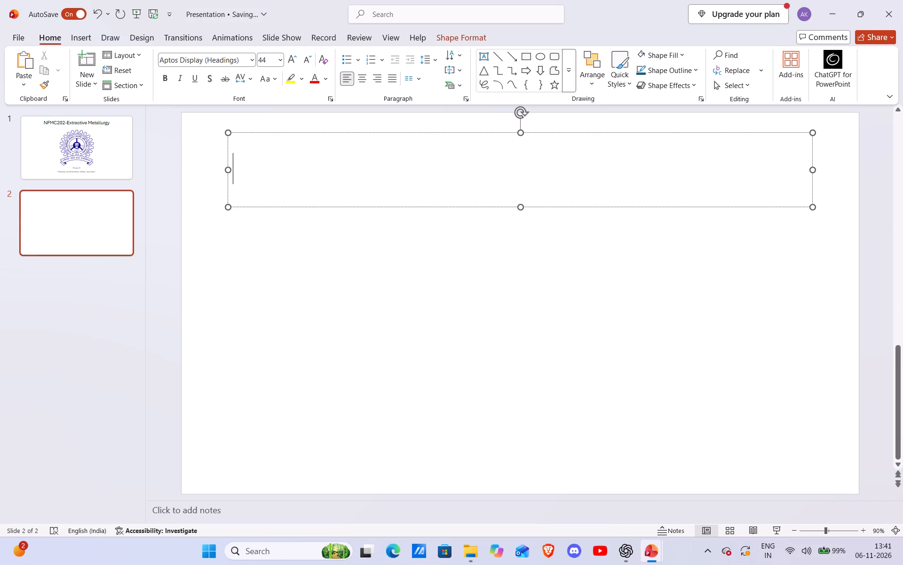
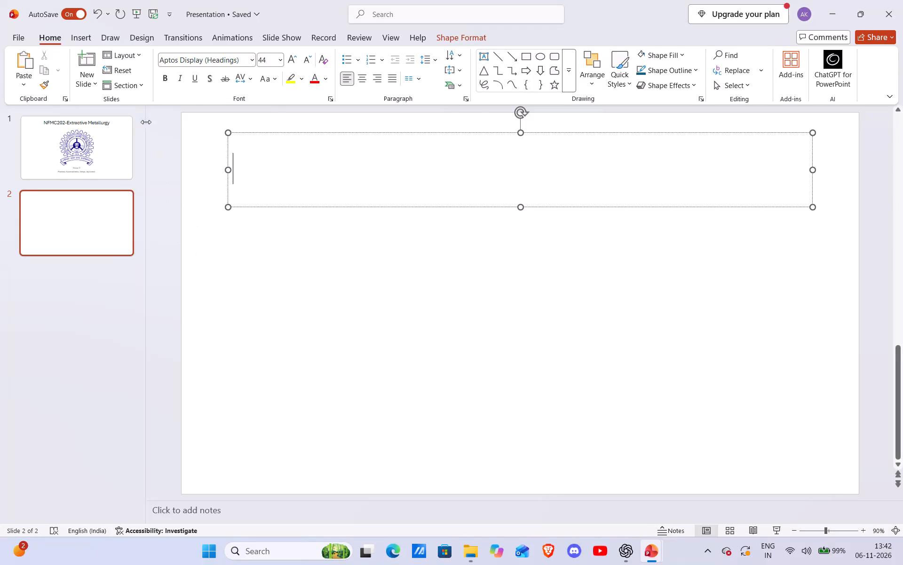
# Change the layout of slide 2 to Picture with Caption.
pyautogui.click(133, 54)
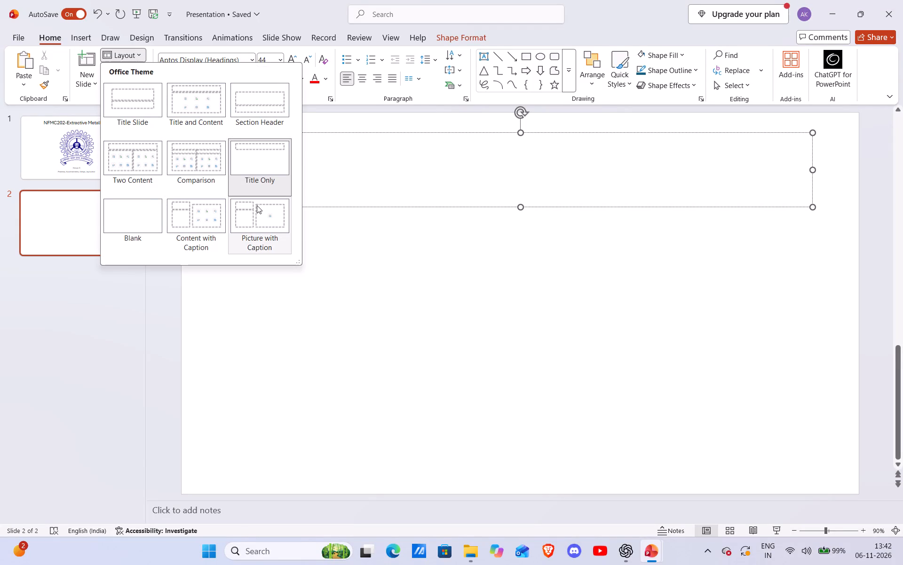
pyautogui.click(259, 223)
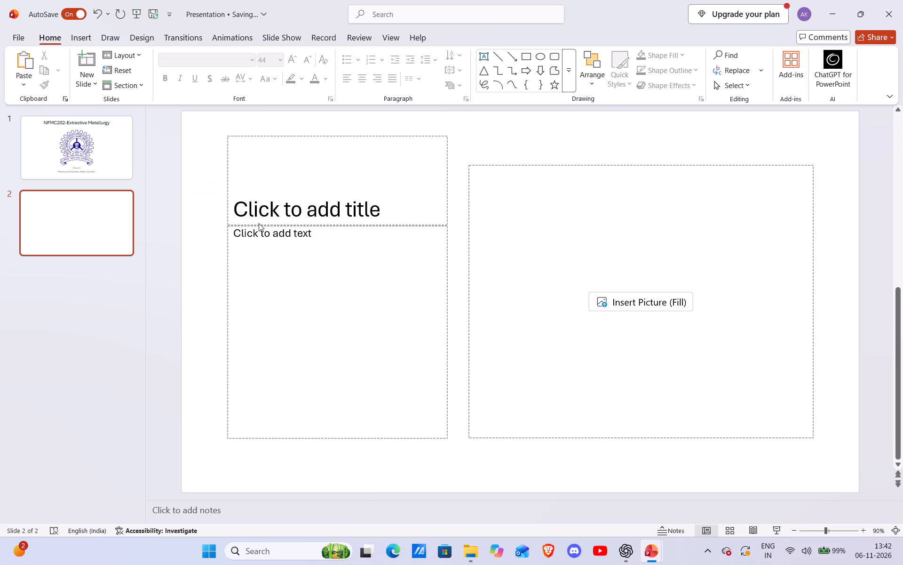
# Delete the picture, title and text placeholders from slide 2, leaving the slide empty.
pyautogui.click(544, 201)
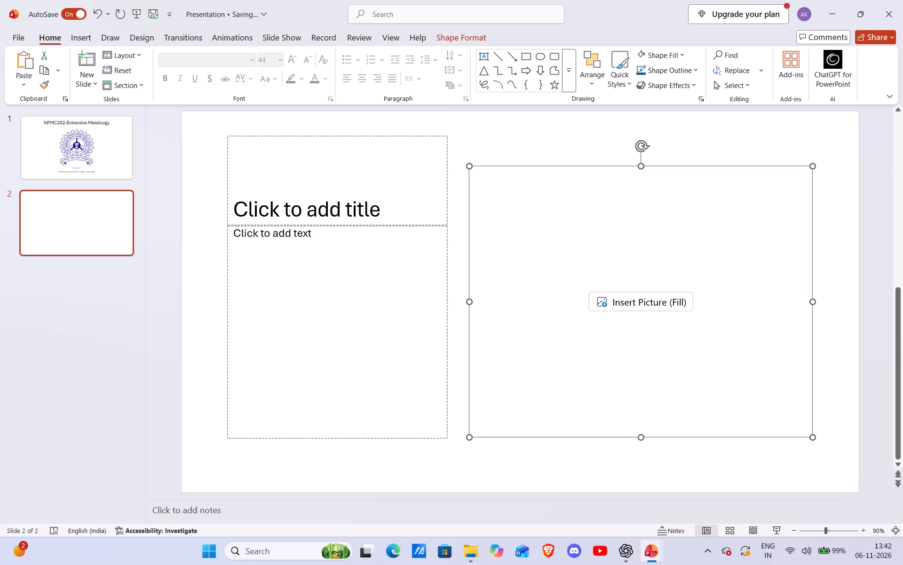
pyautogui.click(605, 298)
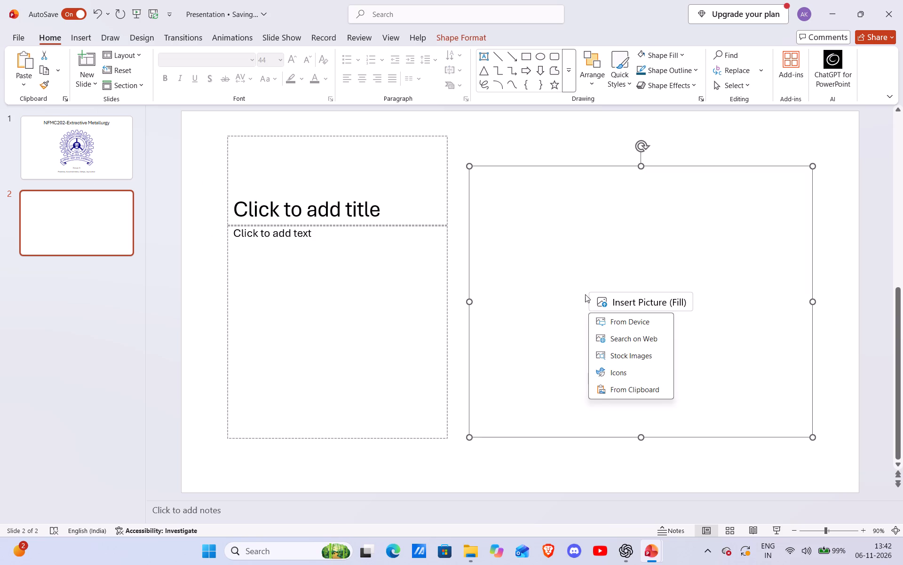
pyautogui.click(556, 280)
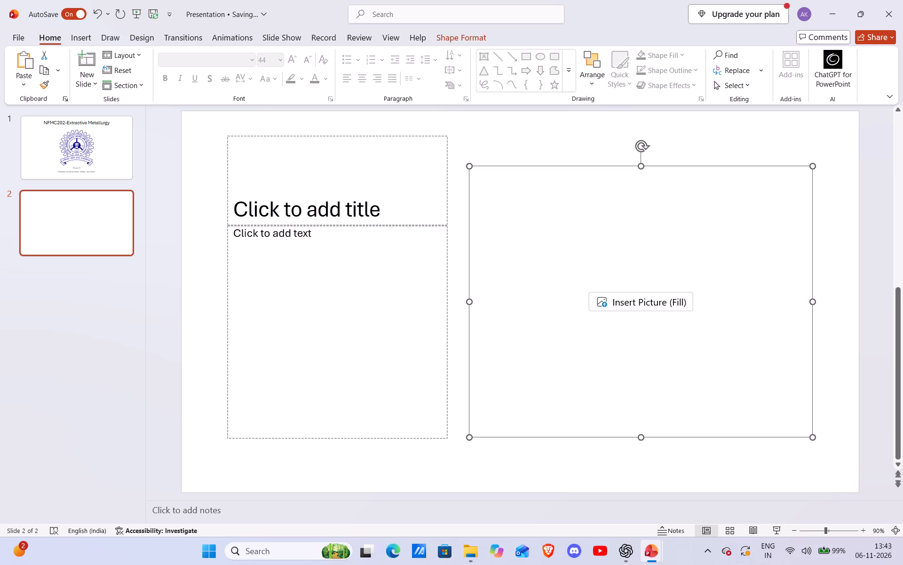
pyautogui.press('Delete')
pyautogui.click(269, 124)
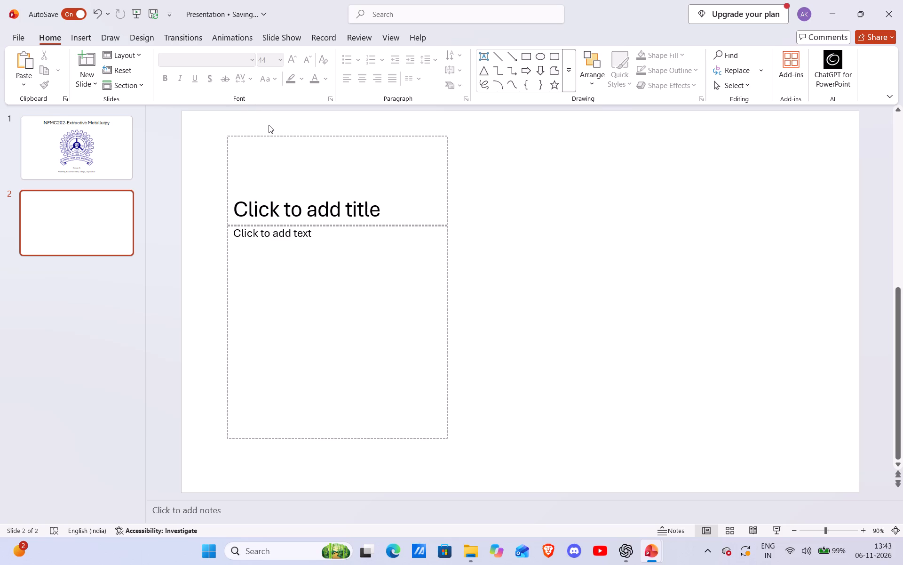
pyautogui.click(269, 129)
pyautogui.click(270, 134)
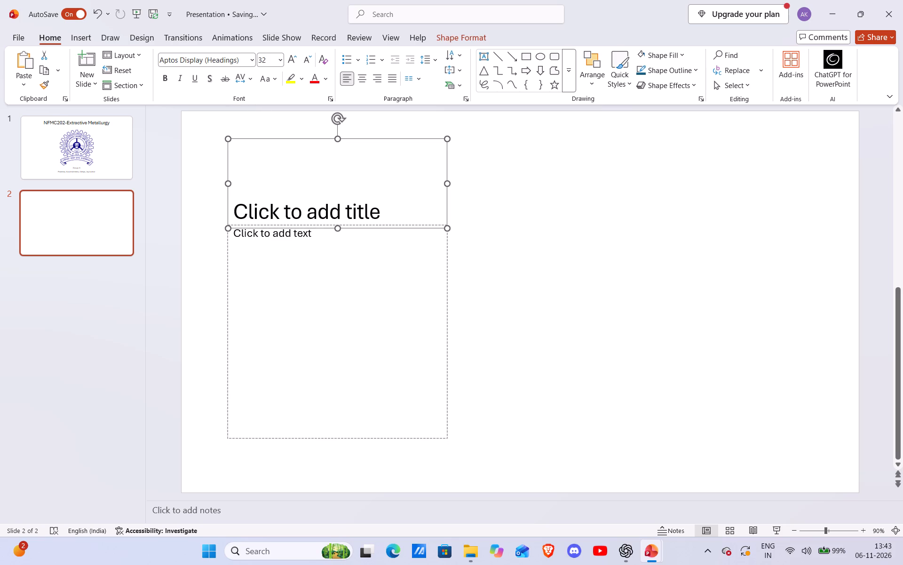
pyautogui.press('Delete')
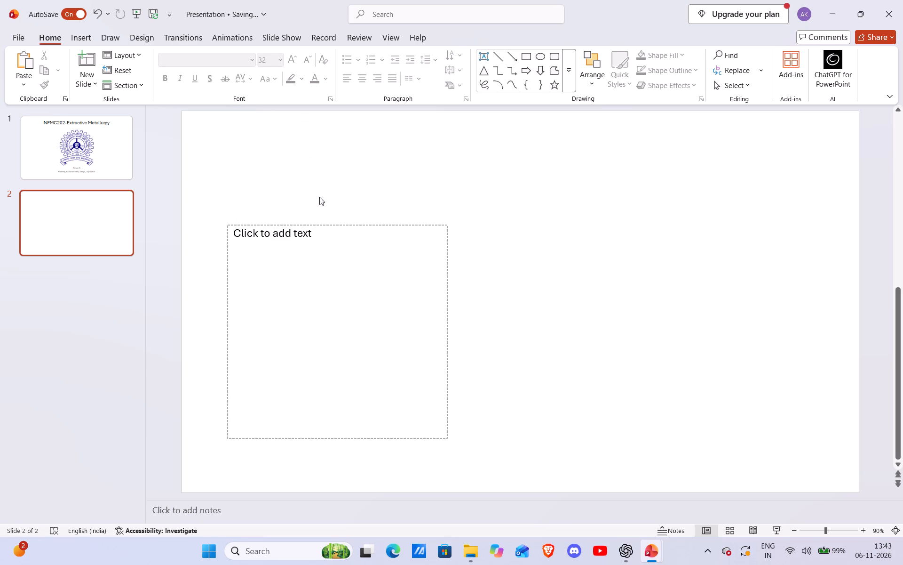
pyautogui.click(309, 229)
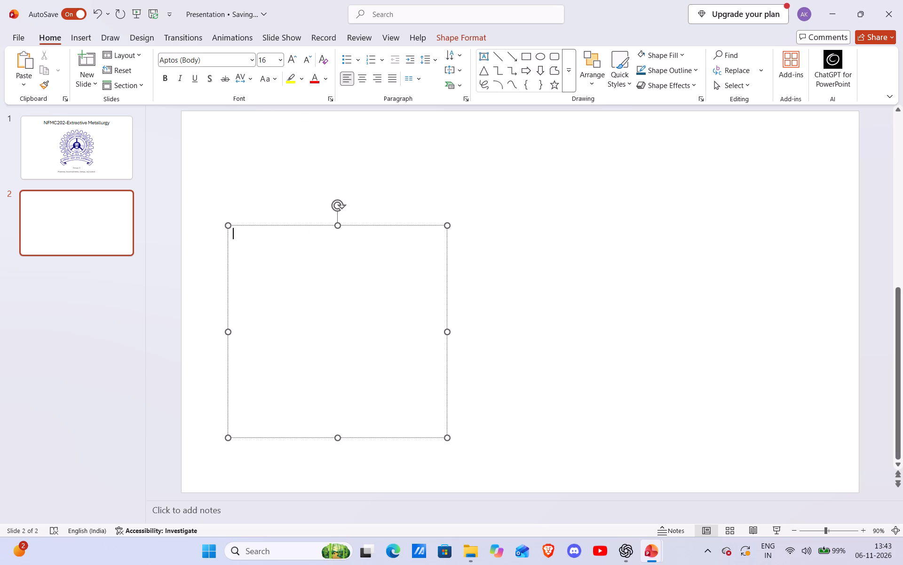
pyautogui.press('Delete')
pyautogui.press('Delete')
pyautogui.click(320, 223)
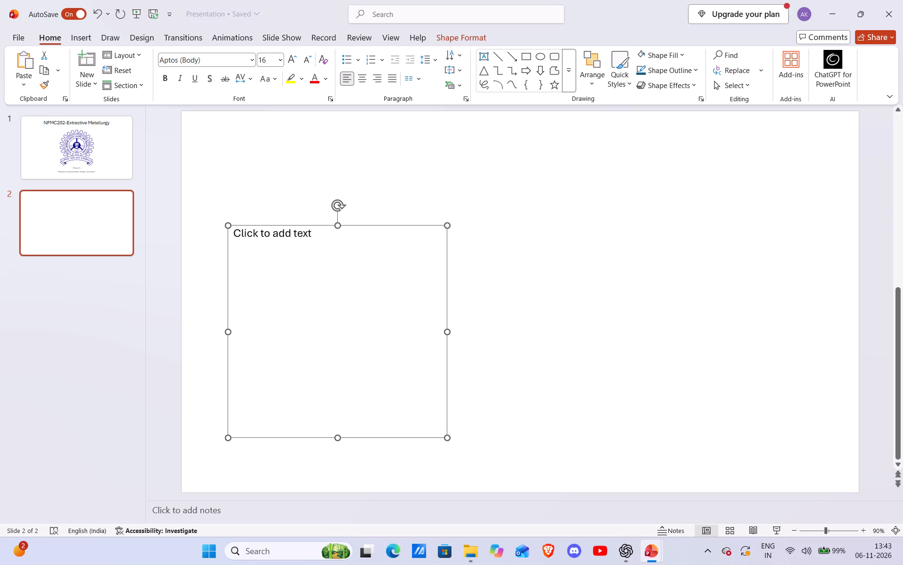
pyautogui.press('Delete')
# Apply the Title Only layout to slide 2.
pyautogui.click(138, 57)
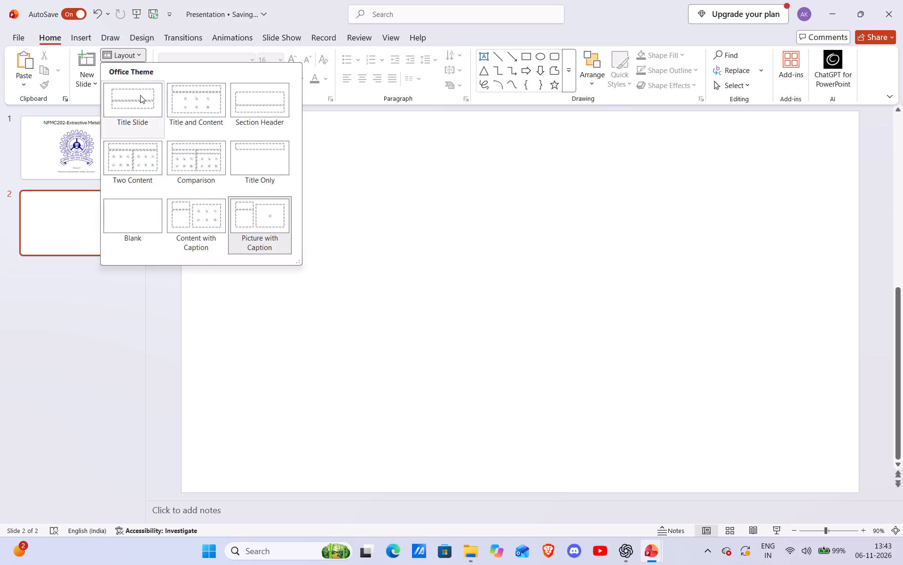
pyautogui.click(258, 156)
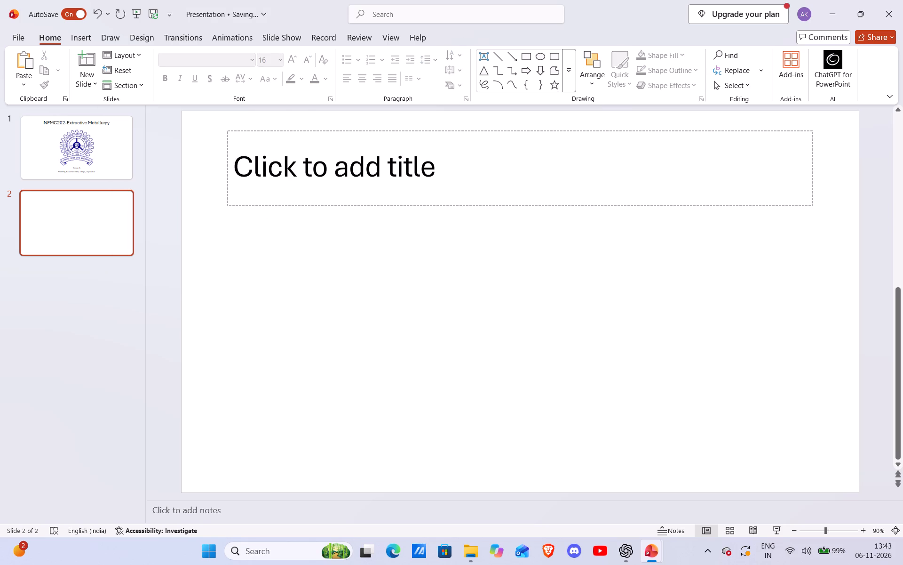
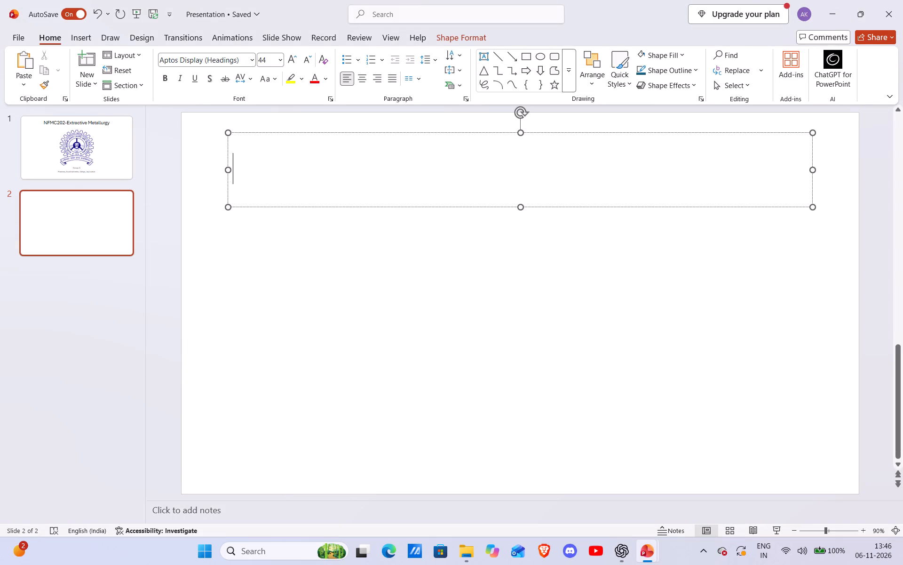
pyautogui.press('Delete')
pyautogui.click(491, 137)
pyautogui.click(495, 133)
pyautogui.press('Delete')
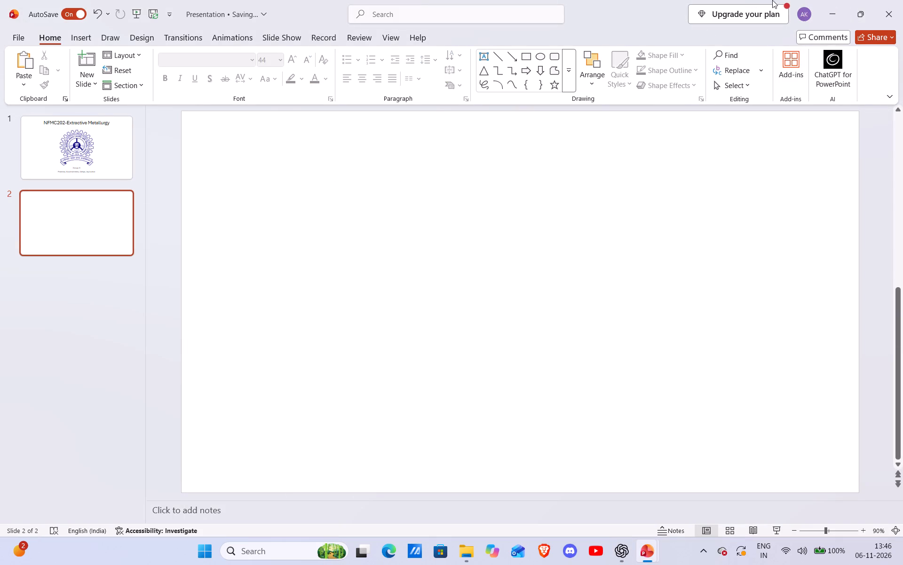
# Minimize the saved presentations and close the unsaved Presentation2 draft without saving its changes.
pyautogui.click(827, 4)
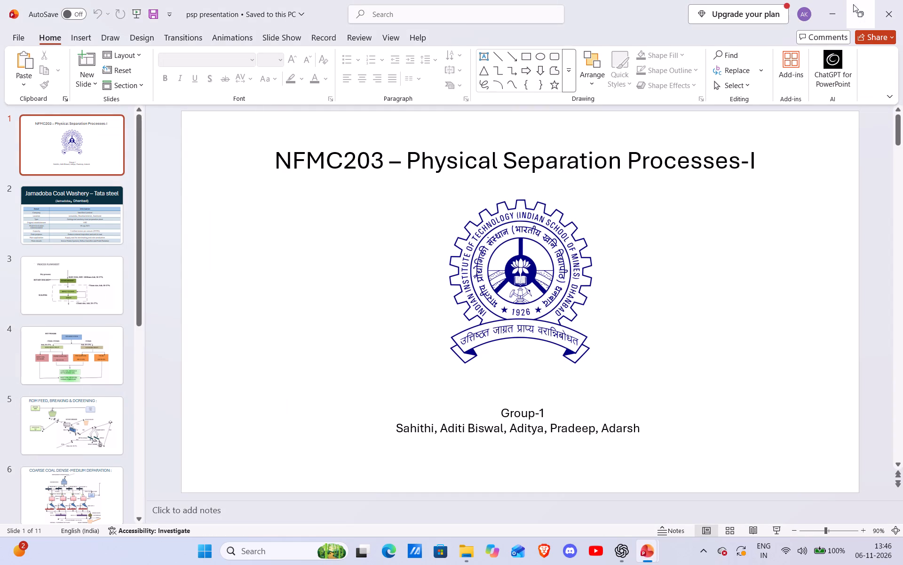
pyautogui.click(826, 10)
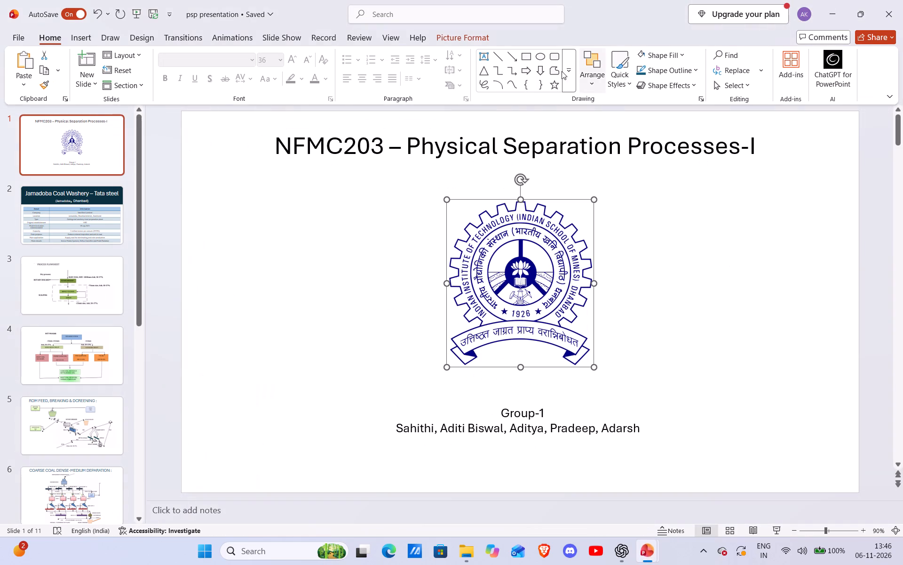
pyautogui.click(831, 11)
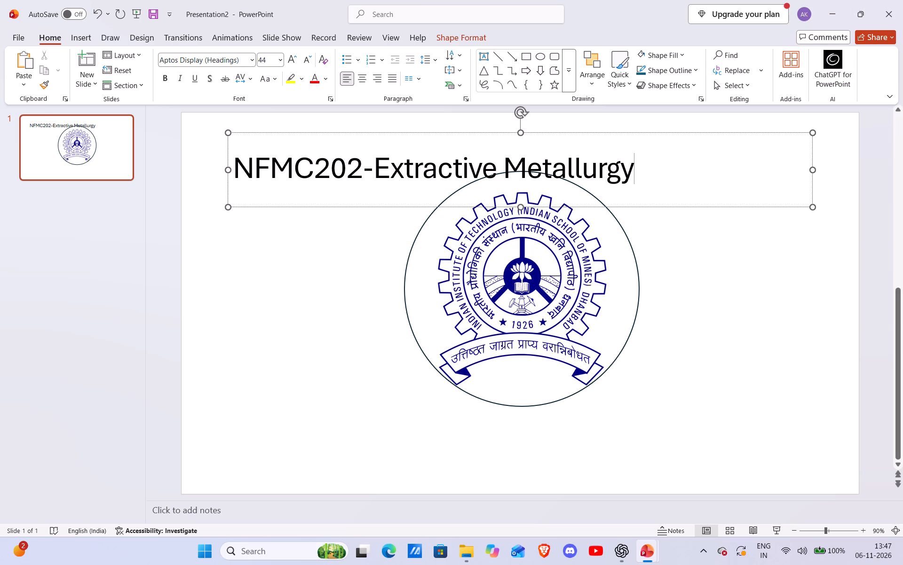
pyautogui.moveTo(815, 170); pyautogui.dragTo(766, 168)
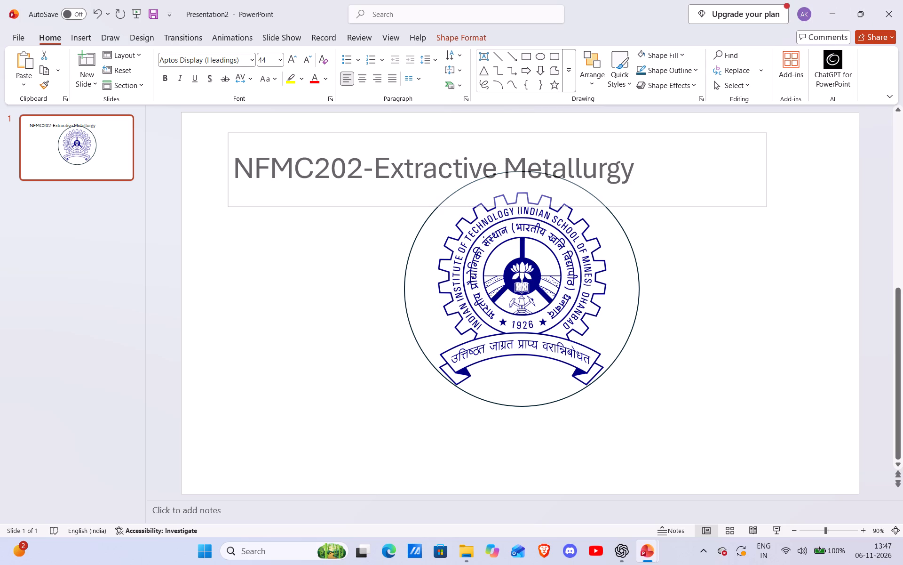
pyautogui.moveTo(766, 168); pyautogui.dragTo(761, 169)
pyautogui.click(887, 11)
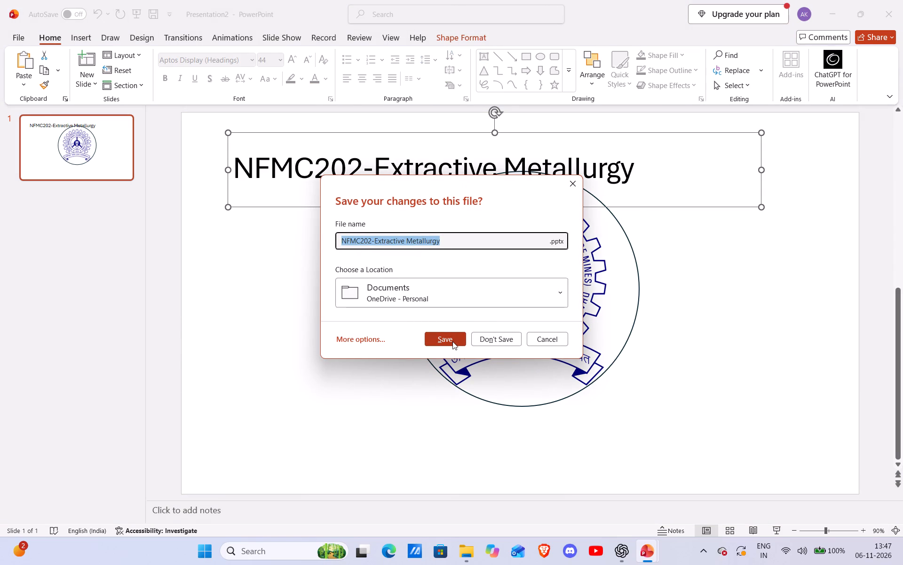
pyautogui.click(497, 341)
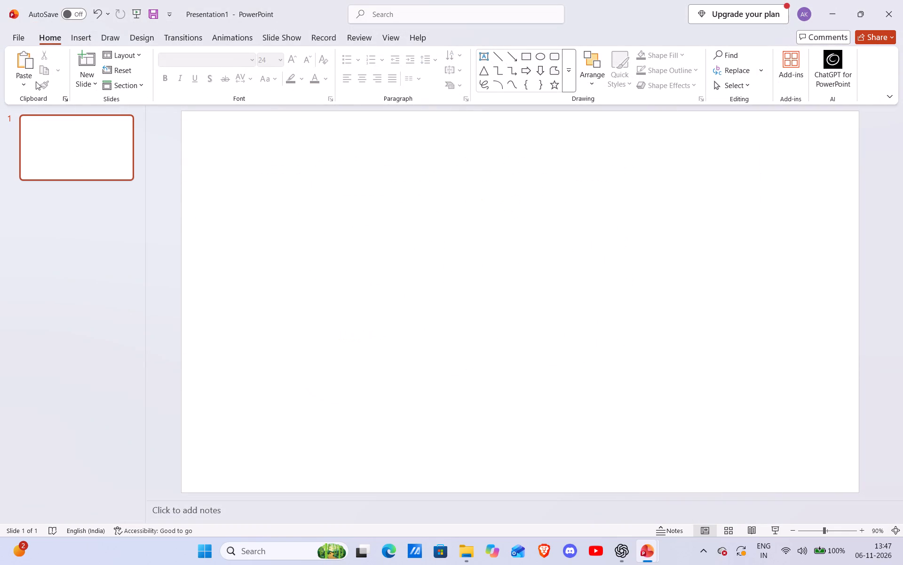
# Bring up the recent file named Presentation and check its title slide and slide 2.
pyautogui.click(18, 34)
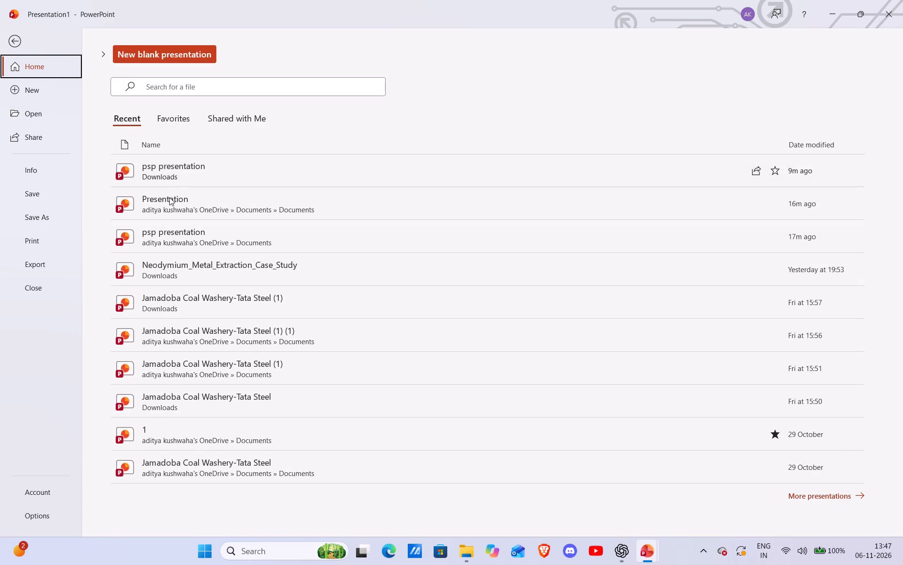
pyautogui.doubleClick(169, 198)
pyautogui.click(92, 154)
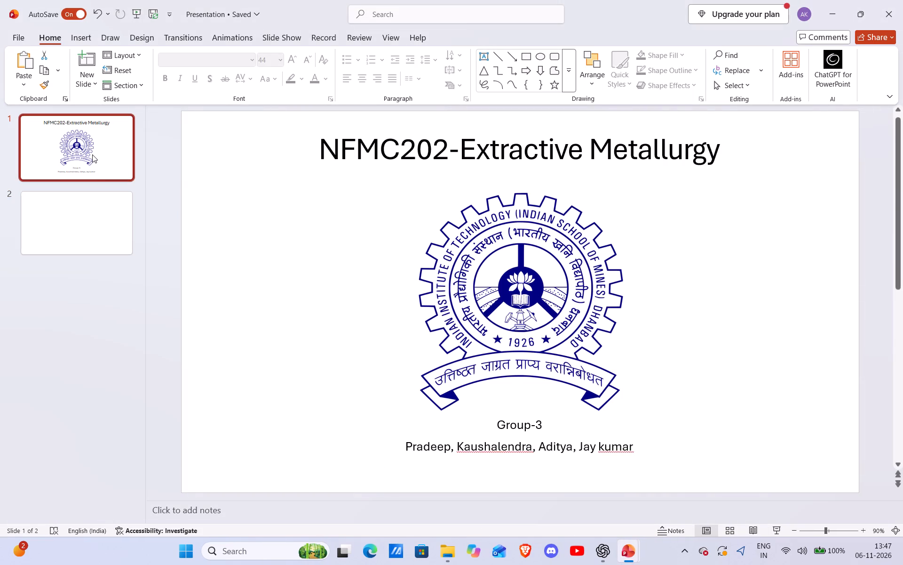
pyautogui.click(81, 197)
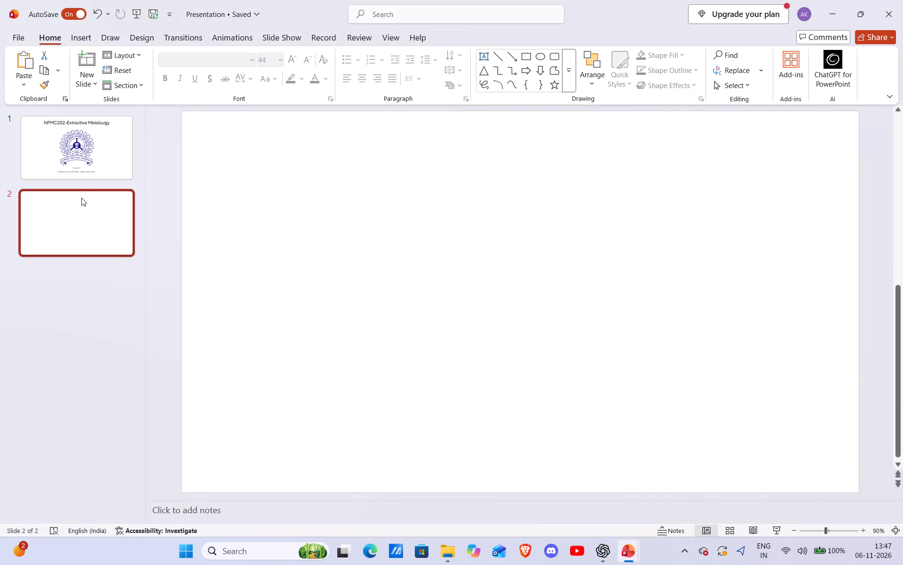
pyautogui.click(79, 155)
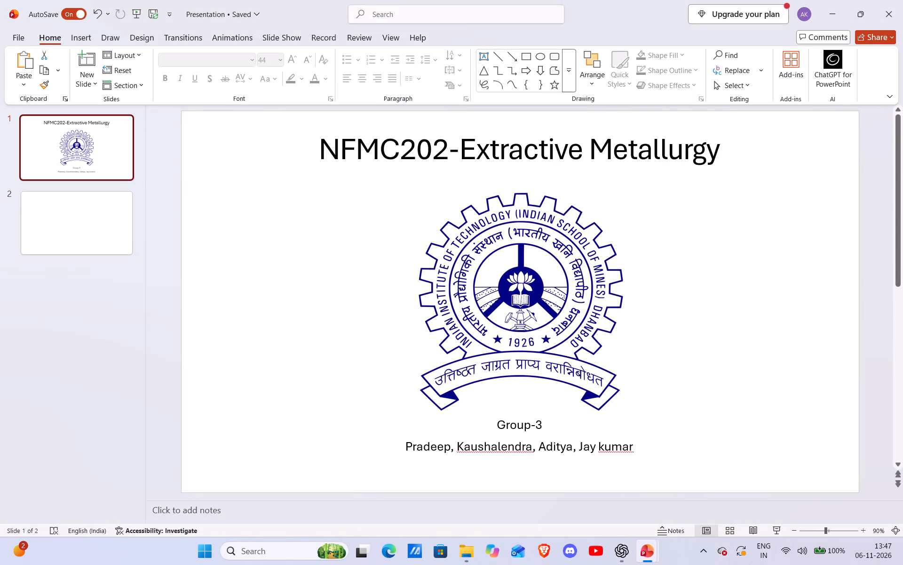
pyautogui.click(103, 201)
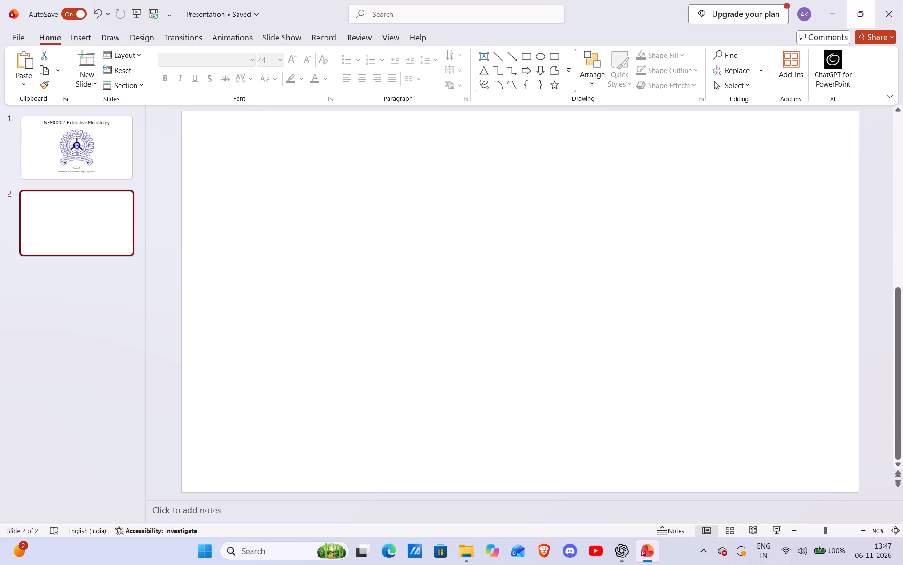
# Minimize the group presentation and close the blank Presentation1 without saving it.
pyautogui.click(833, 15)
pyautogui.click(884, 29)
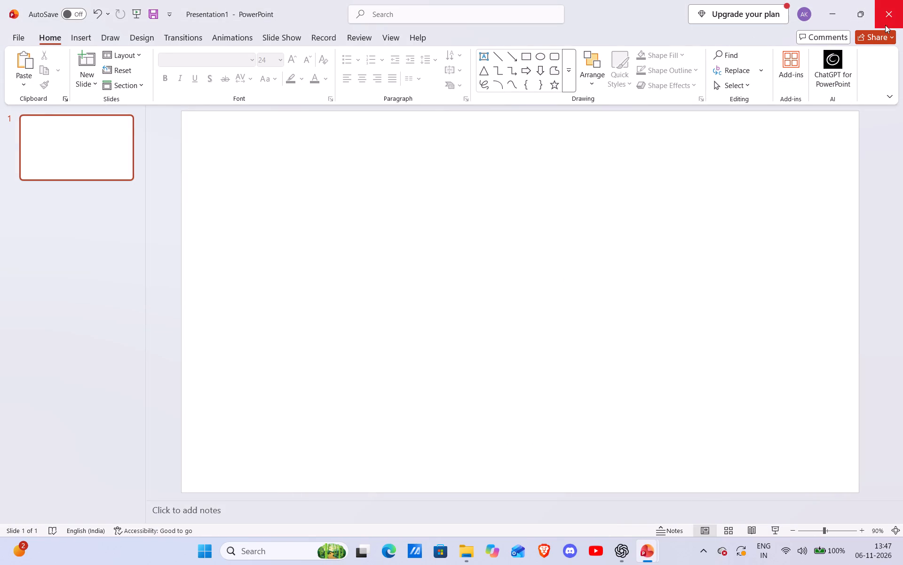
pyautogui.click(888, 19)
pyautogui.click(485, 339)
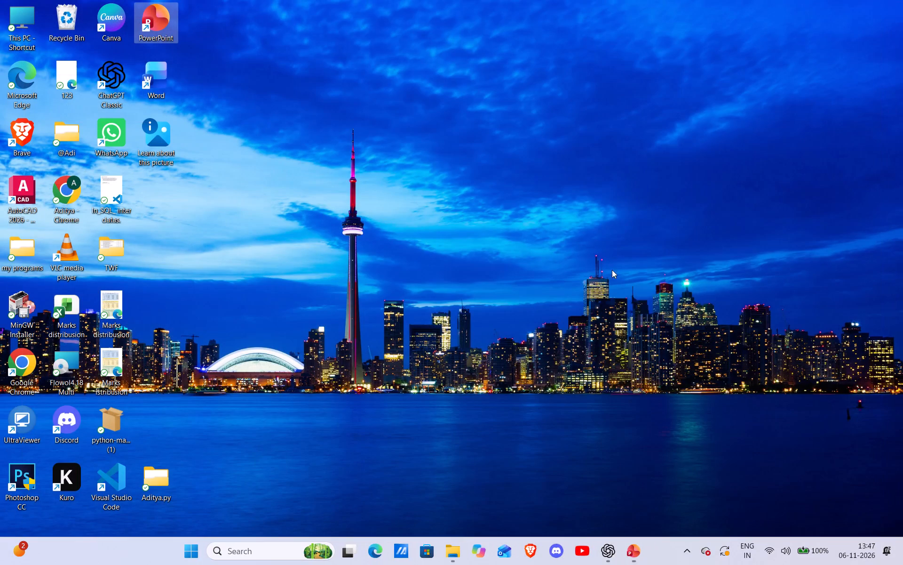
# Open the Neodymium_One_Slide_Summary presentation from the Downloads folder in File Explorer.
pyautogui.click(12, 22)
pyautogui.doubleClick(24, 27)
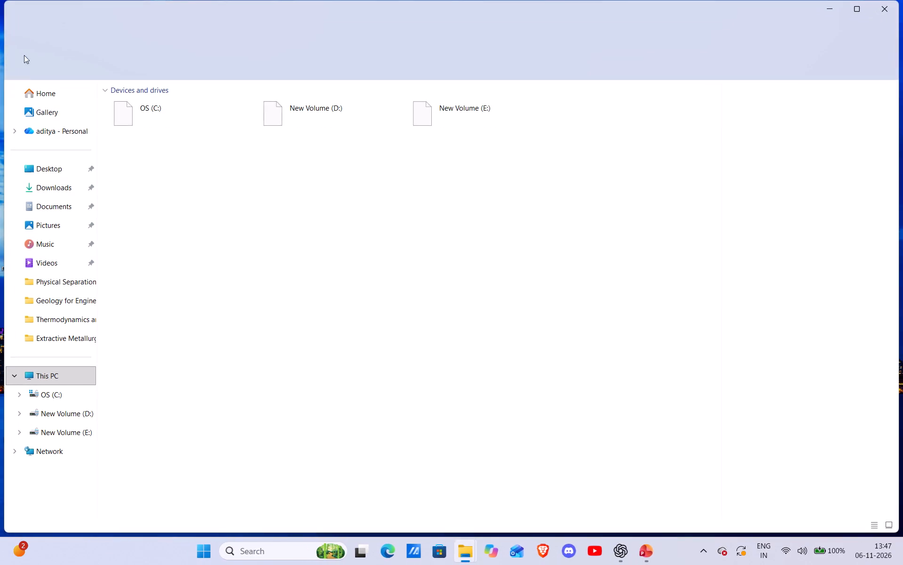
pyautogui.click(54, 188)
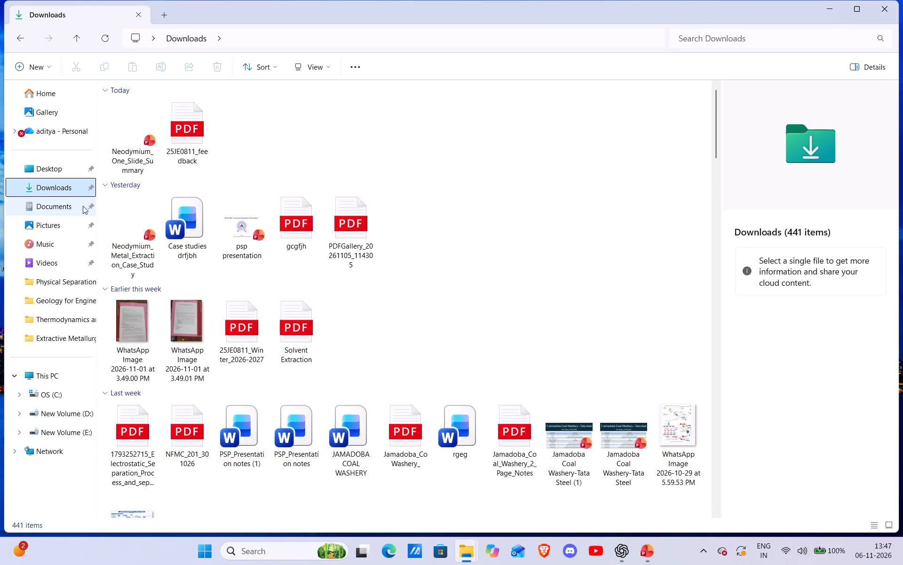
pyautogui.click(53, 111)
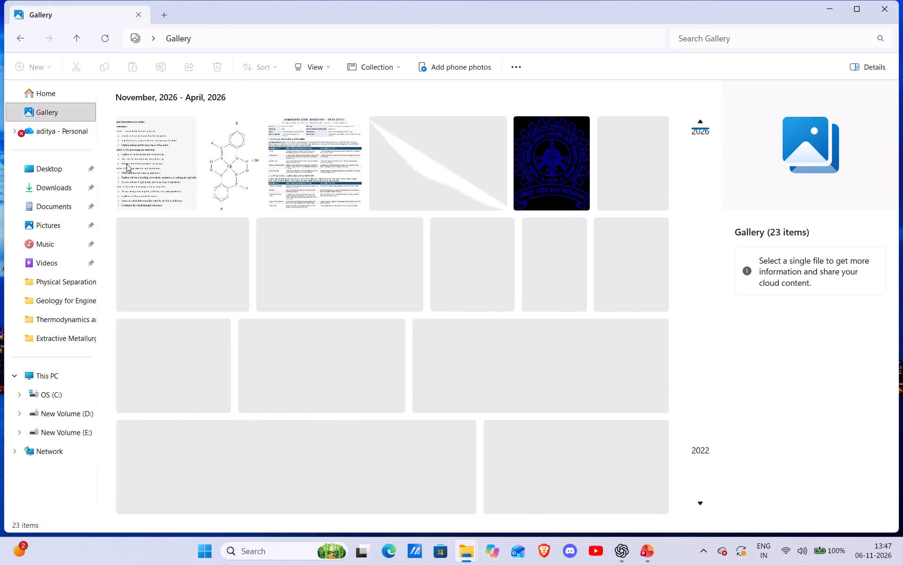
pyautogui.click(43, 183)
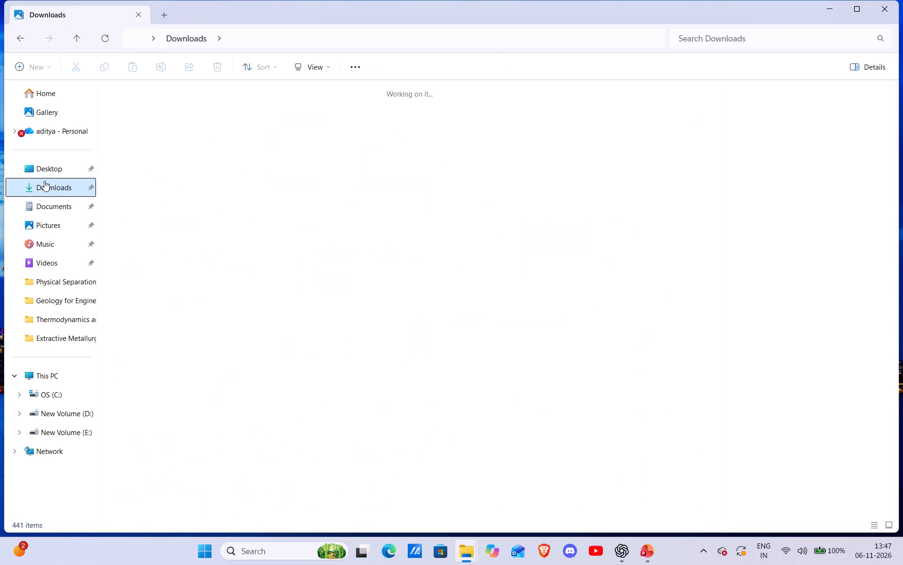
pyautogui.click(121, 133)
pyautogui.doubleClick(121, 132)
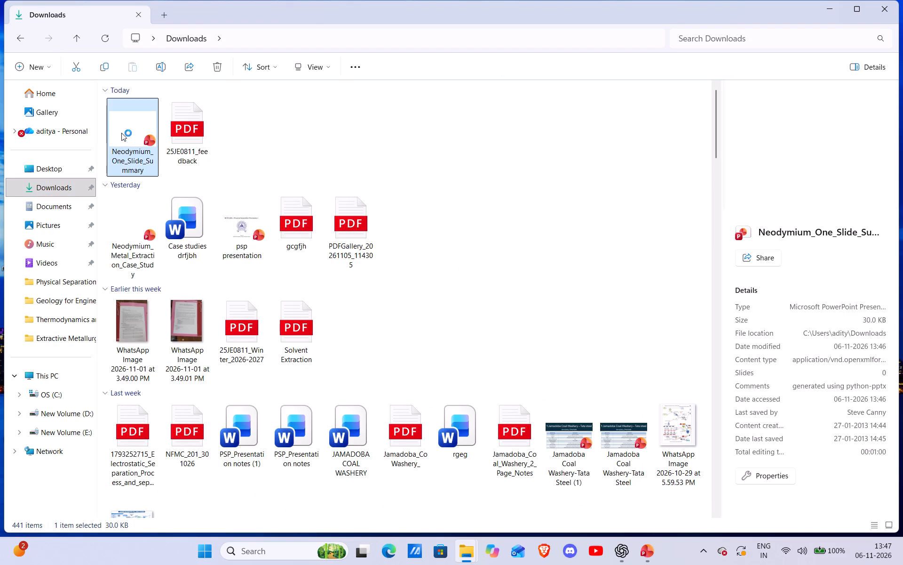
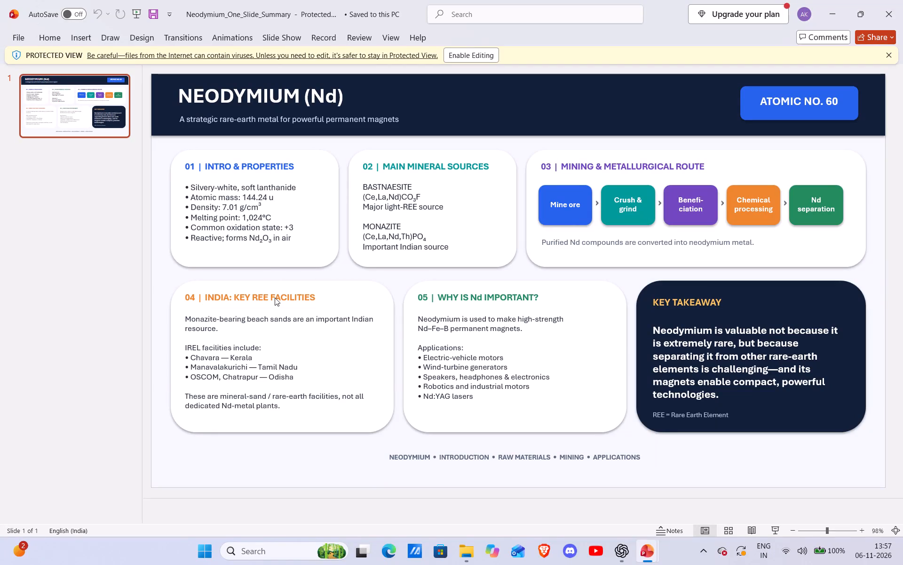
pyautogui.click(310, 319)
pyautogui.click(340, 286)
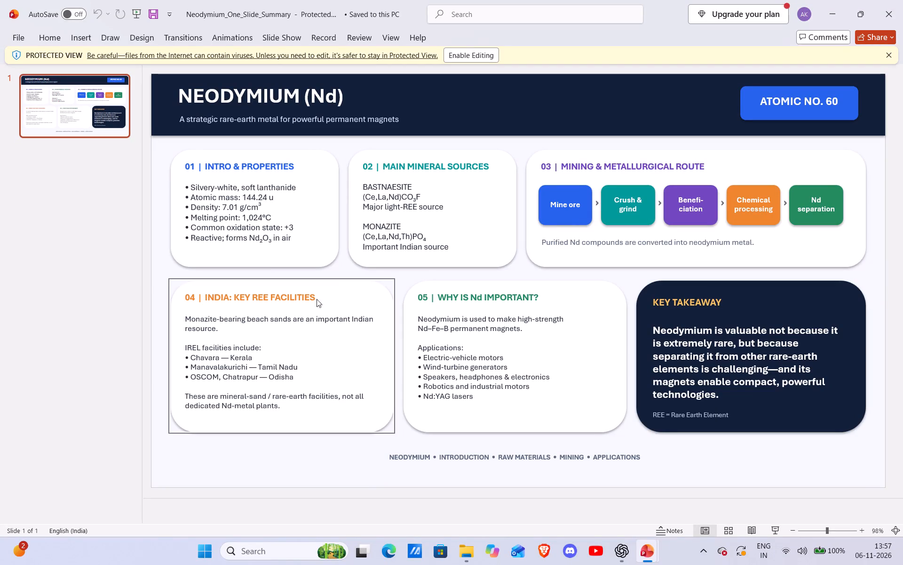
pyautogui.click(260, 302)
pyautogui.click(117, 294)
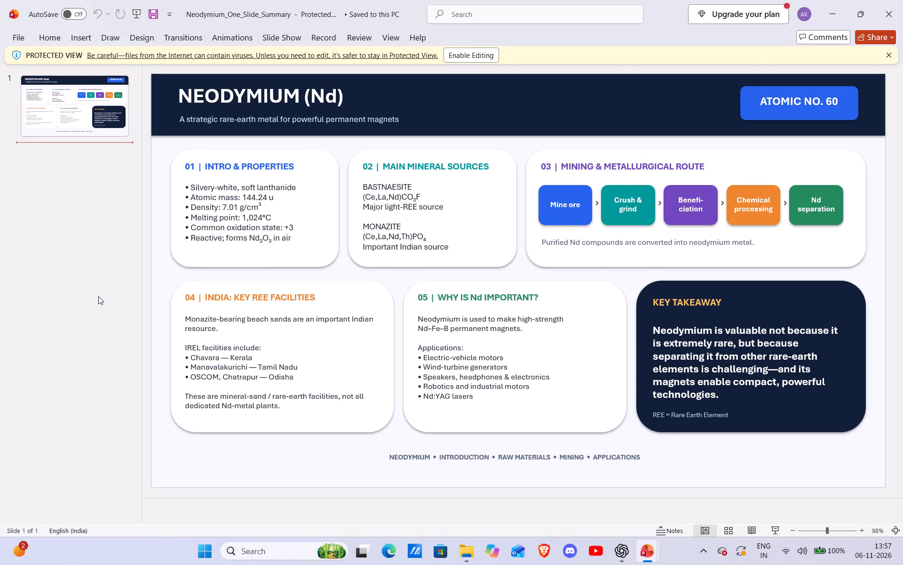
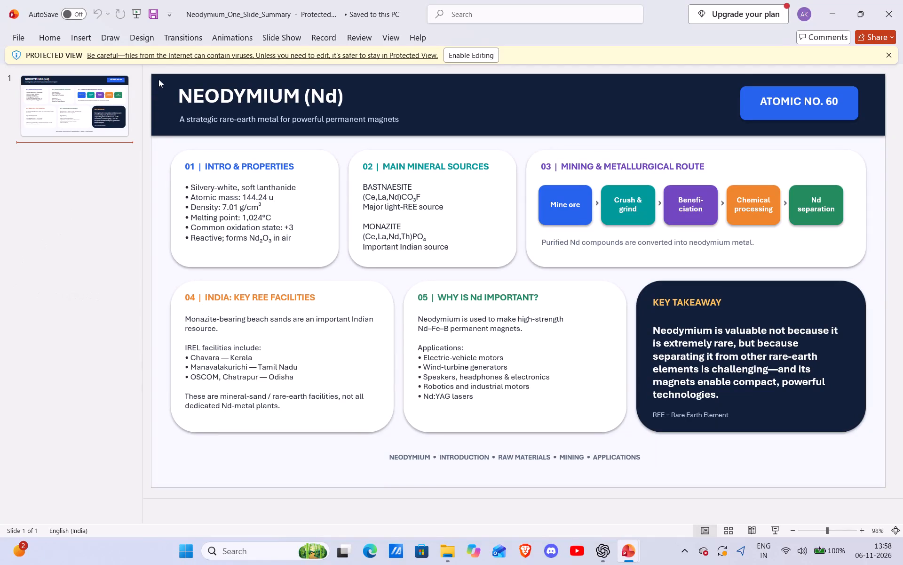
# Dismiss the Protected View notice on the Neodymium summary without enabling editing.
pyautogui.click(148, 66)
pyautogui.click(174, 78)
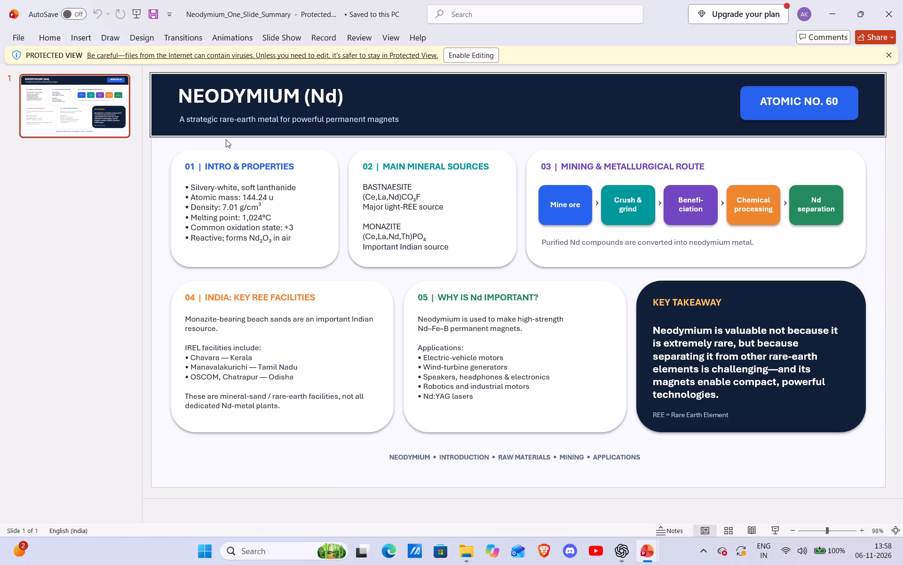
pyautogui.click(888, 53)
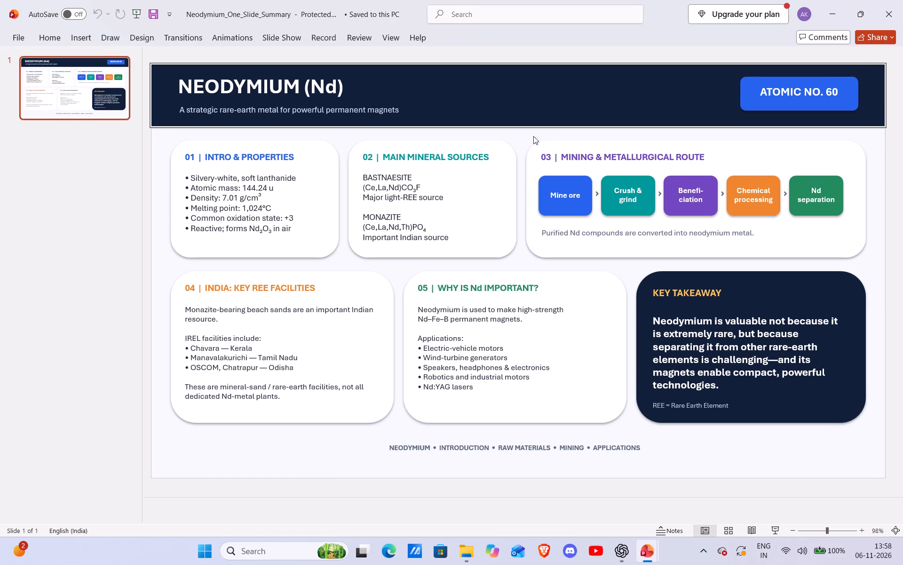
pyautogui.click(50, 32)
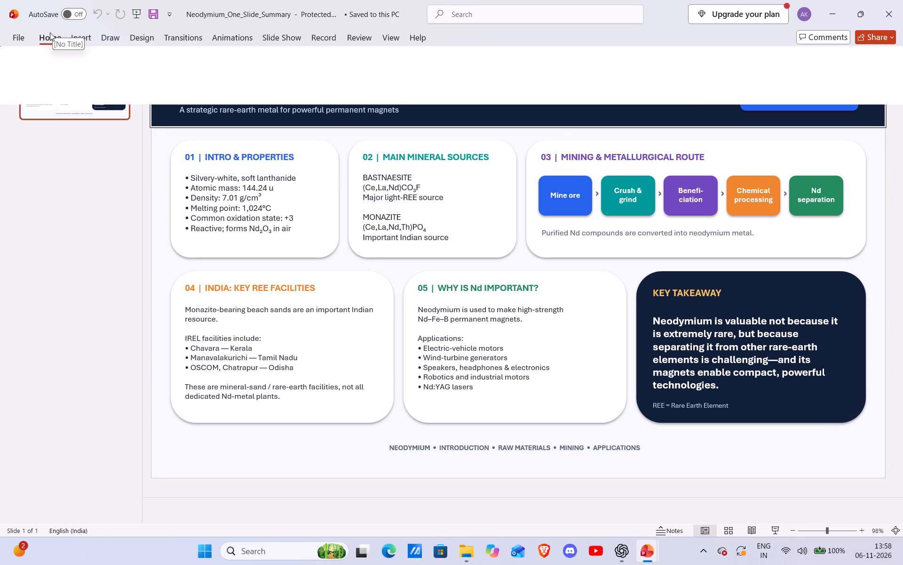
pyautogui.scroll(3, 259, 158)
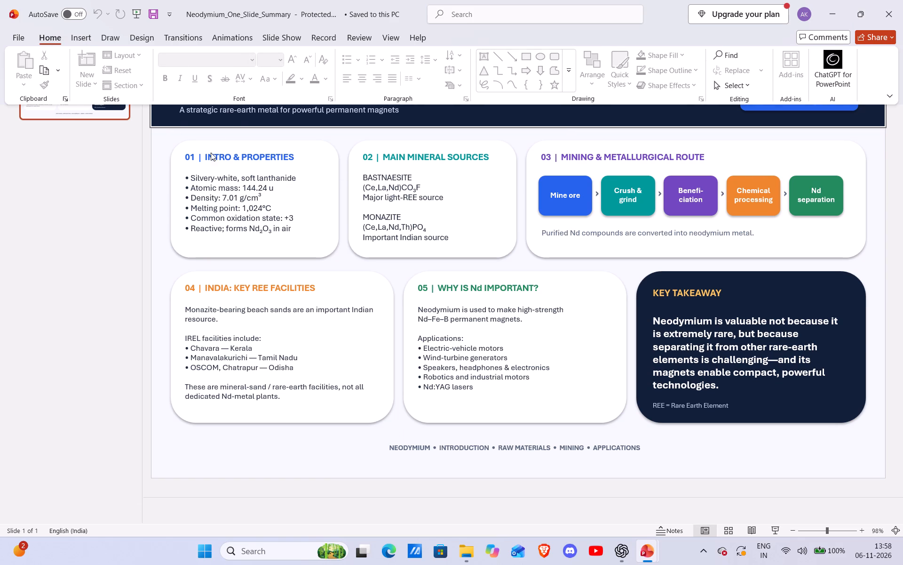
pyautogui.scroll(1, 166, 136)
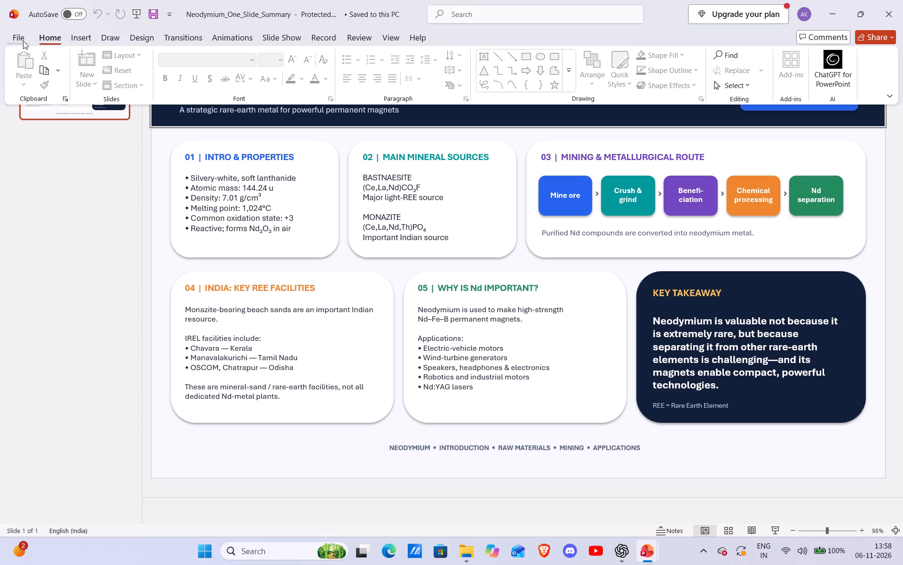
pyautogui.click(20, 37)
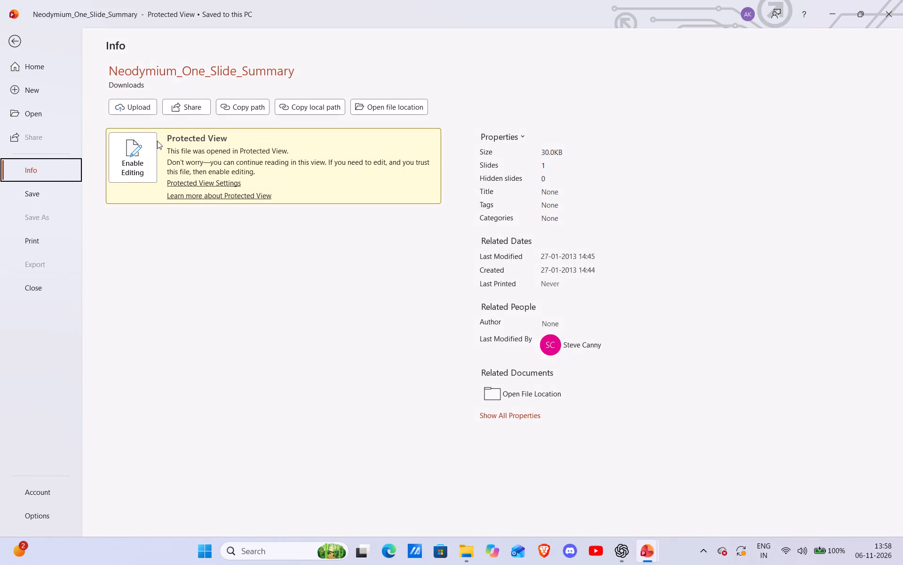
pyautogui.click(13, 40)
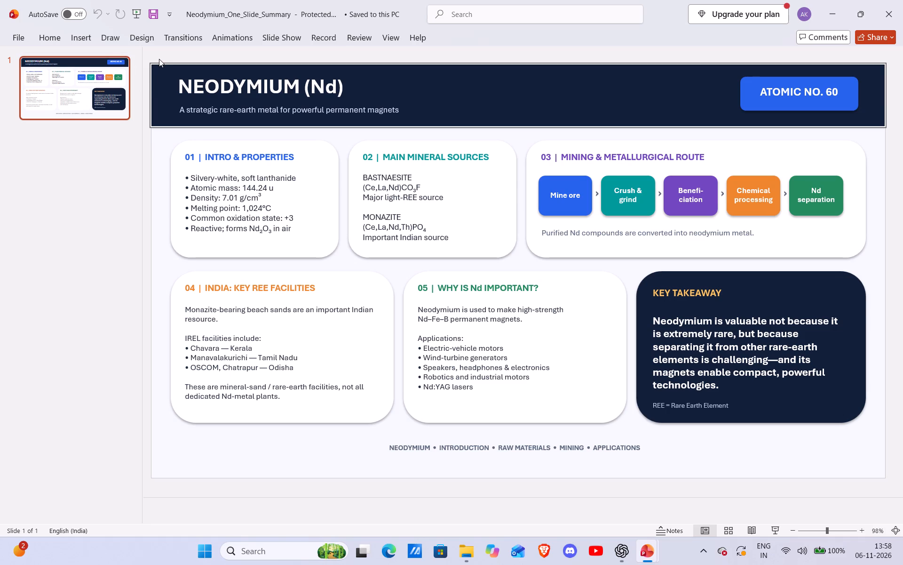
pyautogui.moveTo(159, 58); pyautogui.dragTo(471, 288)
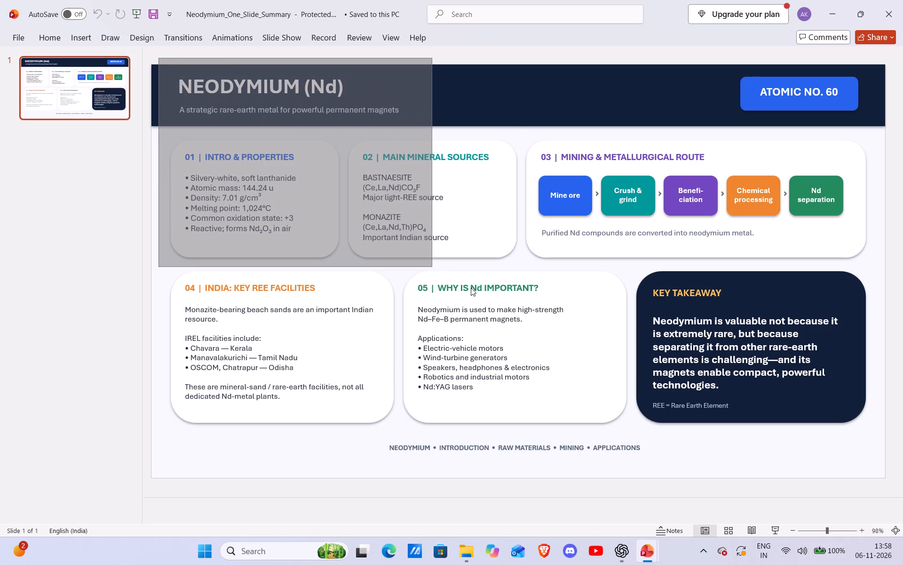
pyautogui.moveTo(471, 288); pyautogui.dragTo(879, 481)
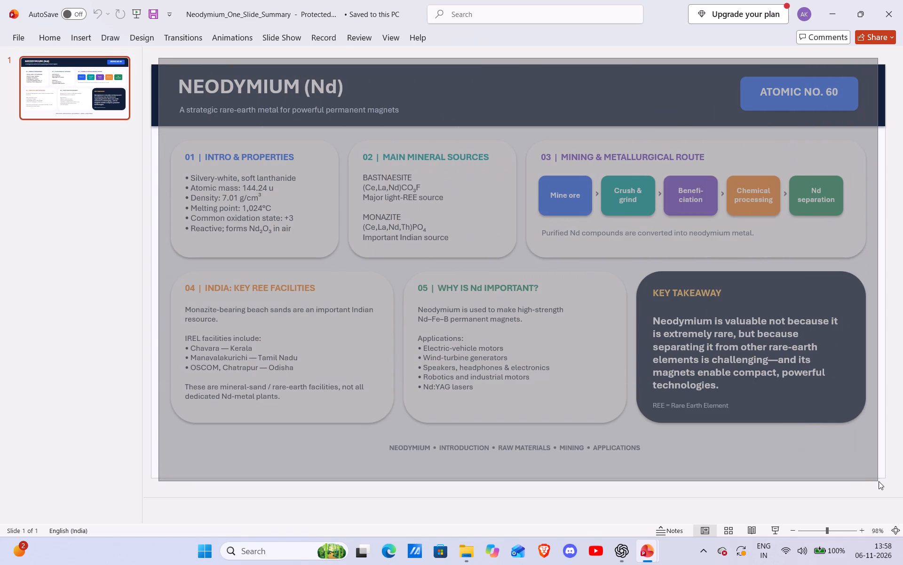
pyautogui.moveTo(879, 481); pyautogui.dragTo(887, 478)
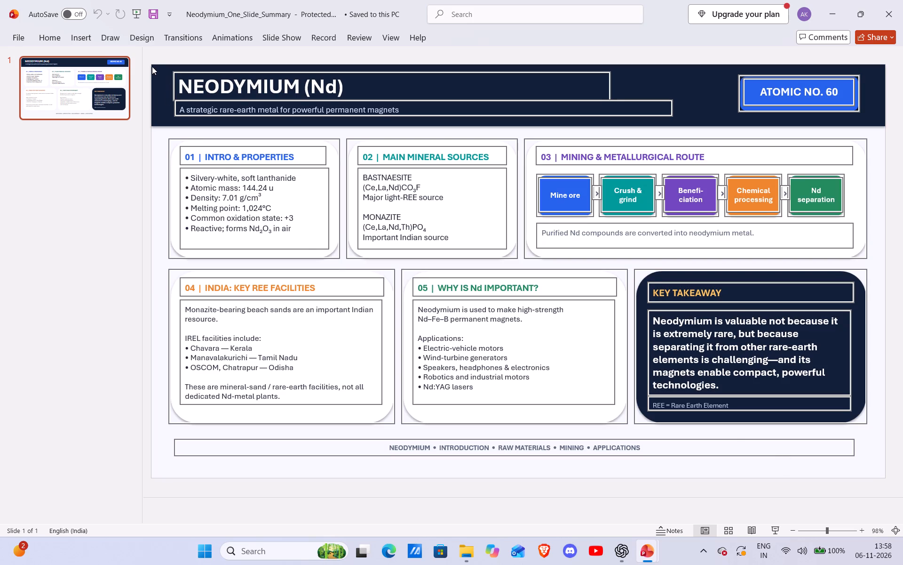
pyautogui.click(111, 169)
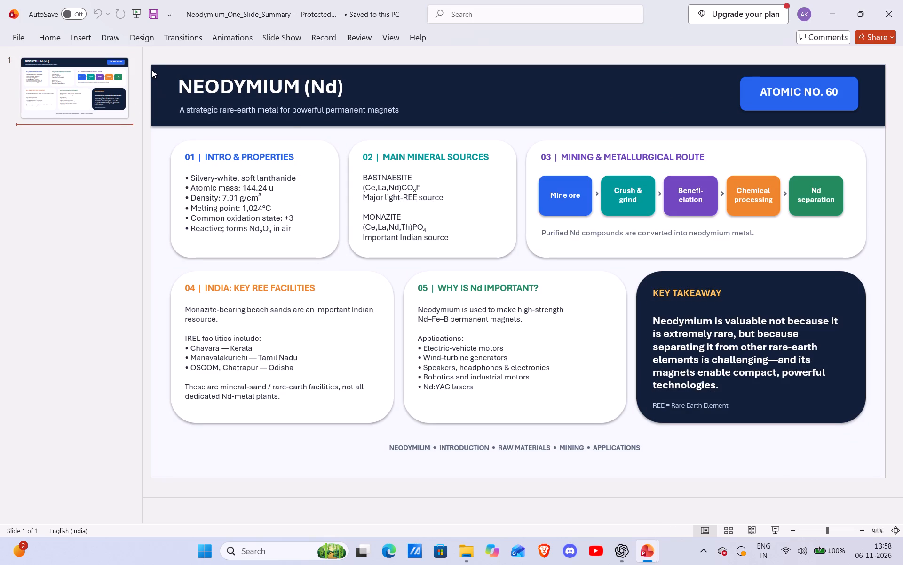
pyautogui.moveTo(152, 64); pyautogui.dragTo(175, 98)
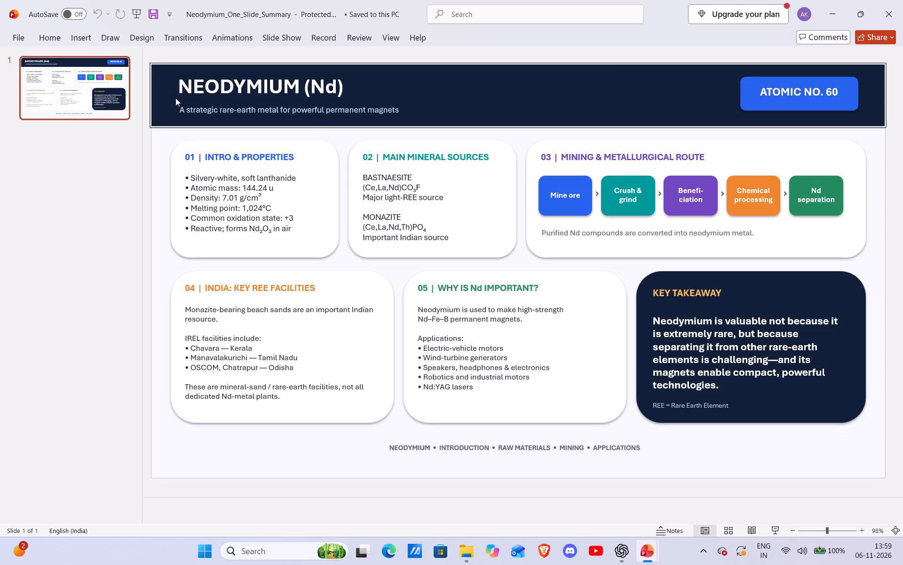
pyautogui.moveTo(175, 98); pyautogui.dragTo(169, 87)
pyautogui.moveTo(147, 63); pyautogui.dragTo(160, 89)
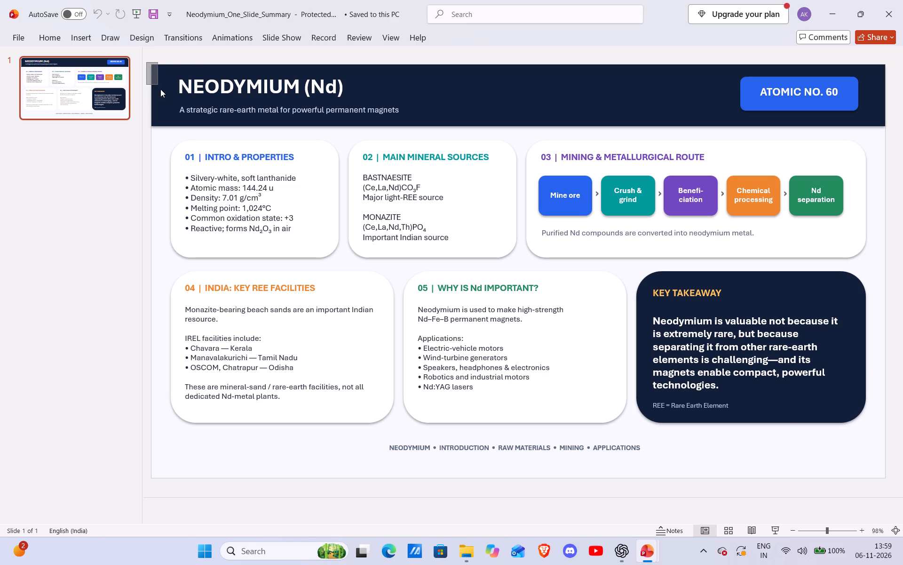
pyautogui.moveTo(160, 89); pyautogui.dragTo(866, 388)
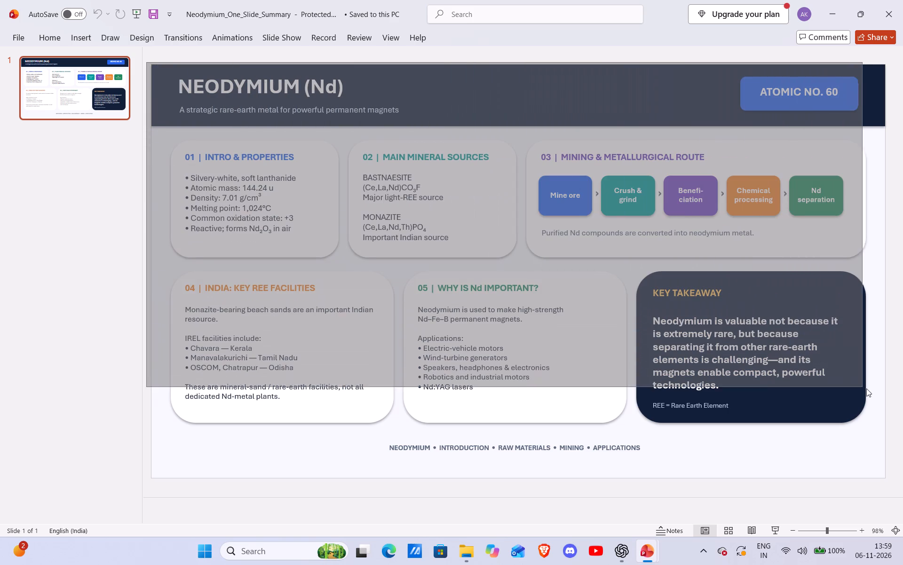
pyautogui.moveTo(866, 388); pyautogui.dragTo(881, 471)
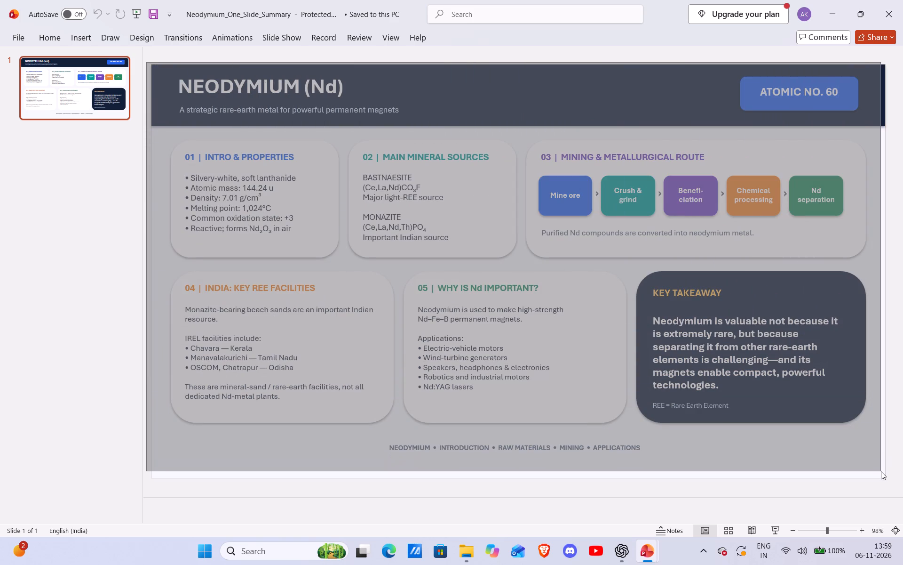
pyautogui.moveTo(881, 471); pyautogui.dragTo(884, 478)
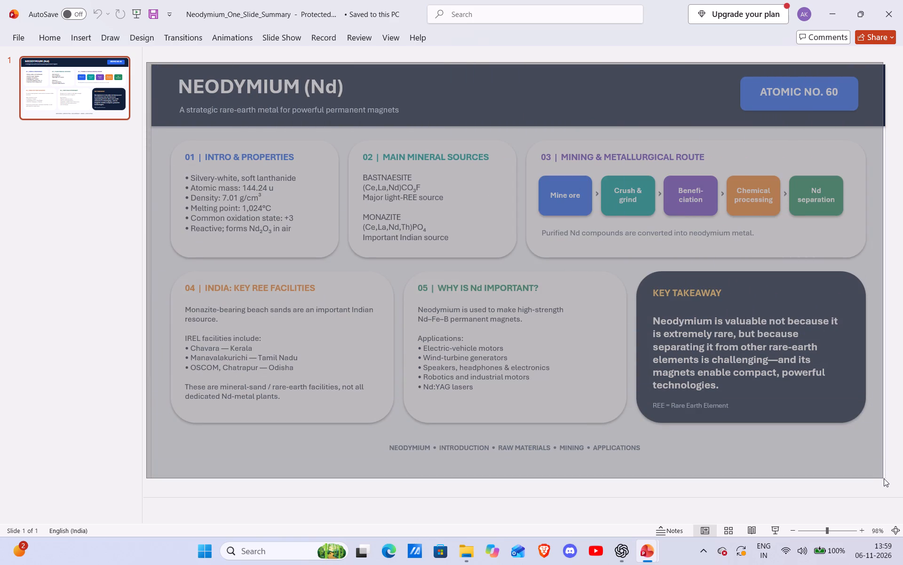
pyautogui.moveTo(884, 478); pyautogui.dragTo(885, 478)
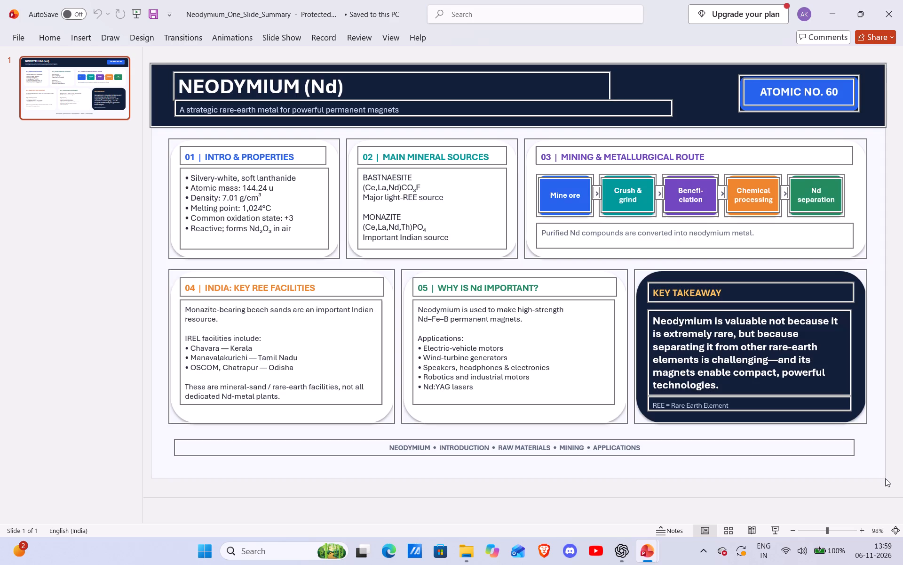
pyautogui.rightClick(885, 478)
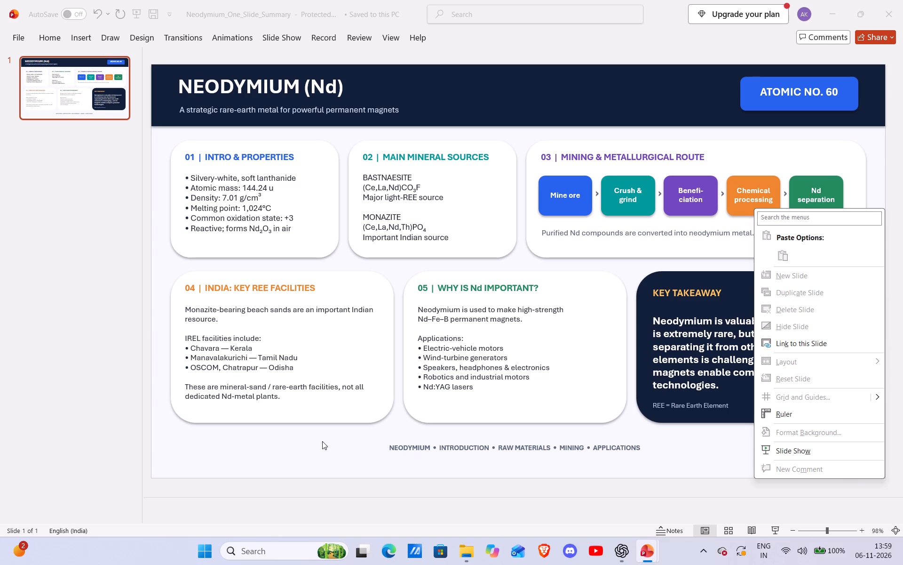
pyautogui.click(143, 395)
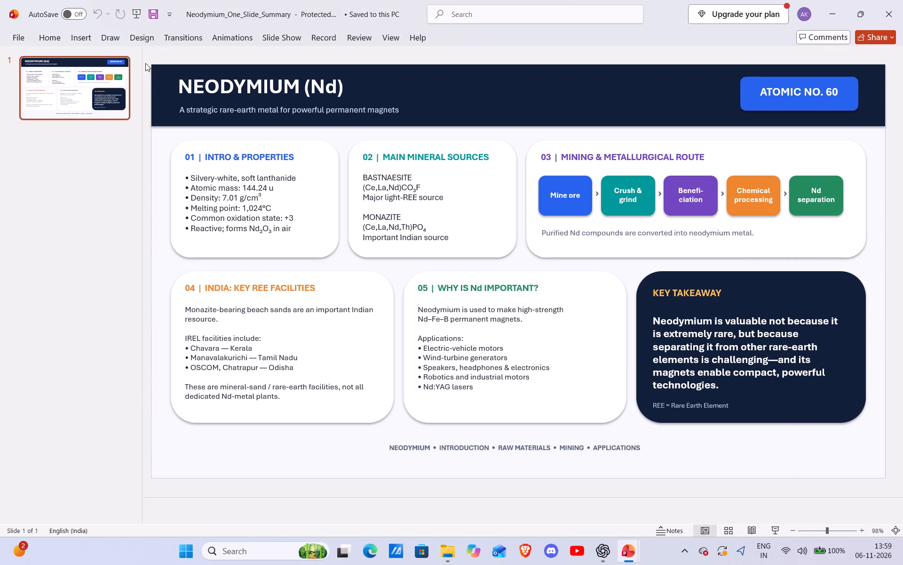
# Copy the Neodymium summary slide's title texts, atomic number badge, all content cards and the footer line together.
pyautogui.moveTo(150, 66); pyautogui.dragTo(158, 78)
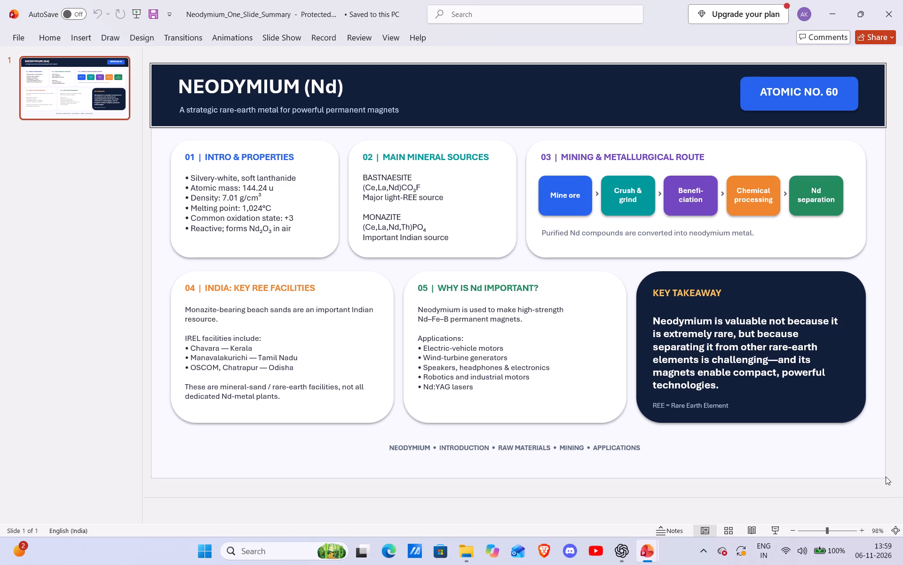
pyautogui.moveTo(886, 478); pyautogui.dragTo(597, 404)
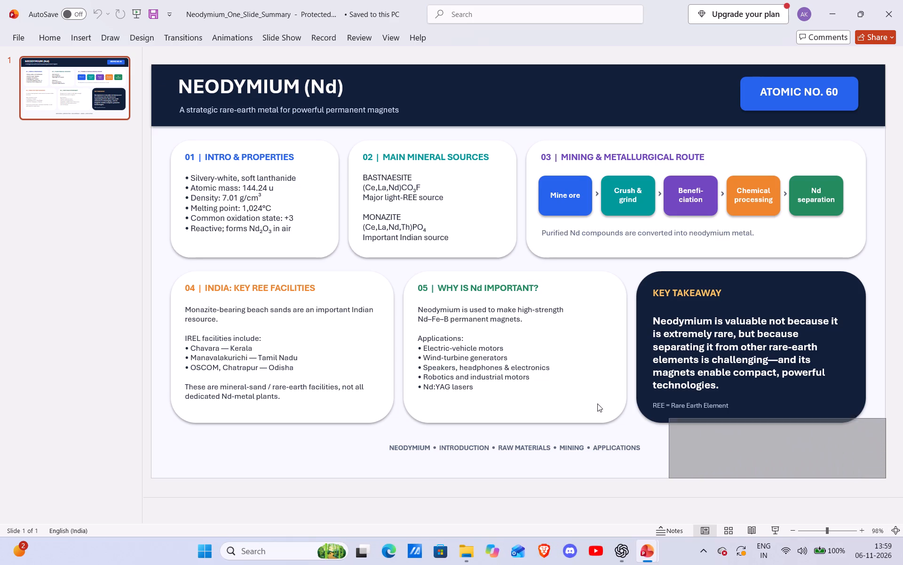
pyautogui.moveTo(597, 404); pyautogui.dragTo(151, 72)
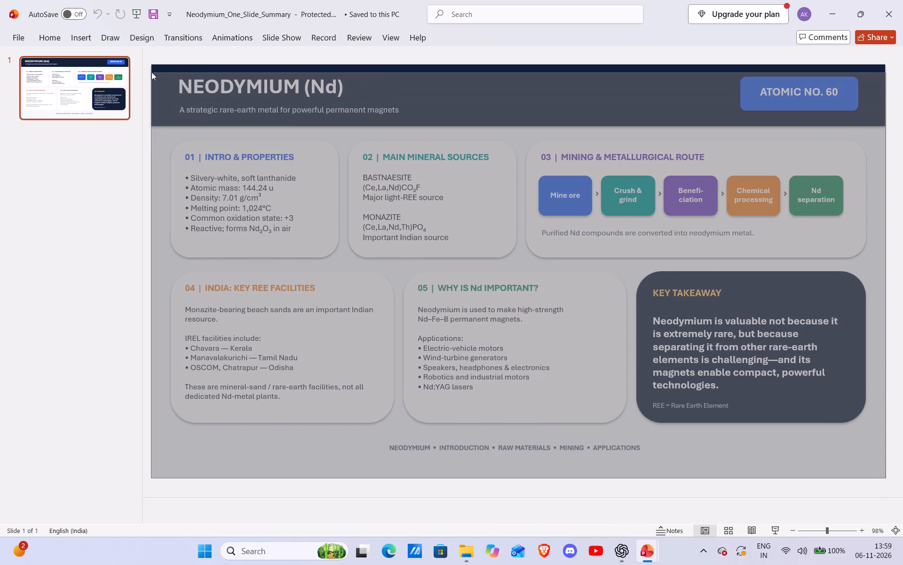
pyautogui.moveTo(151, 72); pyautogui.dragTo(153, 65)
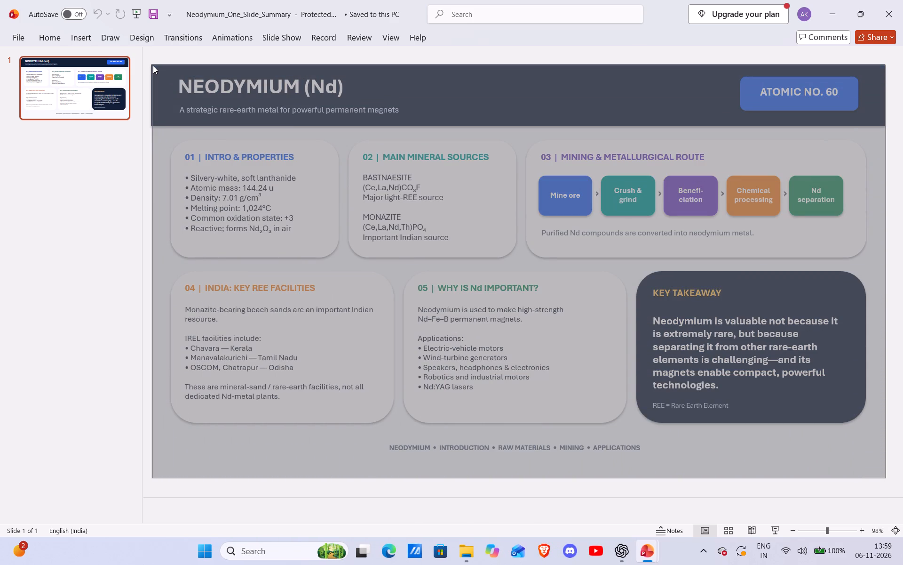
pyautogui.moveTo(153, 65); pyautogui.dragTo(152, 66)
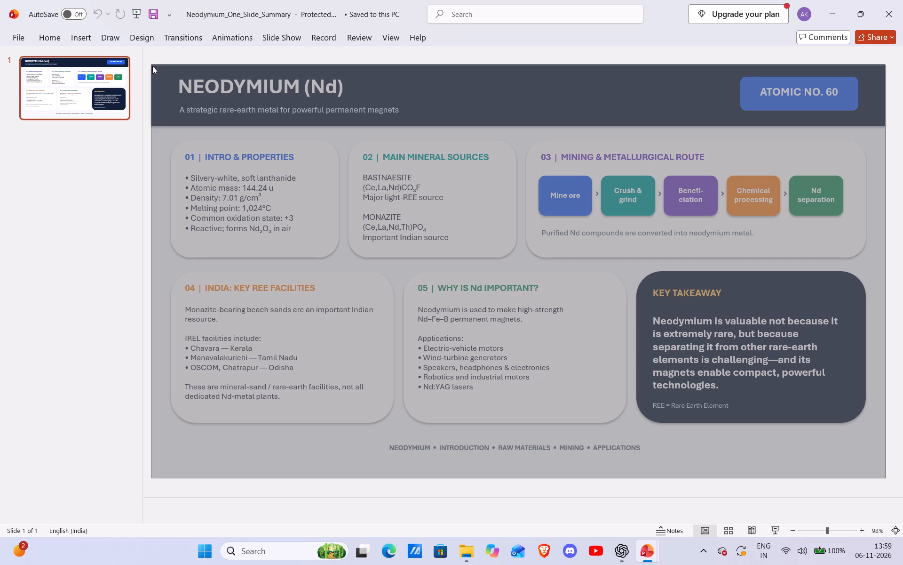
pyautogui.moveTo(152, 66); pyautogui.dragTo(152, 66)
pyautogui.hotkey('ctrl', 'c')
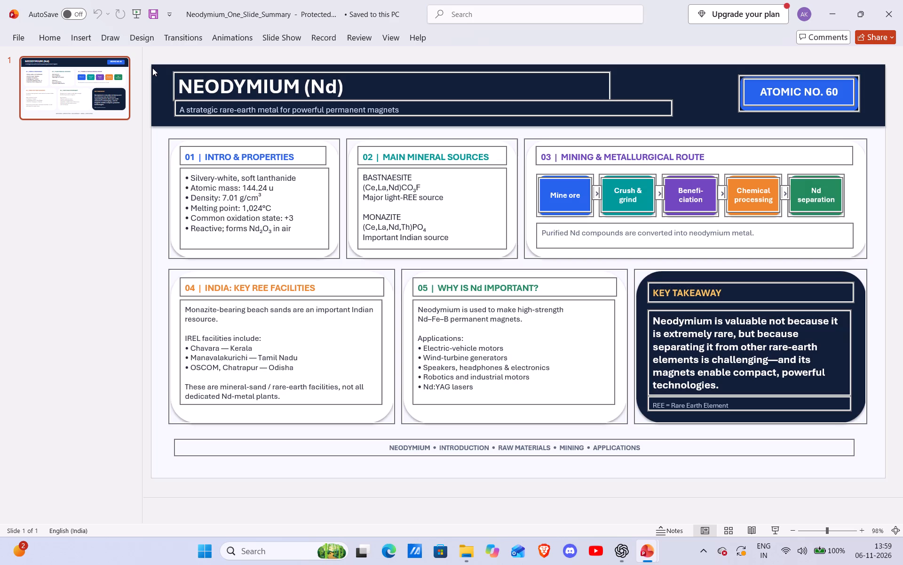
pyautogui.hotkey('ctrl', 'c')
pyautogui.hotkey('ctrl', 'c')
pyautogui.hotkey('ctrl', 'c')
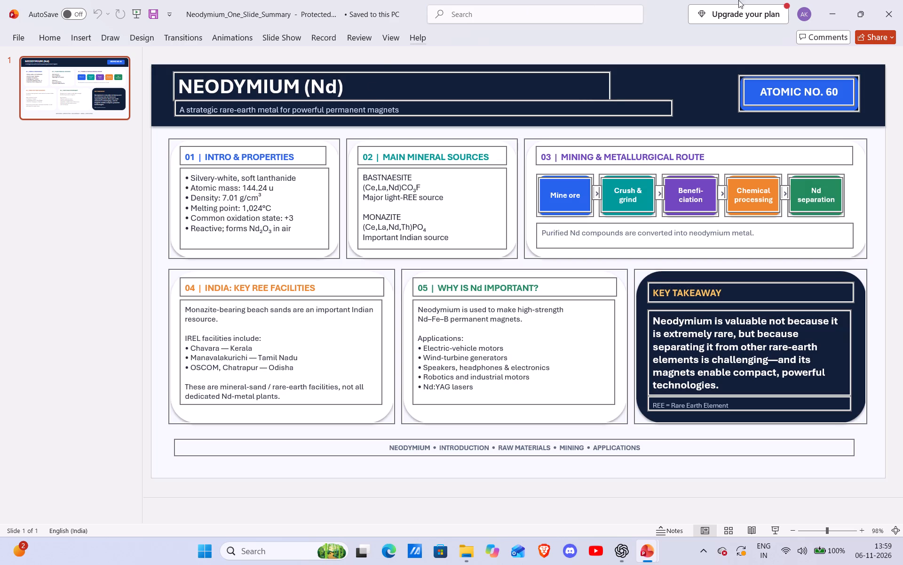
# Switch to the NFMC202-Extractive Metallurgy presentation and paste the copied Neodymium content onto its blank second slide.
pyautogui.click(832, 10)
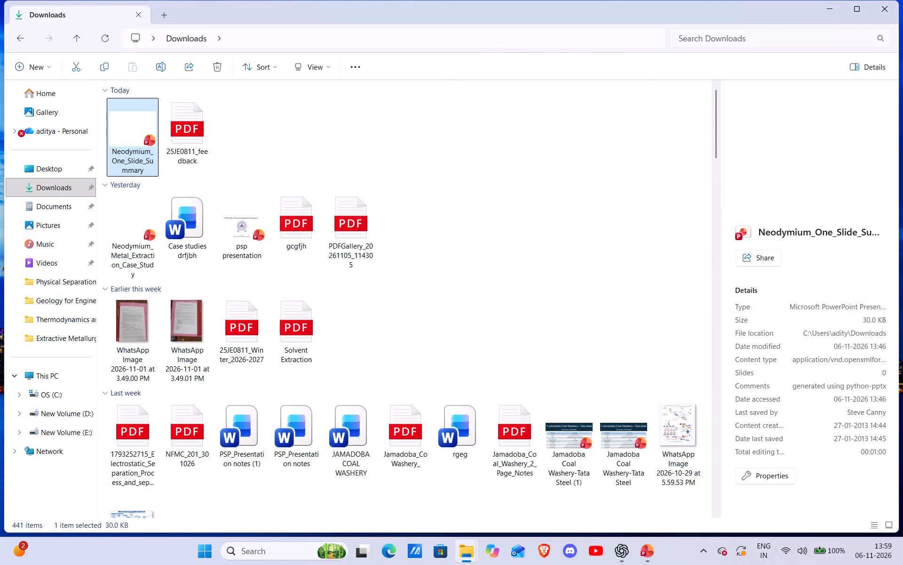
pyautogui.click(650, 557)
pyautogui.click(470, 494)
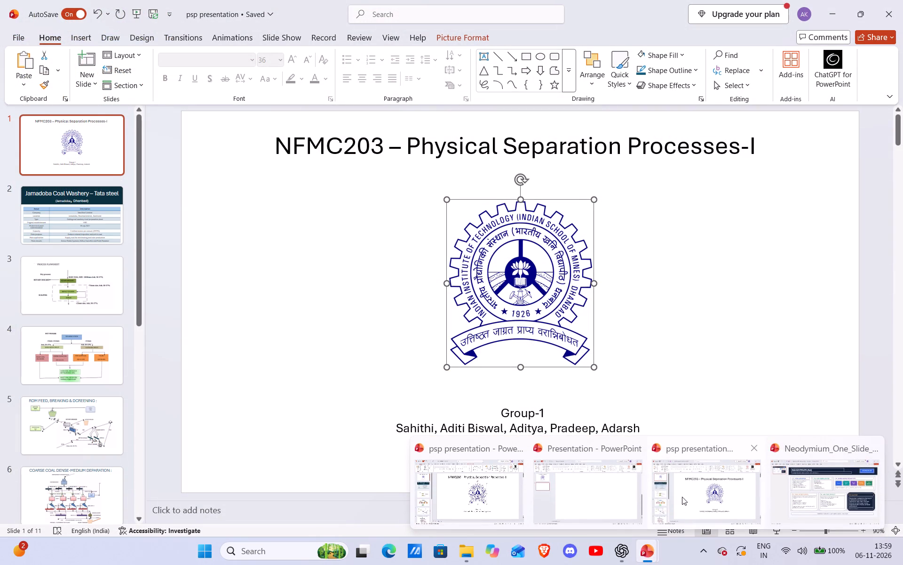
pyautogui.click(690, 488)
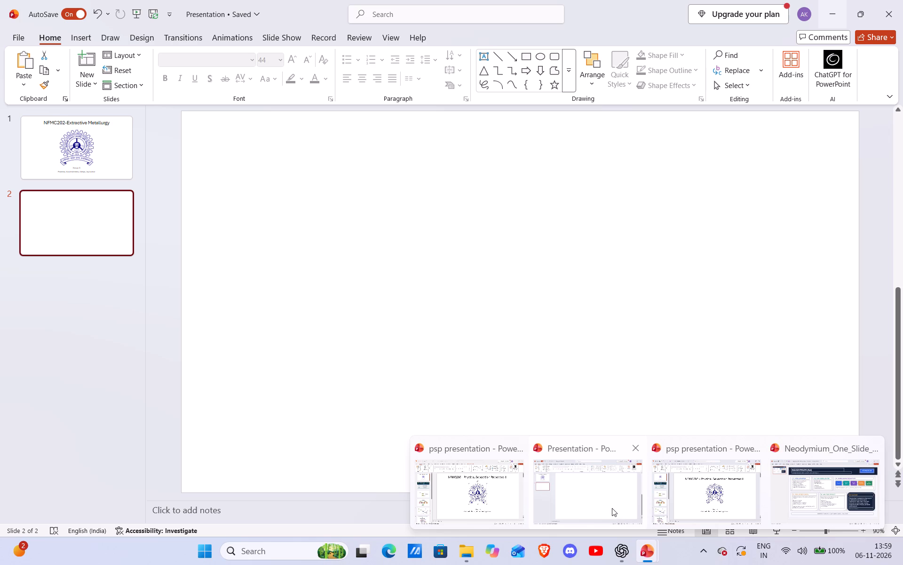
pyautogui.click(506, 492)
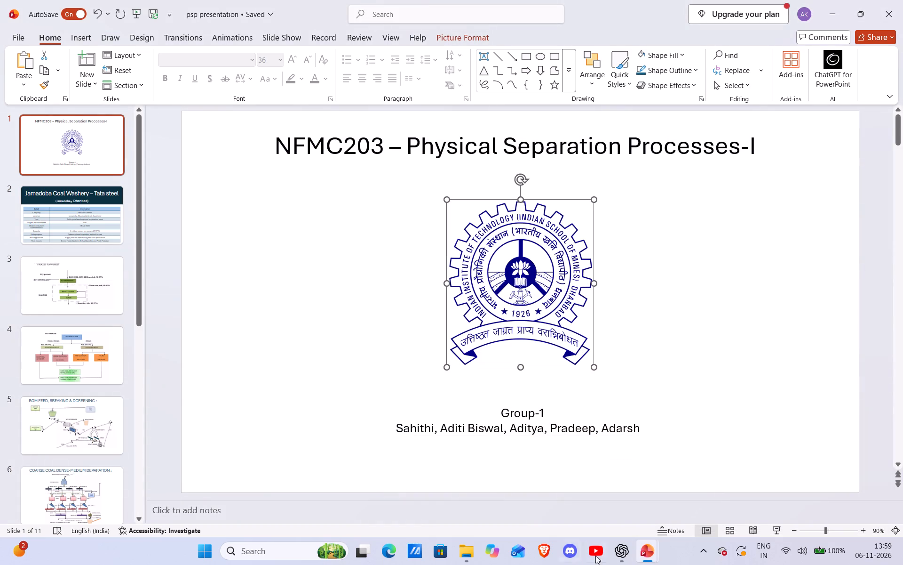
pyautogui.click(593, 502)
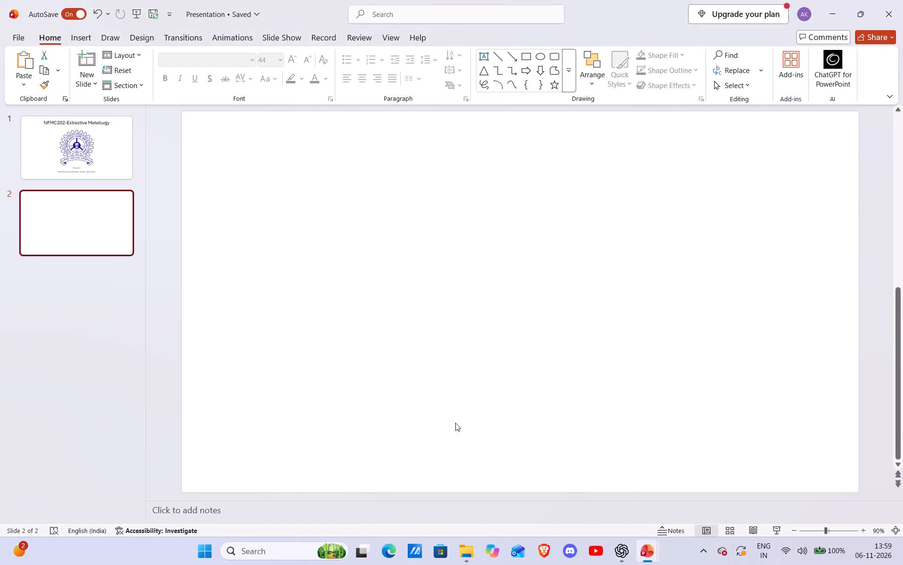
pyautogui.click(284, 226)
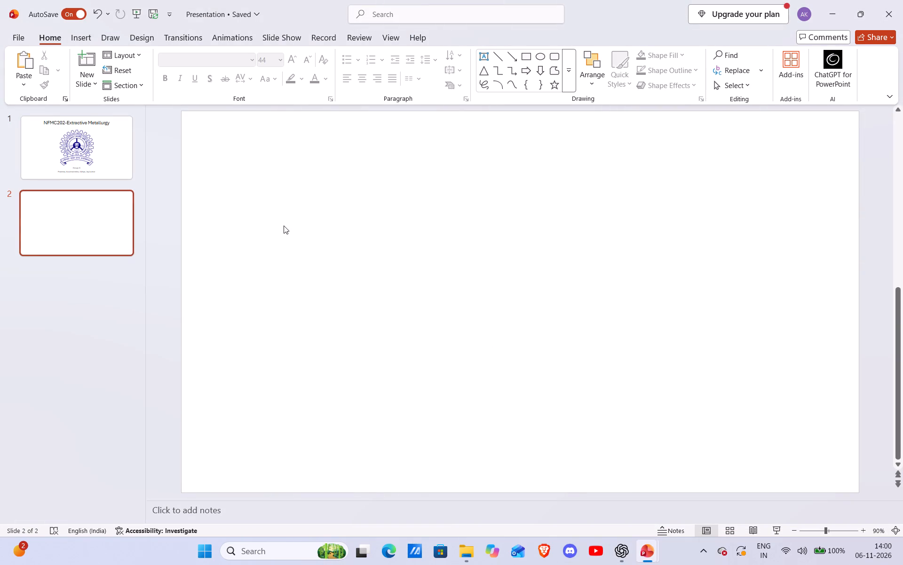
pyautogui.hotkey('ctrl', 'v')
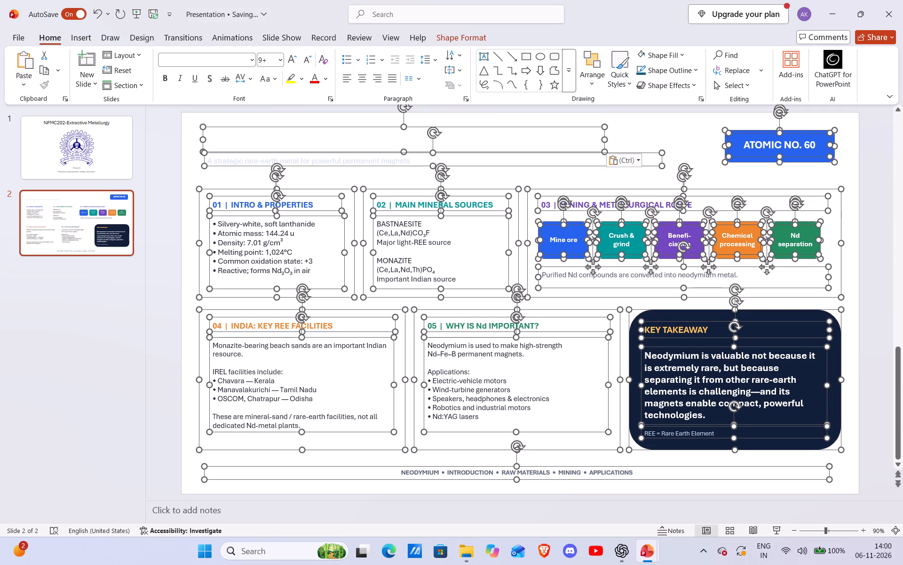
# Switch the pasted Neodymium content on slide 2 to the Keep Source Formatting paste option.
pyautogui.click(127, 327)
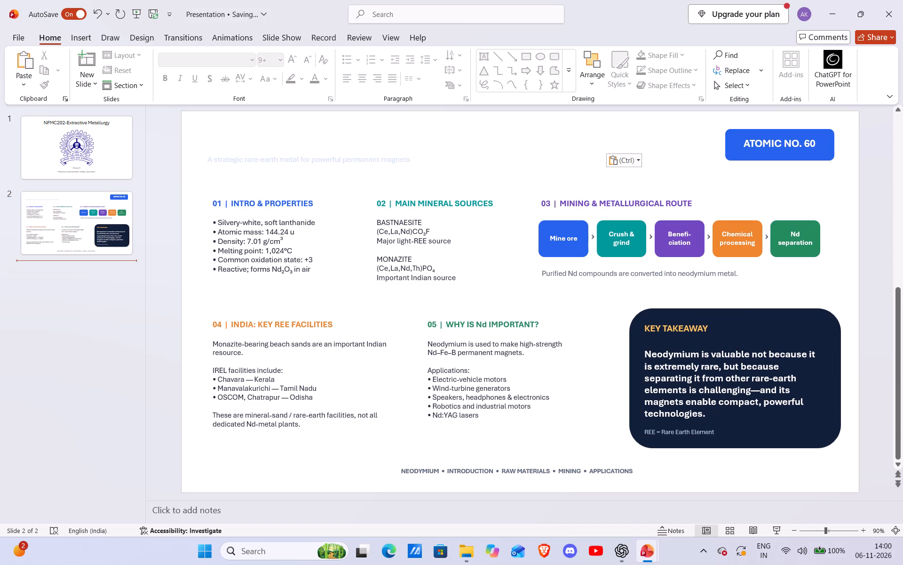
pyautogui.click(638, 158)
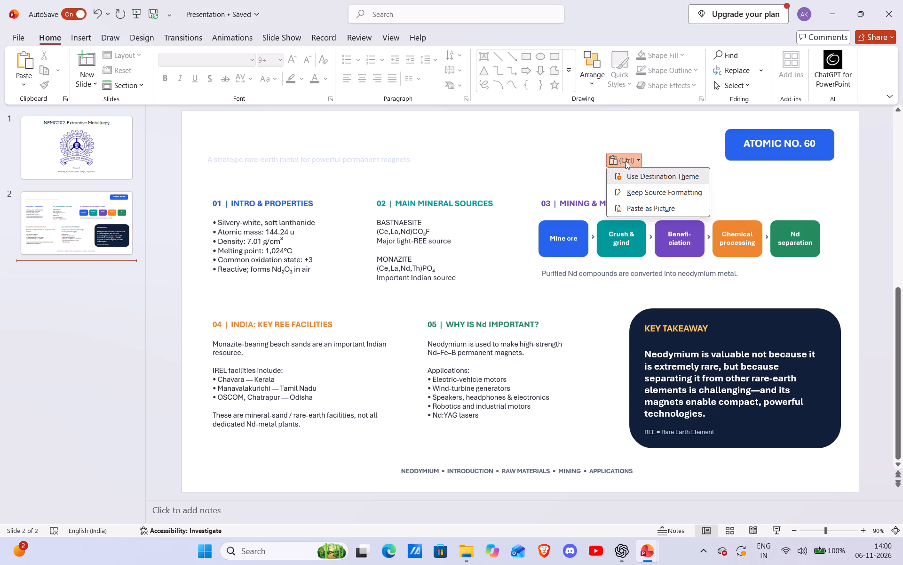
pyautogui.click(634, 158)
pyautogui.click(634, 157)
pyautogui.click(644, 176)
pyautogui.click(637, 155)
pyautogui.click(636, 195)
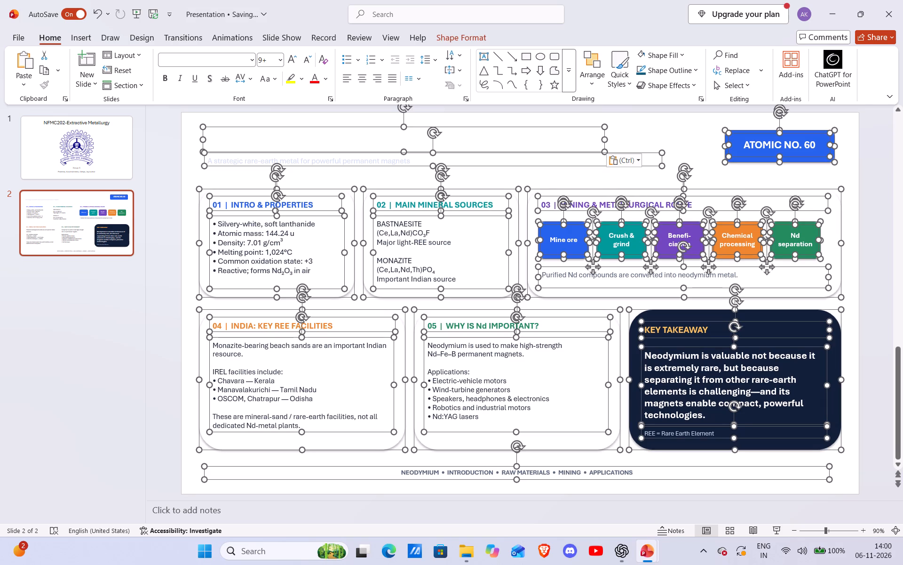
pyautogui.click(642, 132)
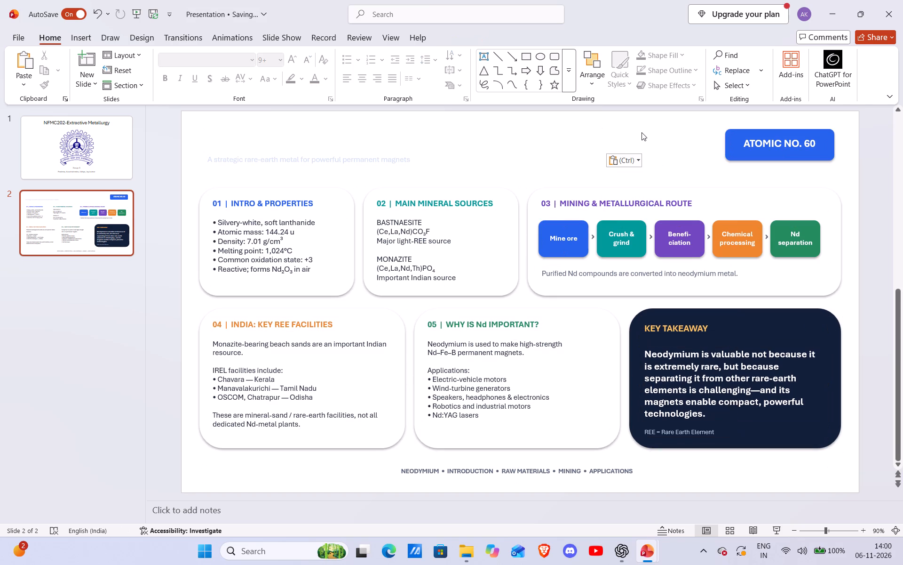
# Change the pasted Neodymium content on slide 2 into a single image with the Paste as Picture option.
pyautogui.click(638, 158)
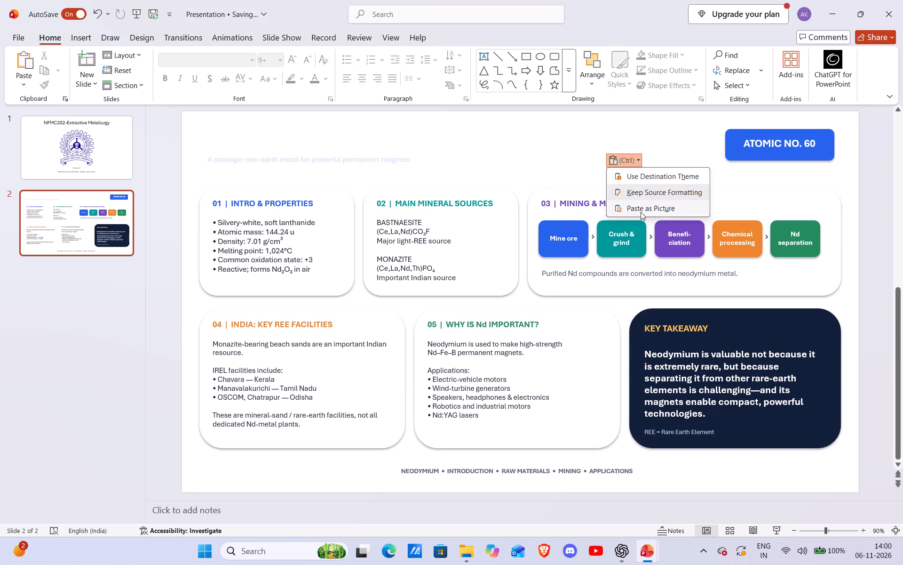
pyautogui.click(641, 209)
pyautogui.click(575, 163)
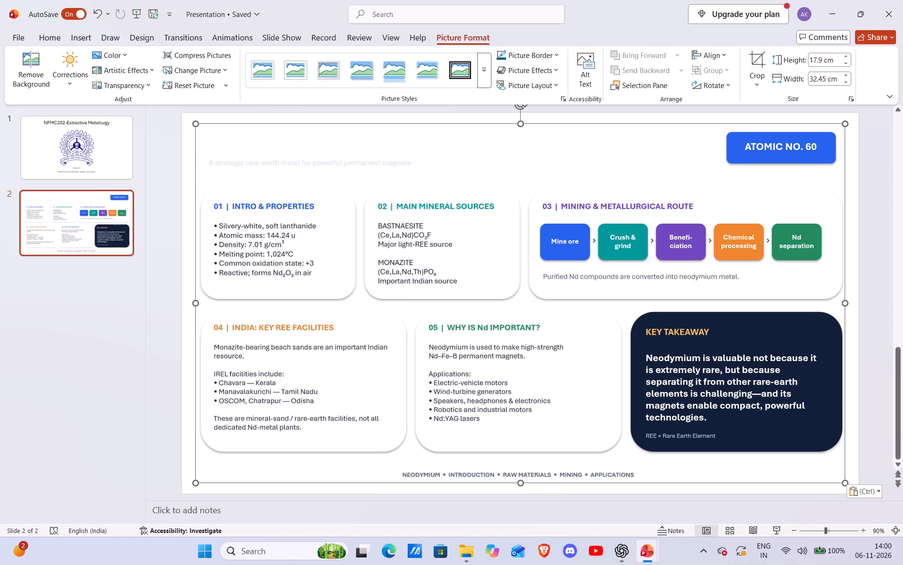
# Shrink the Neodymium picture proportionally from its upper-left corner to about 17.6 cm high and 32 cm wide.
pyautogui.moveTo(196, 123); pyautogui.dragTo(221, 129)
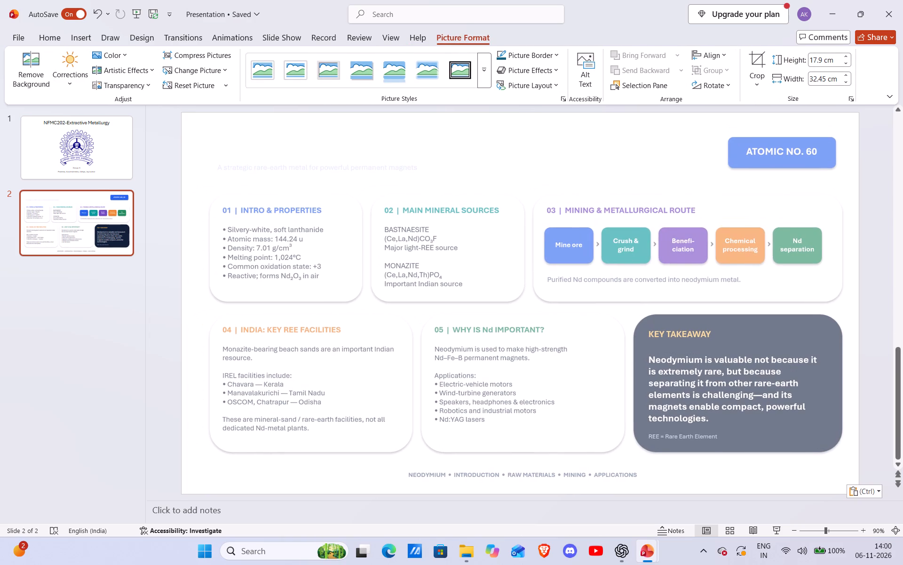
pyautogui.moveTo(221, 129); pyautogui.dragTo(221, 129)
pyautogui.click(327, 148)
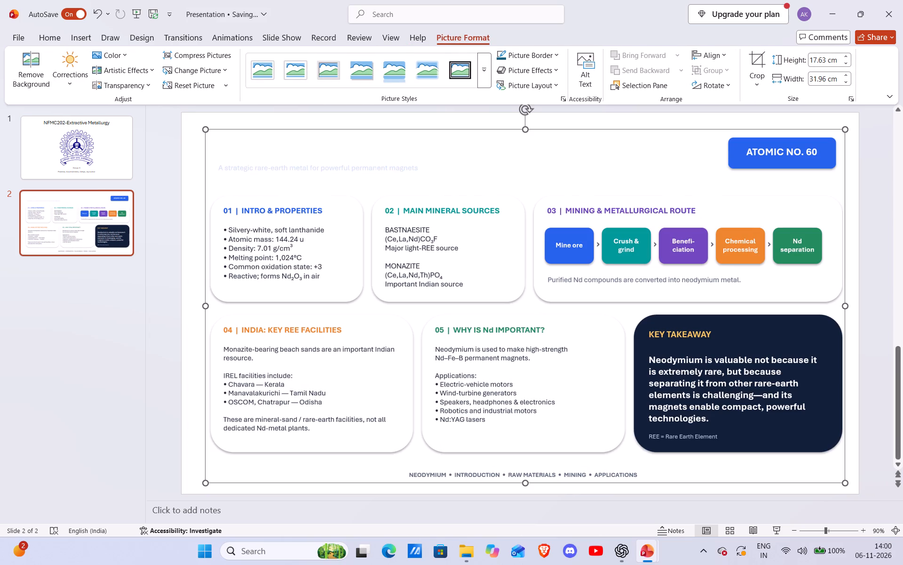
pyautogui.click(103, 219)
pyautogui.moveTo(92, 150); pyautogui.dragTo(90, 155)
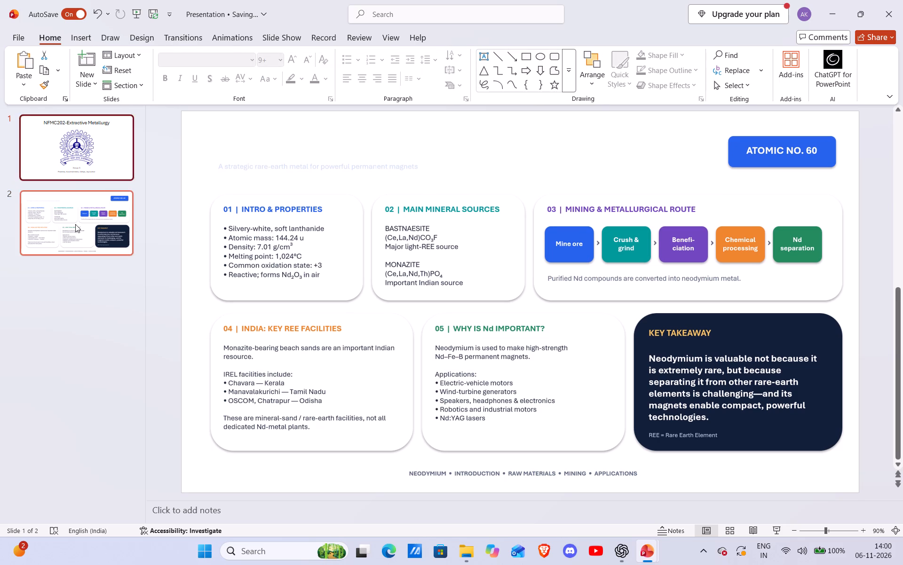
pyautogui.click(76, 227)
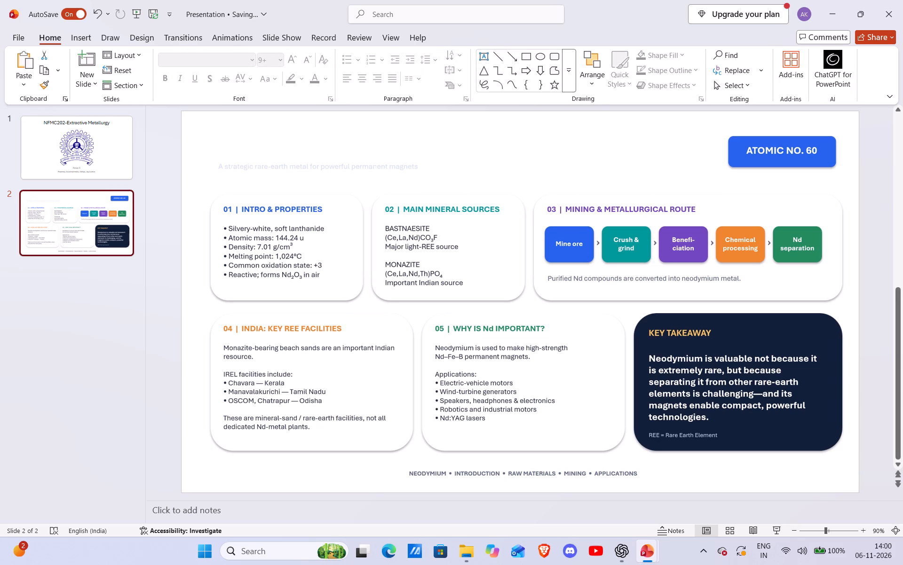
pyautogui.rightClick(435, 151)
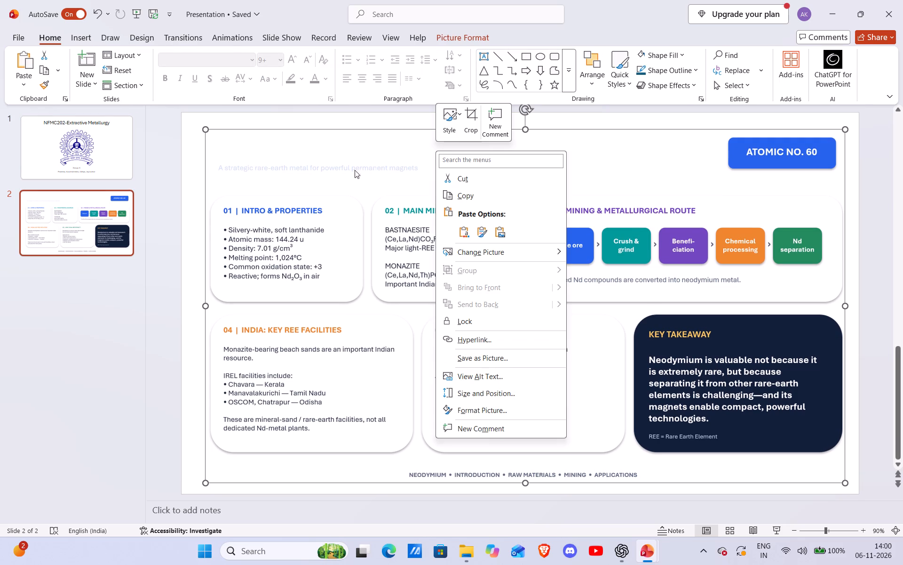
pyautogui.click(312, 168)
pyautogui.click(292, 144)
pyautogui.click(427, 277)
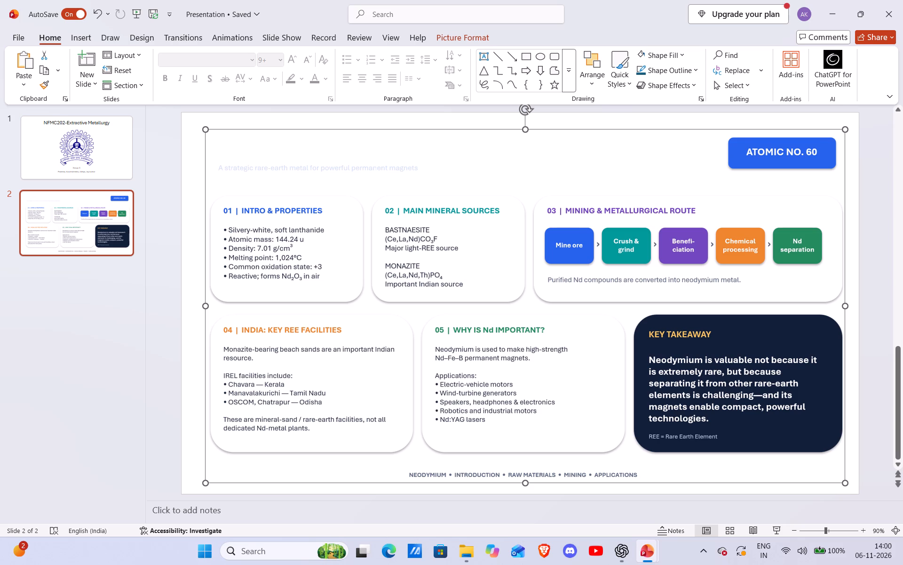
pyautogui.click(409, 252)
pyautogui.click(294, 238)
# Reposition the Neodymium picture so it is centred horizontally and vertically on slide 2, and deselect it.
pyautogui.moveTo(539, 246); pyautogui.dragTo(515, 223)
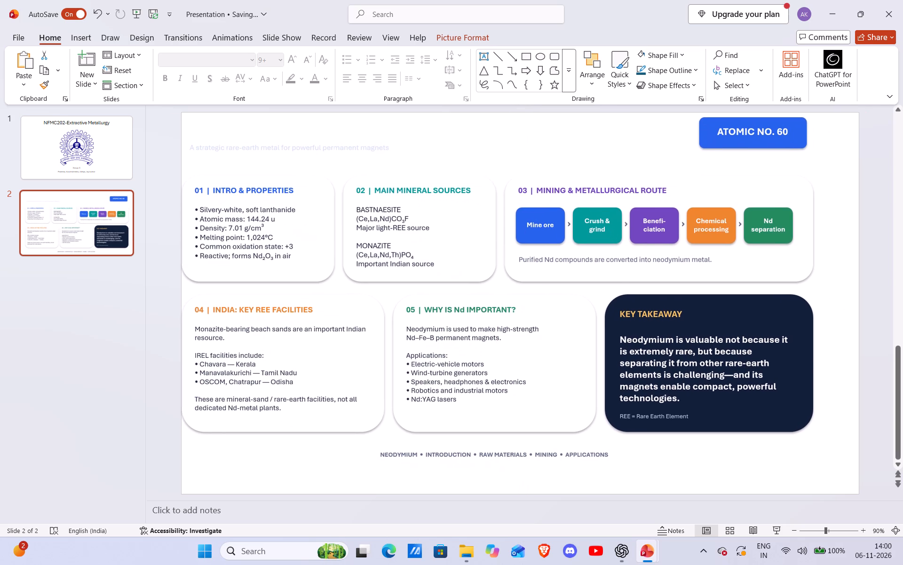
pyautogui.moveTo(515, 223); pyautogui.dragTo(551, 238)
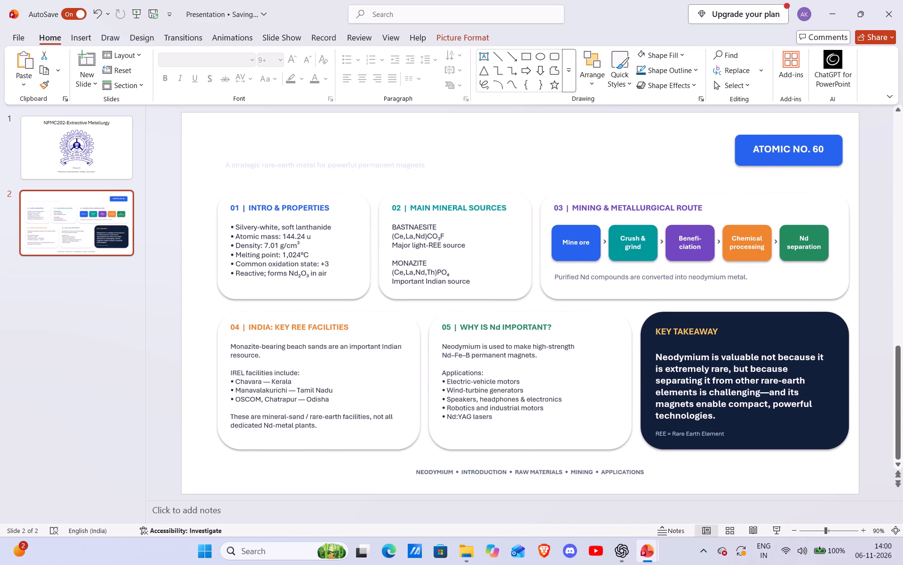
pyautogui.moveTo(551, 238); pyautogui.dragTo(551, 240)
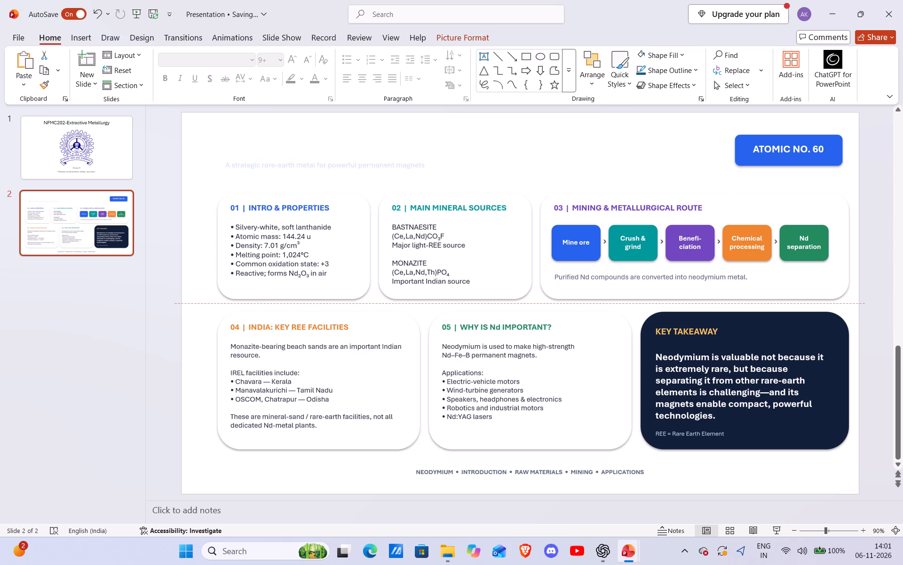
pyautogui.moveTo(551, 240); pyautogui.dragTo(541, 240)
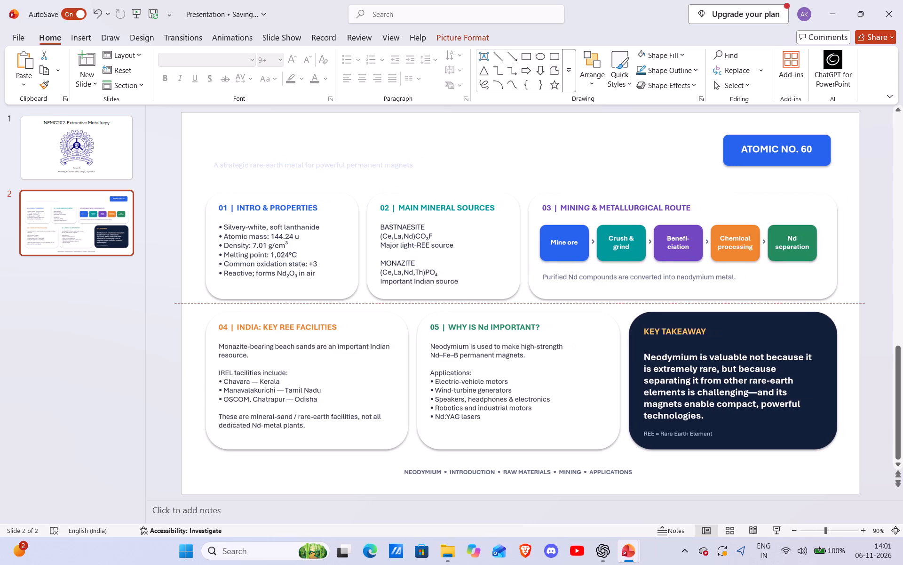
pyautogui.moveTo(541, 240); pyautogui.dragTo(540, 240)
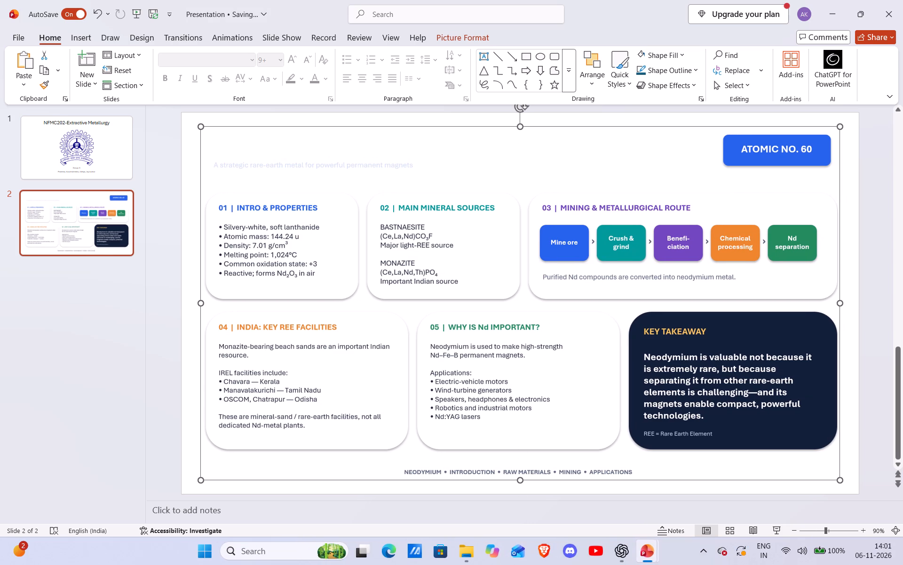
pyautogui.click(331, 169)
pyautogui.click(164, 194)
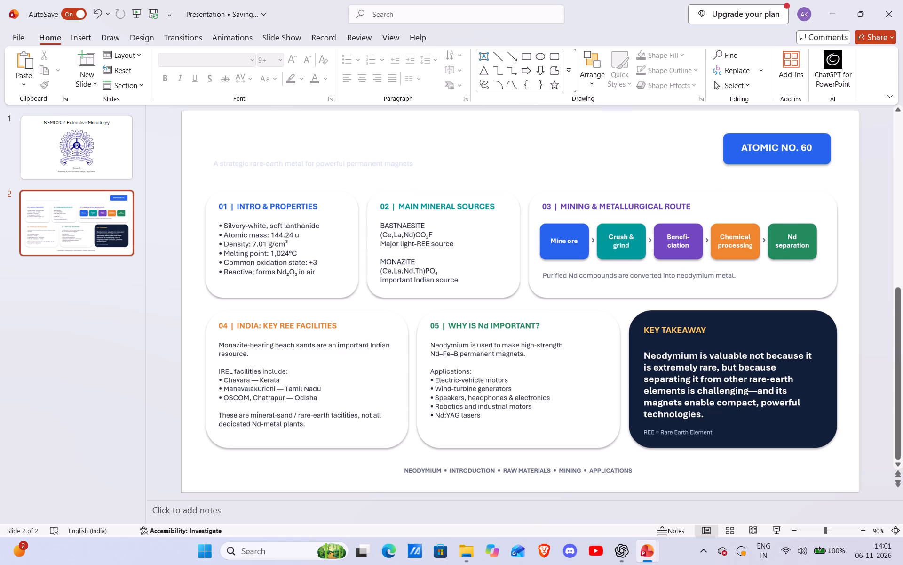
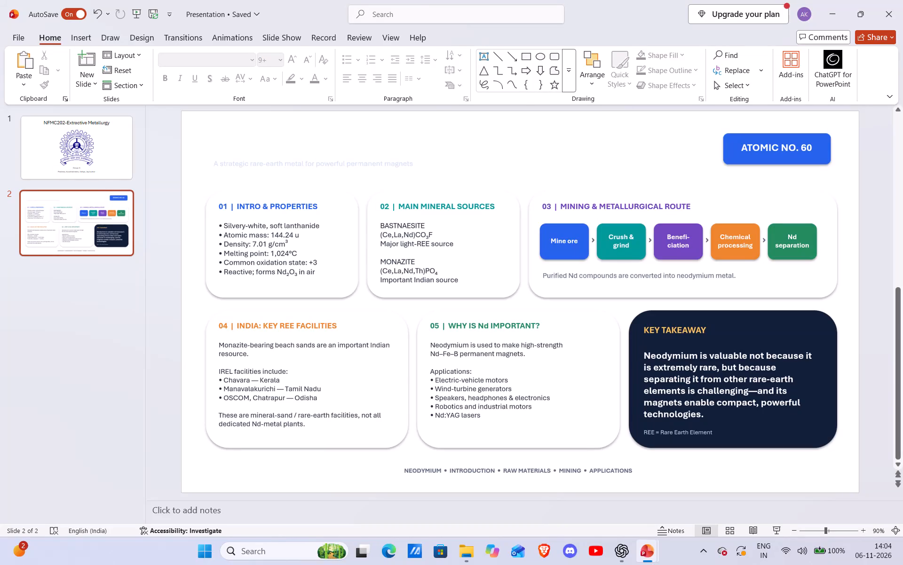
# Select the Neodymium picture on slide 2.
pyautogui.click(242, 291)
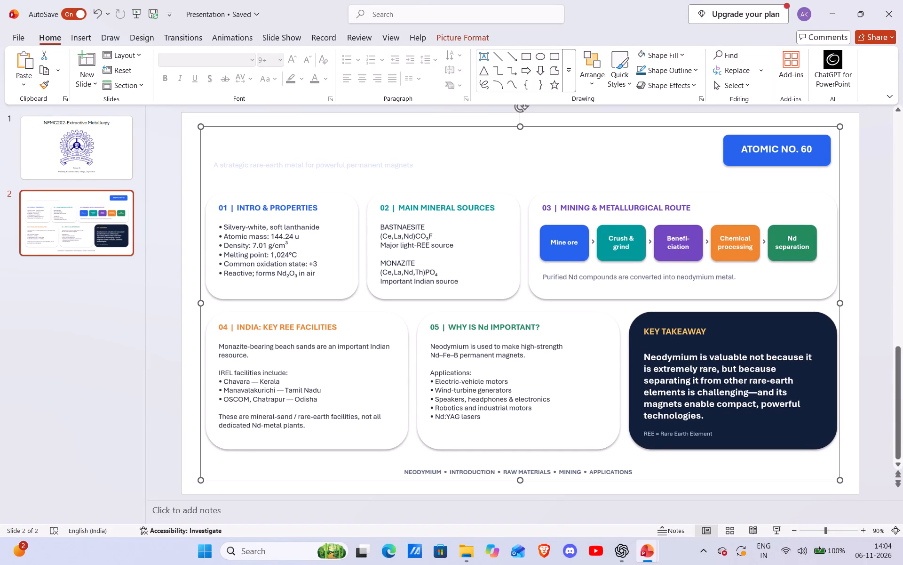
pyautogui.click(265, 287)
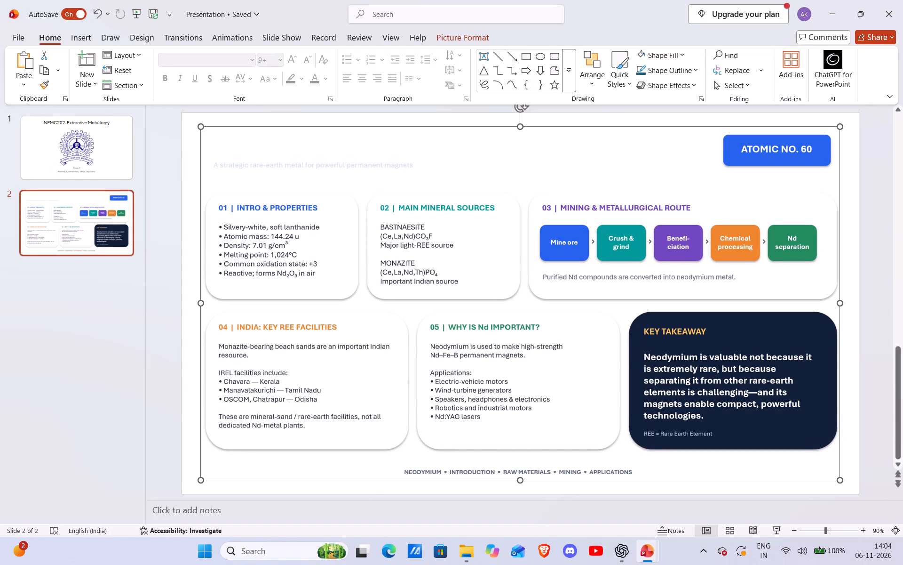
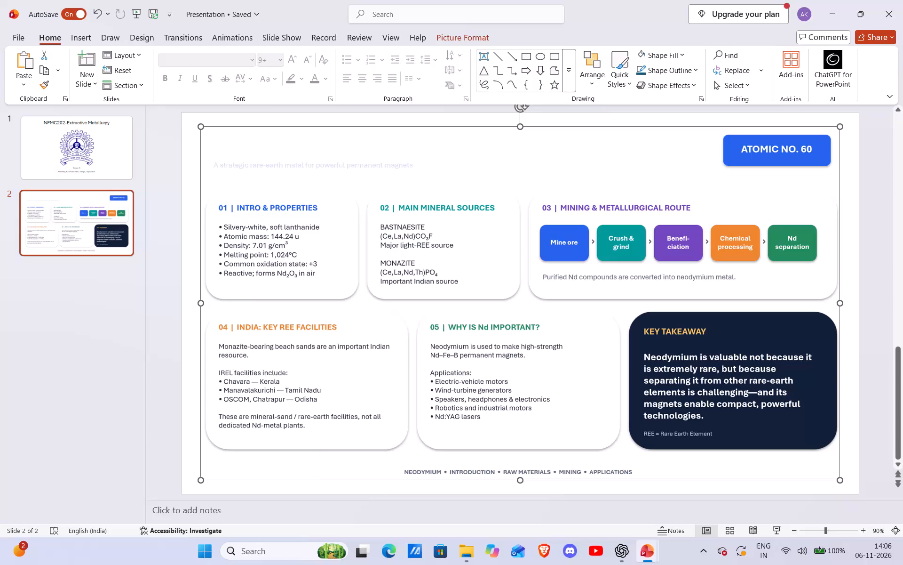
# Apply the Title Only layout to slide 2.
pyautogui.click(166, 167)
pyautogui.click(138, 53)
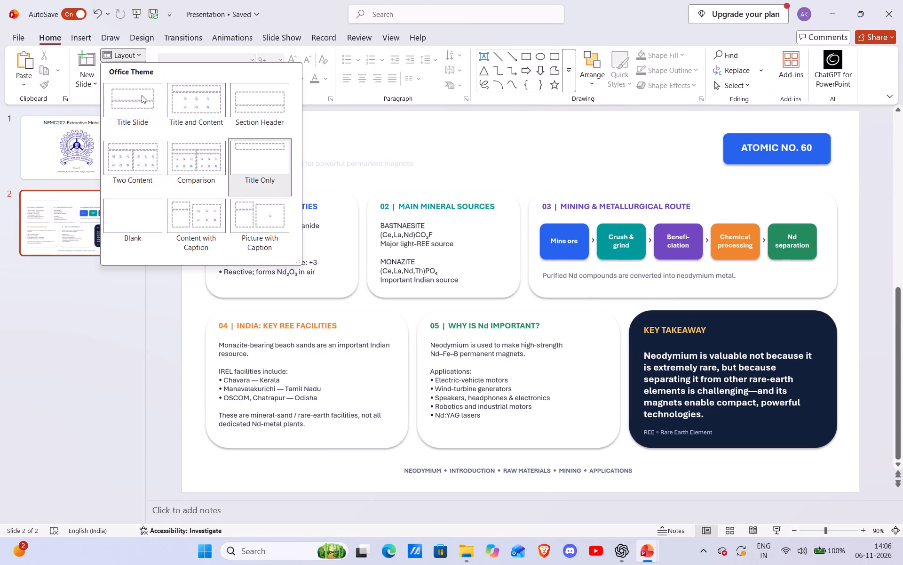
pyautogui.click(257, 153)
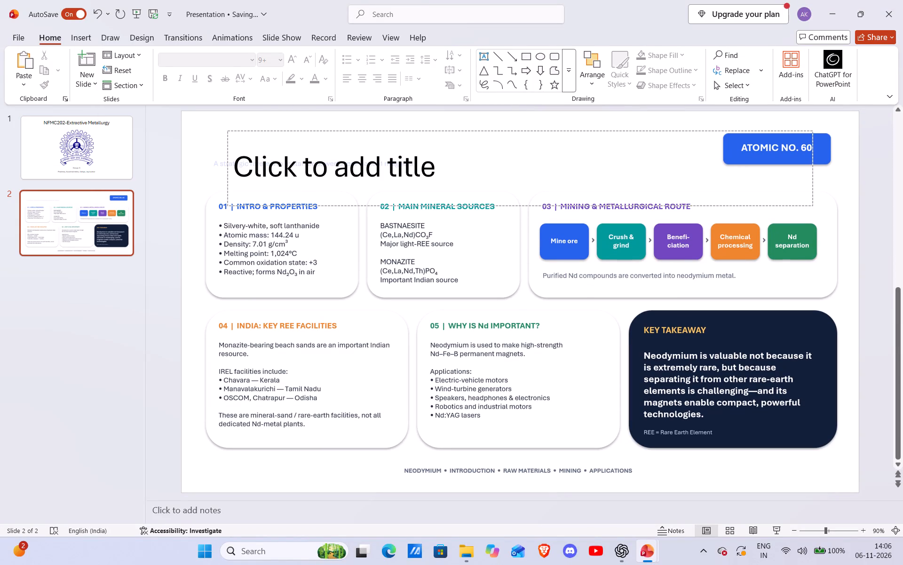
# Resize the title placeholder into a band spanning the slide's full width, from its top edge to just above the content cards.
pyautogui.moveTo(440, 178); pyautogui.dragTo(438, 161)
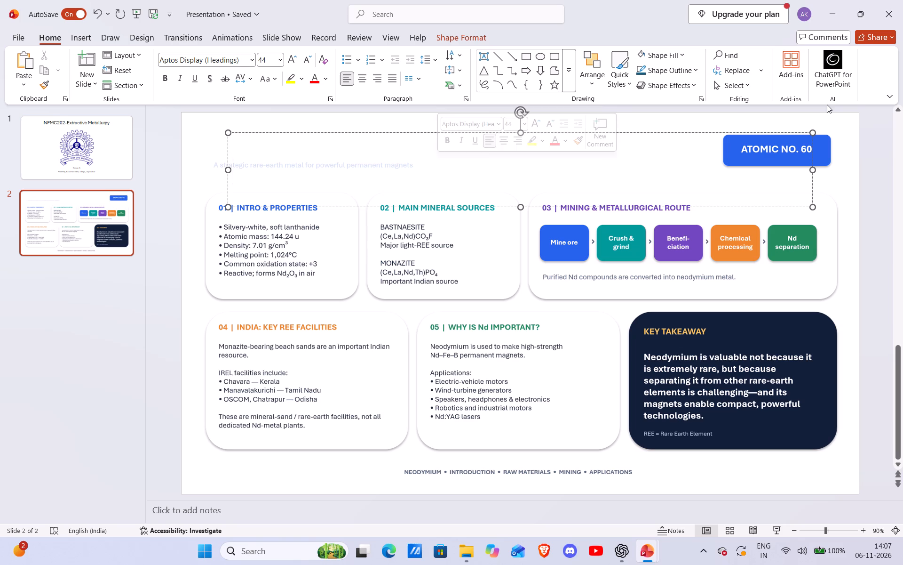
pyautogui.moveTo(783, 156); pyautogui.dragTo(768, 152)
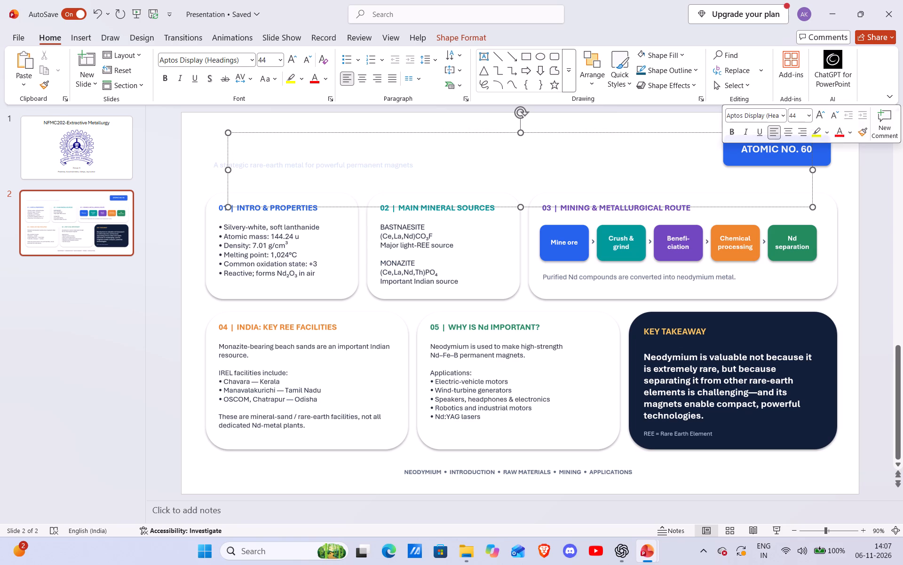
pyautogui.click(738, 156)
pyautogui.click(741, 152)
pyautogui.click(622, 185)
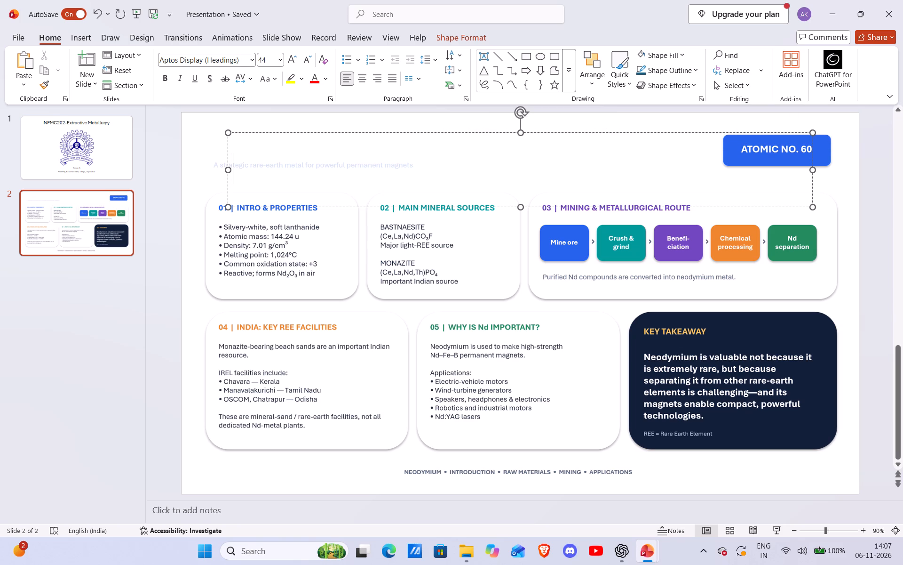
pyautogui.moveTo(813, 207); pyautogui.dragTo(841, 175)
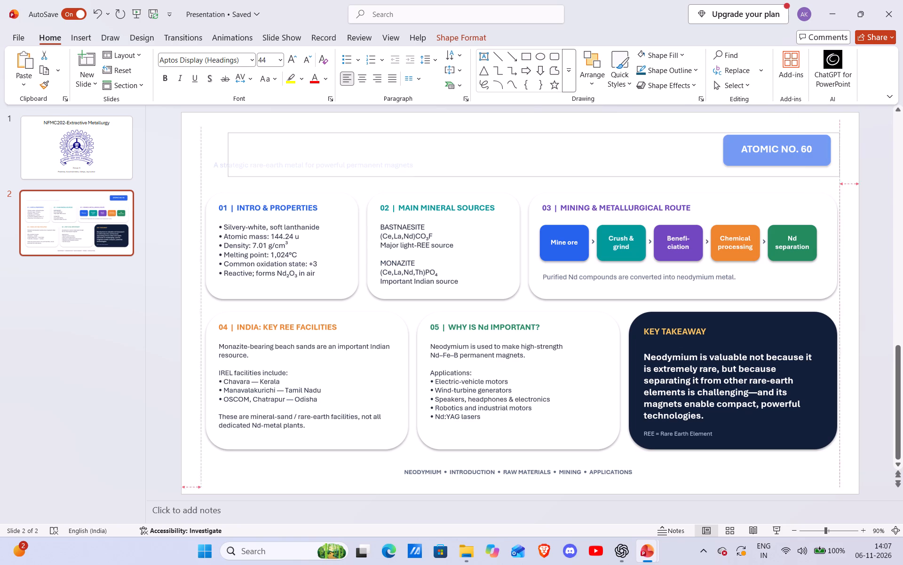
pyautogui.moveTo(841, 175); pyautogui.dragTo(855, 172)
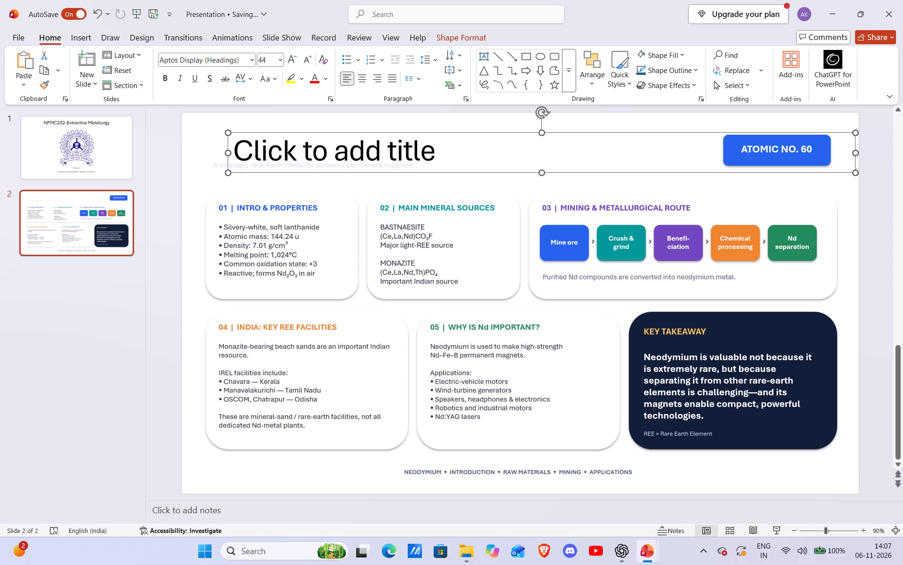
pyautogui.moveTo(544, 133); pyautogui.dragTo(547, 117)
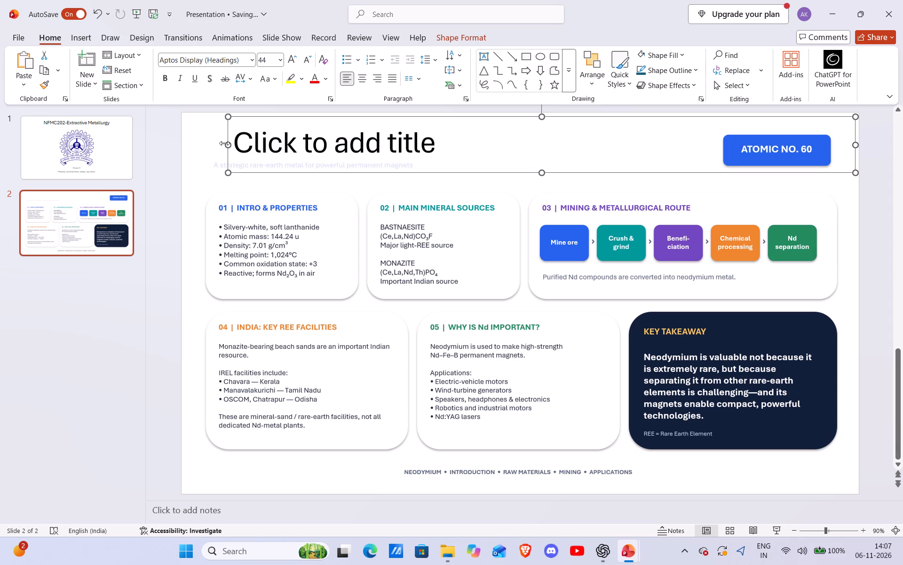
pyautogui.moveTo(224, 143); pyautogui.dragTo(194, 145)
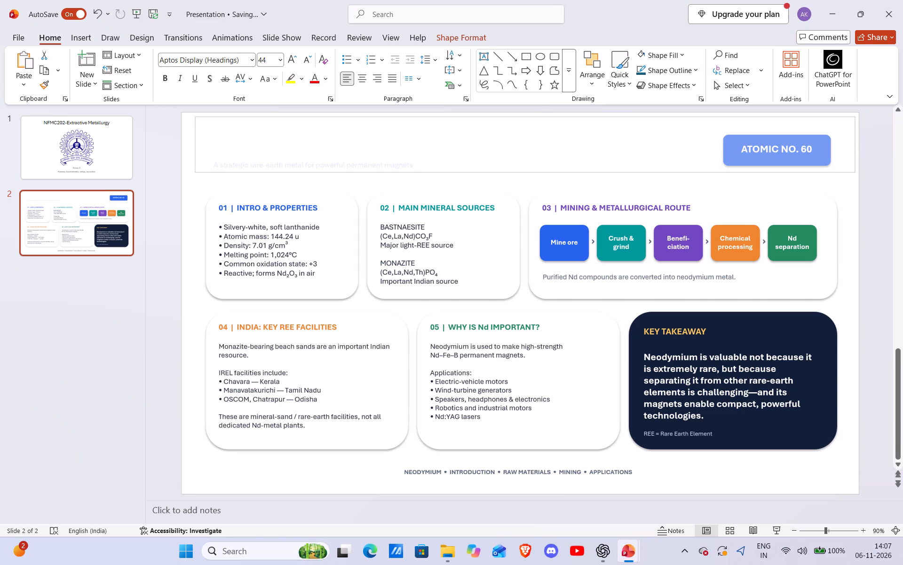
pyautogui.moveTo(194, 145); pyautogui.dragTo(194, 146)
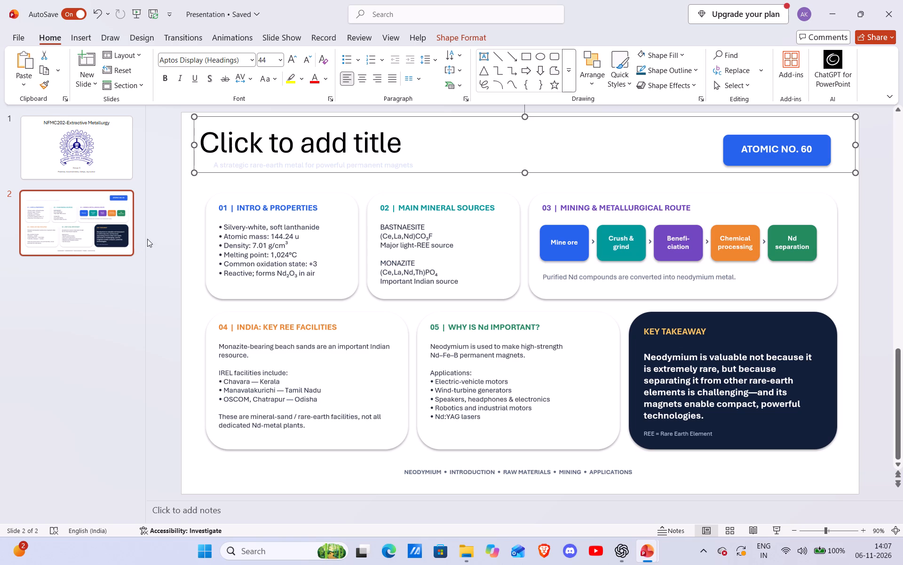
pyautogui.moveTo(192, 145); pyautogui.dragTo(191, 144)
pyautogui.moveTo(191, 144); pyautogui.dragTo(183, 145)
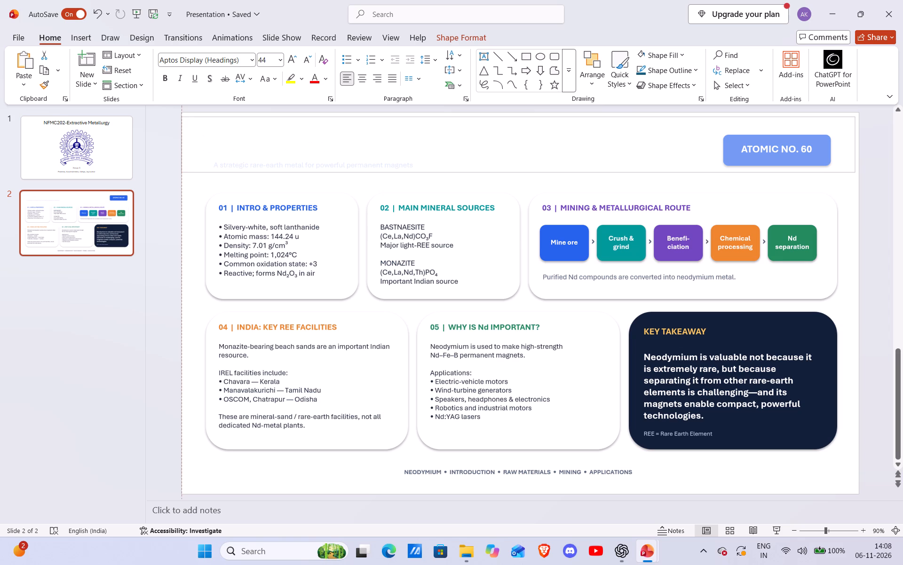
pyautogui.moveTo(183, 145); pyautogui.dragTo(183, 145)
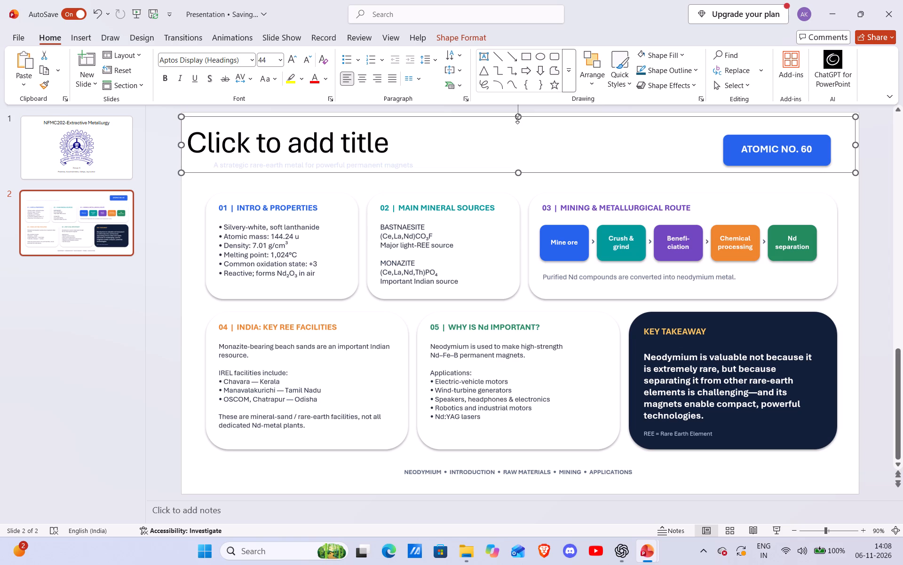
pyautogui.moveTo(518, 119); pyautogui.dragTo(518, 113)
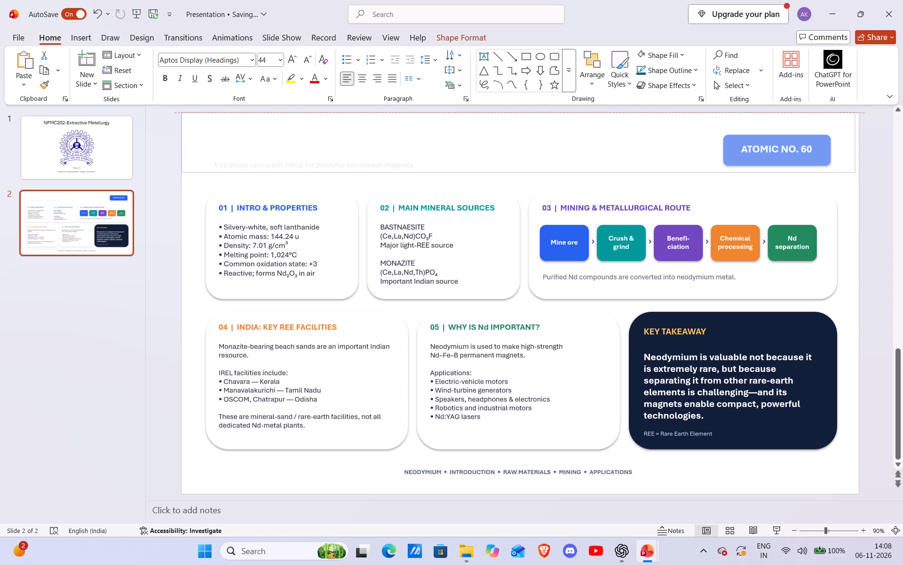
pyautogui.moveTo(518, 113); pyautogui.dragTo(518, 113)
pyautogui.click(856, 144)
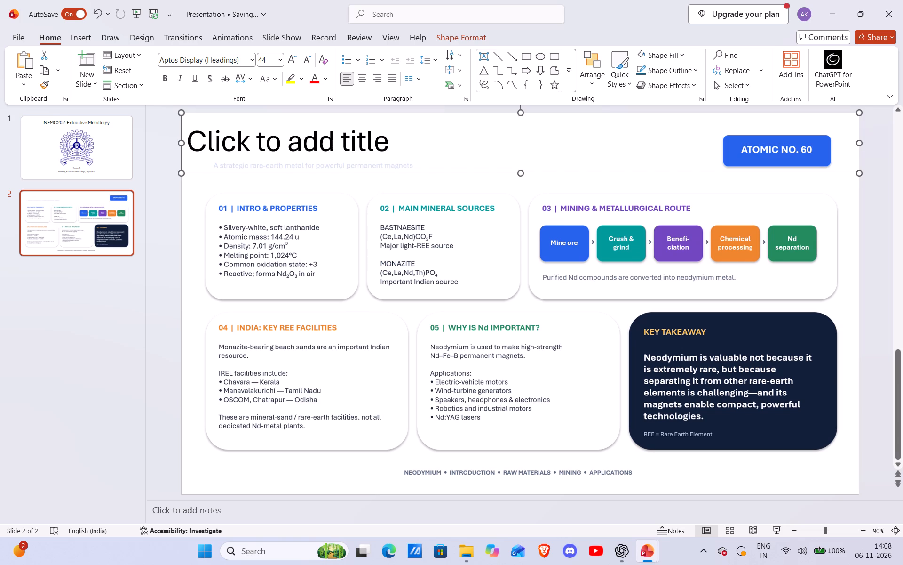
# Enter "NEODYMIUM(Nd)" as the title of slide 2.
pyautogui.click(289, 145)
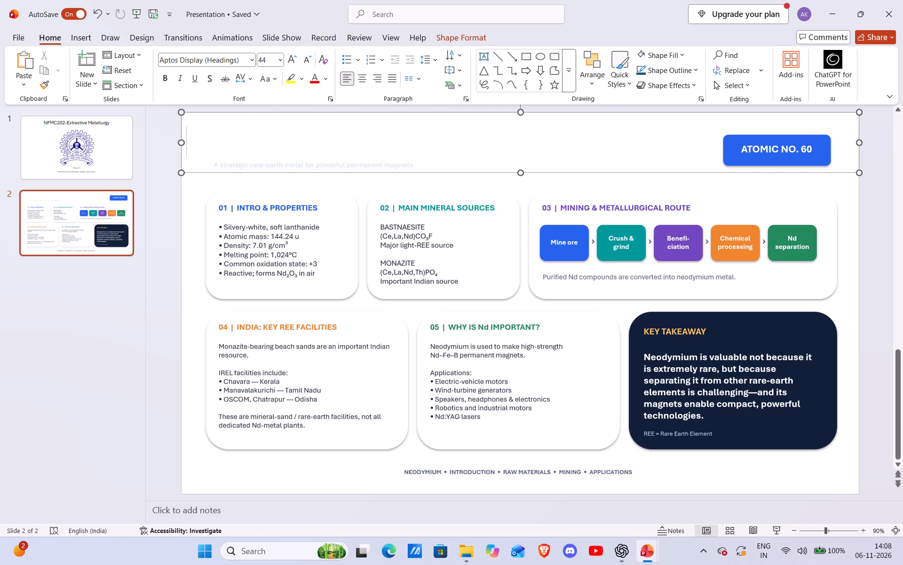
pyautogui.write('NEOD')
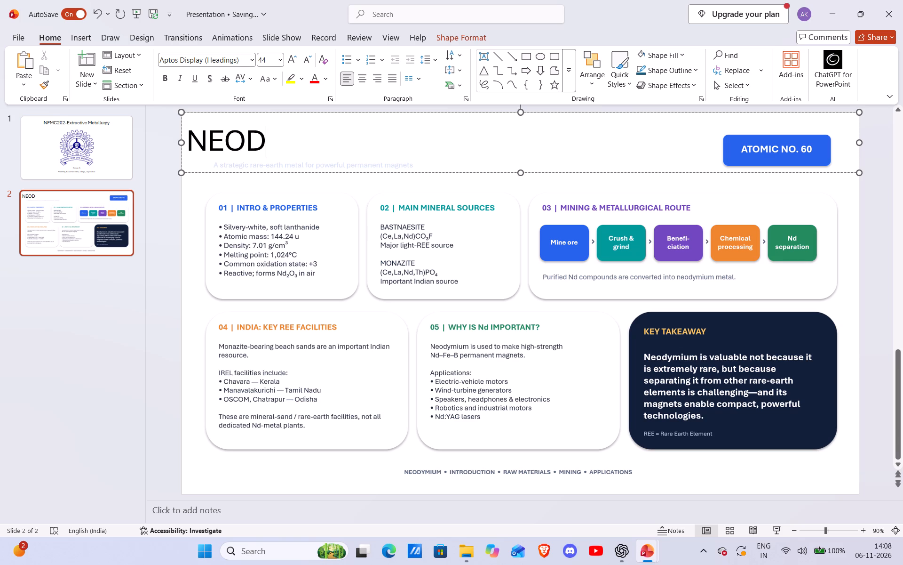
pyautogui.press('y')
pyautogui.write('MI')
pyautogui.press('u')
pyautogui.press('m')
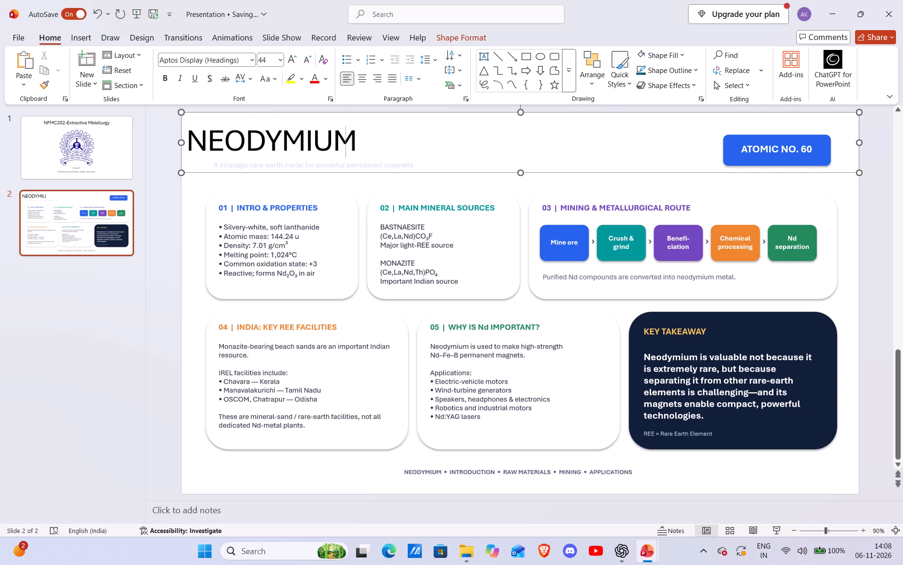
pyautogui.hotkey('shift', '(')
pyautogui.press('n')
pyautogui.press('d')
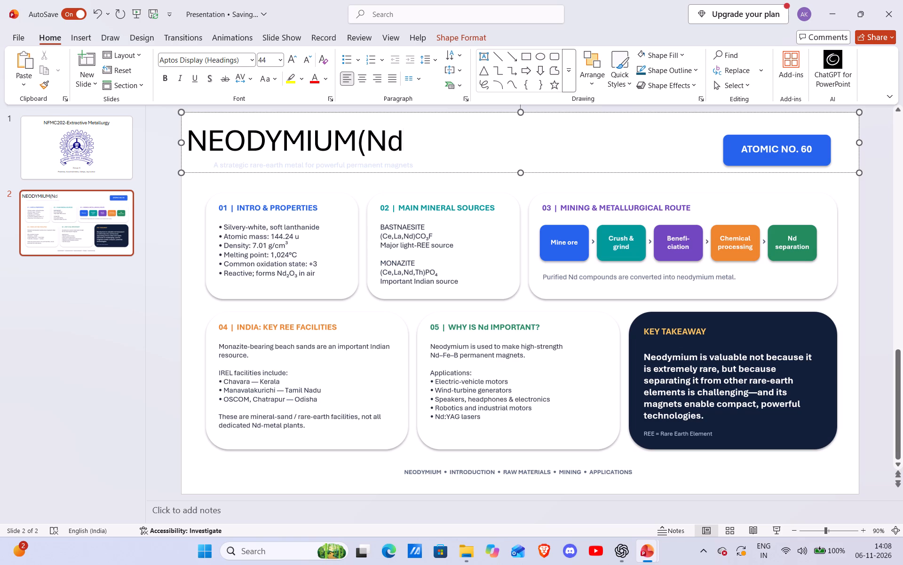
pyautogui.hotkey('shift', ')')
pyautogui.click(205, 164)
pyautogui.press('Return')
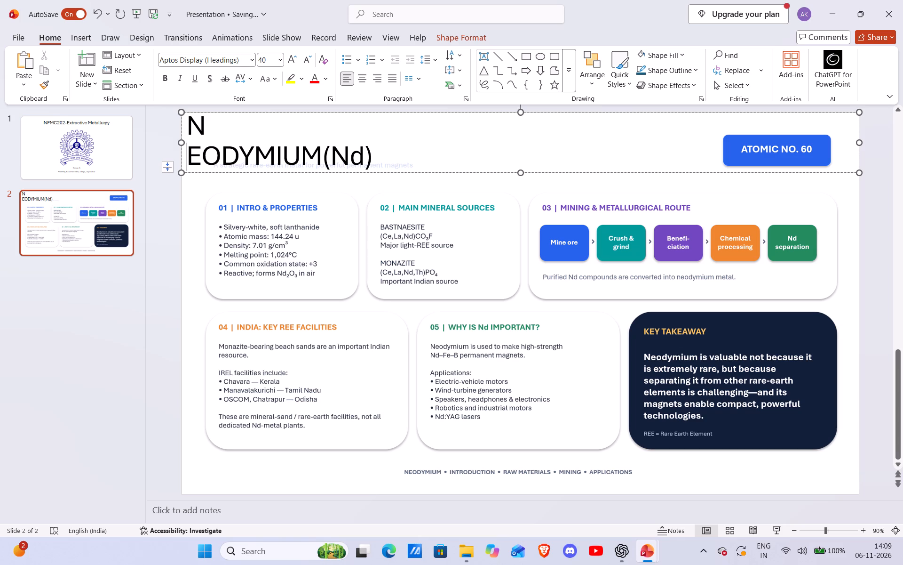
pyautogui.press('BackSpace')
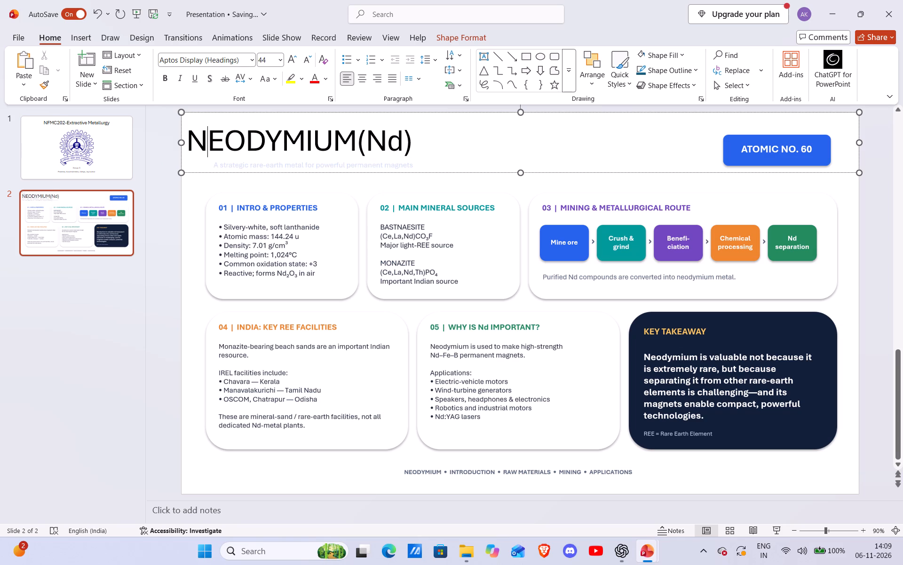
# Add a 14 pt second line below the slide 2 title reading "A strategic rare-earth metal for powerful permanent magnets".
pyautogui.click(416, 142)
pyautogui.press('Return')
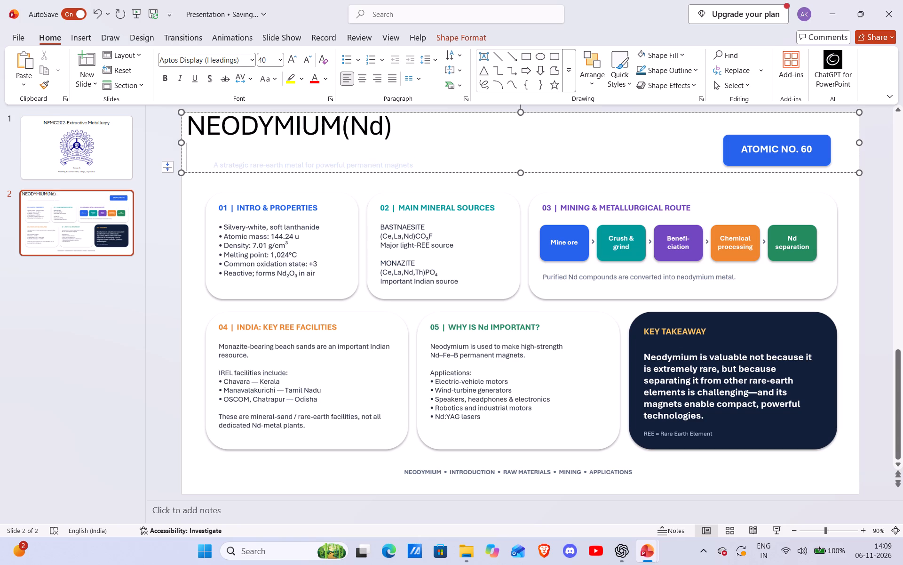
pyautogui.click(283, 57)
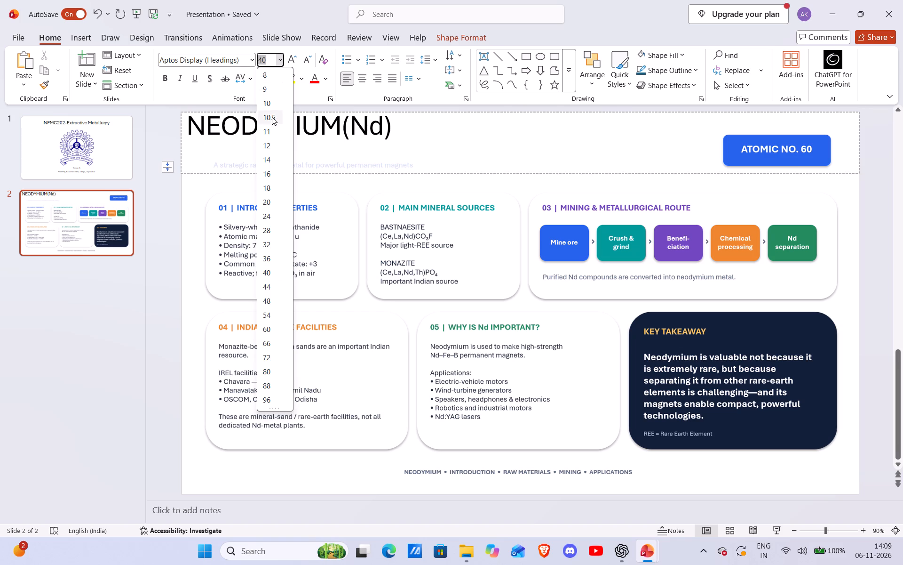
pyautogui.click(266, 161)
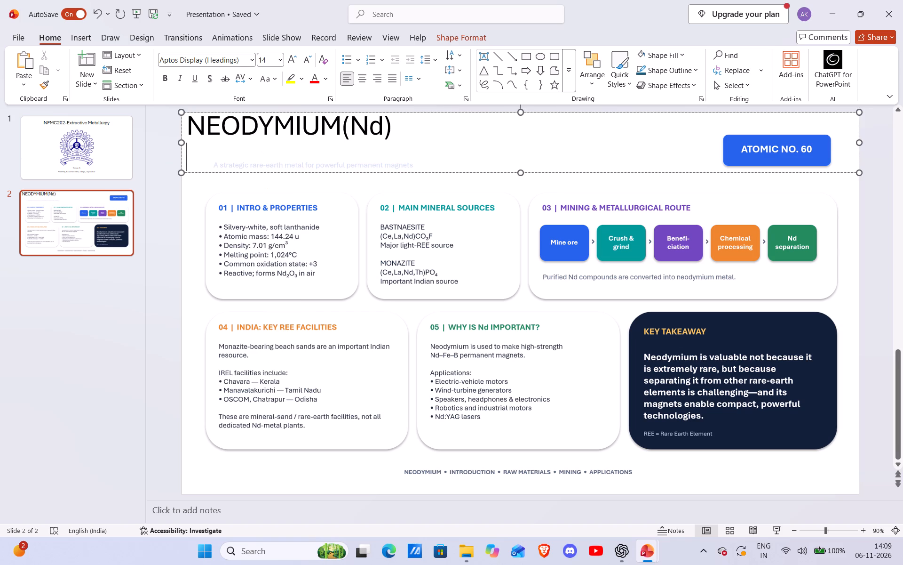
pyautogui.press('a')
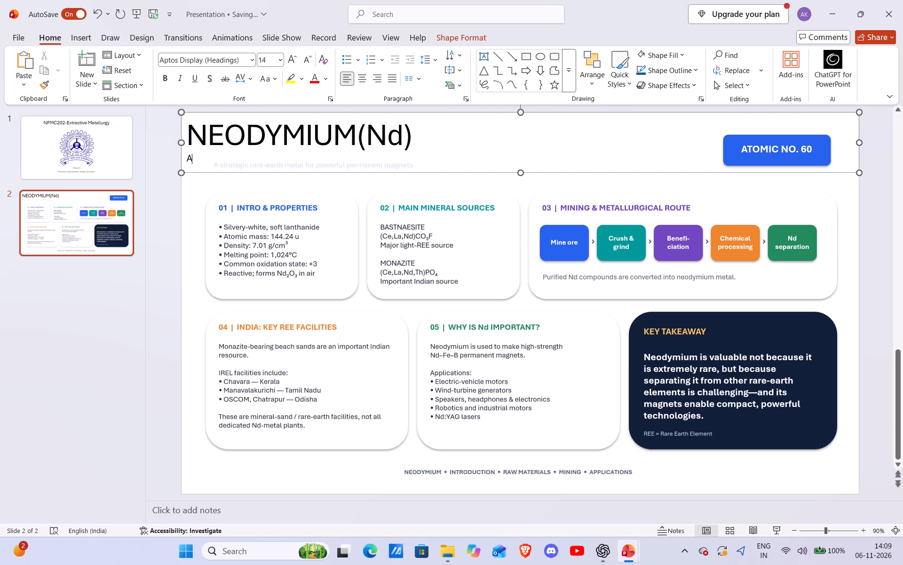
pyautogui.press('space')
pyautogui.write('stra')
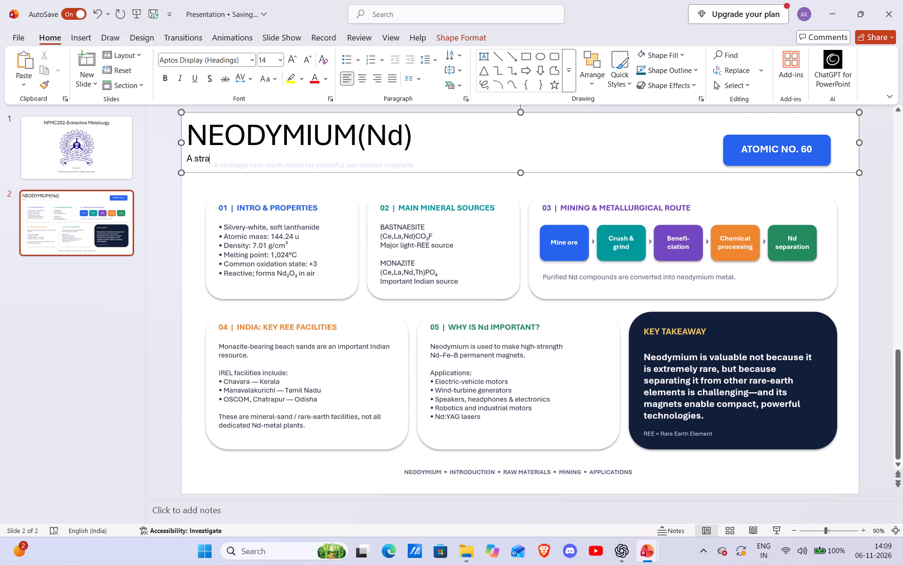
pyautogui.press('t')
pyautogui.press('e')
pyautogui.write('gic')
pyautogui.press('space')
pyautogui.write('rare')
pyautogui.press('0')
pyautogui.press('BackSpace')
pyautogui.press('-')
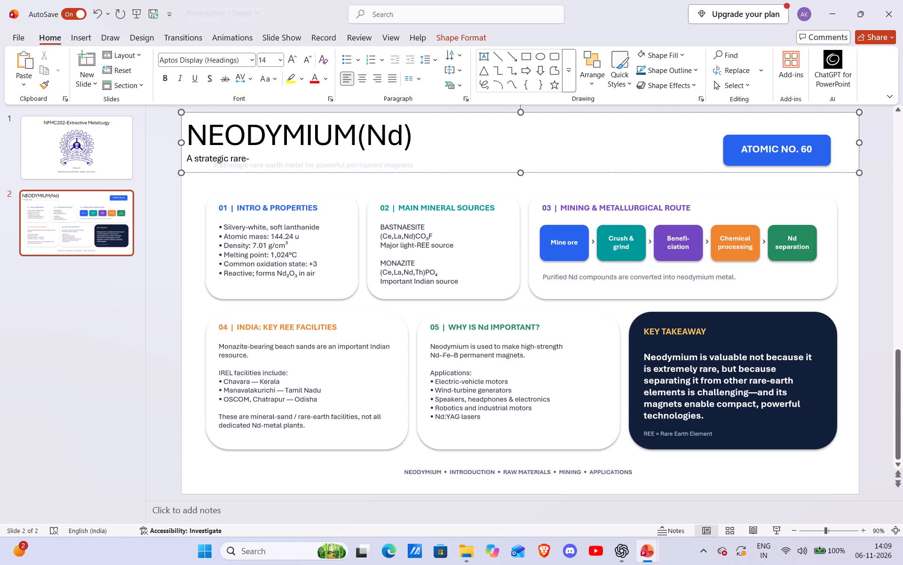
pyautogui.write('earth')
pyautogui.press('space')
pyautogui.write('metal')
pyautogui.press('space')
pyautogui.write('for')
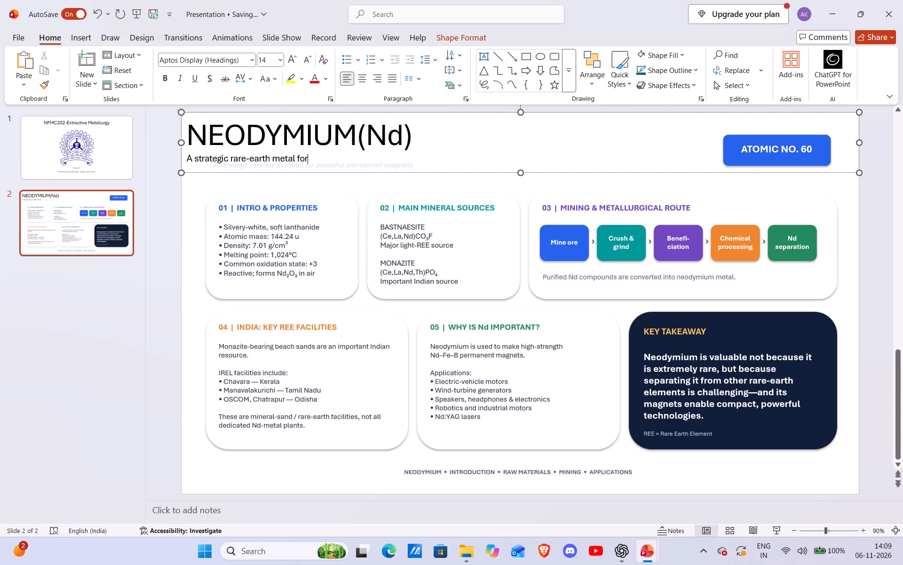
pyautogui.press('space')
pyautogui.write('powerful')
pyautogui.press('space')
pyautogui.write('permanemt')
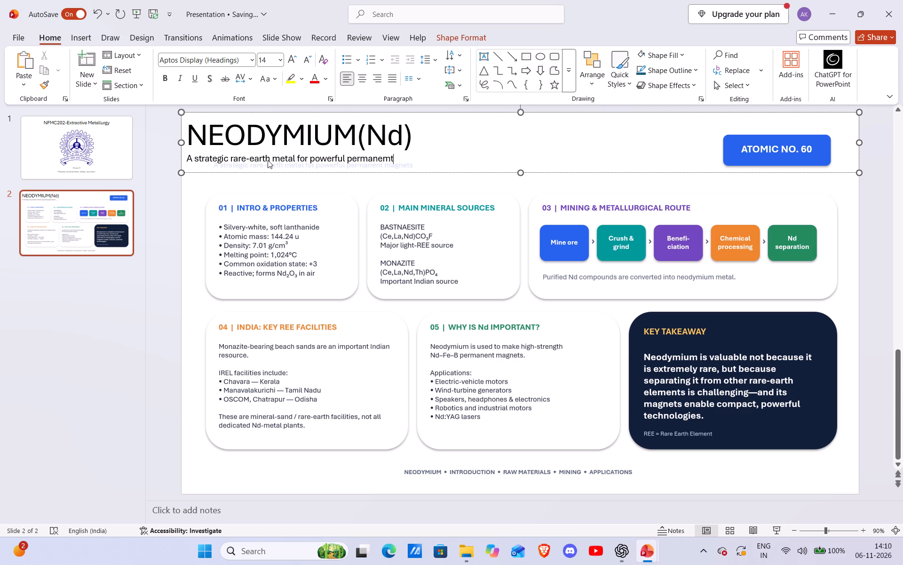
pyautogui.press('BackSpace')
pyautogui.press('BackSpace')
pyautogui.write('nt')
pyautogui.press('space')
pyautogui.write('mag')
pyautogui.write('nets')
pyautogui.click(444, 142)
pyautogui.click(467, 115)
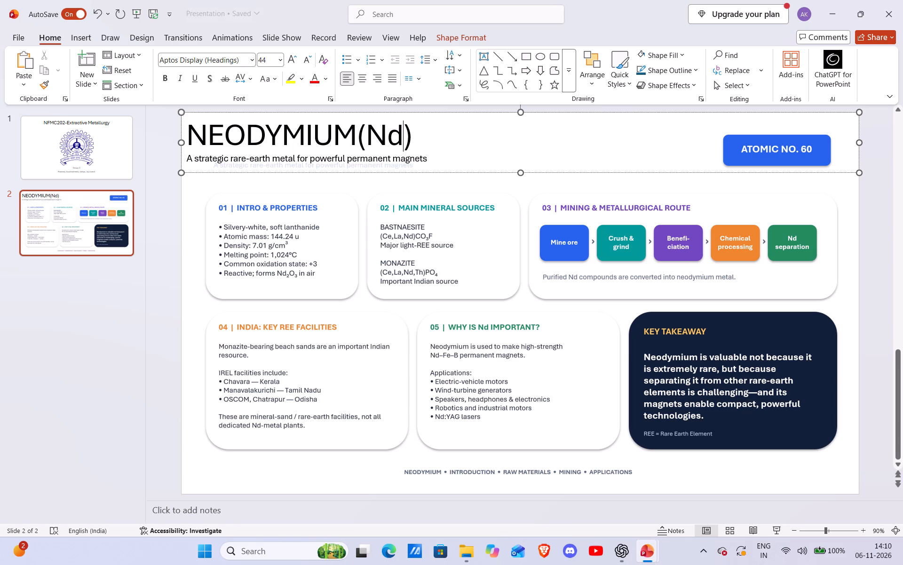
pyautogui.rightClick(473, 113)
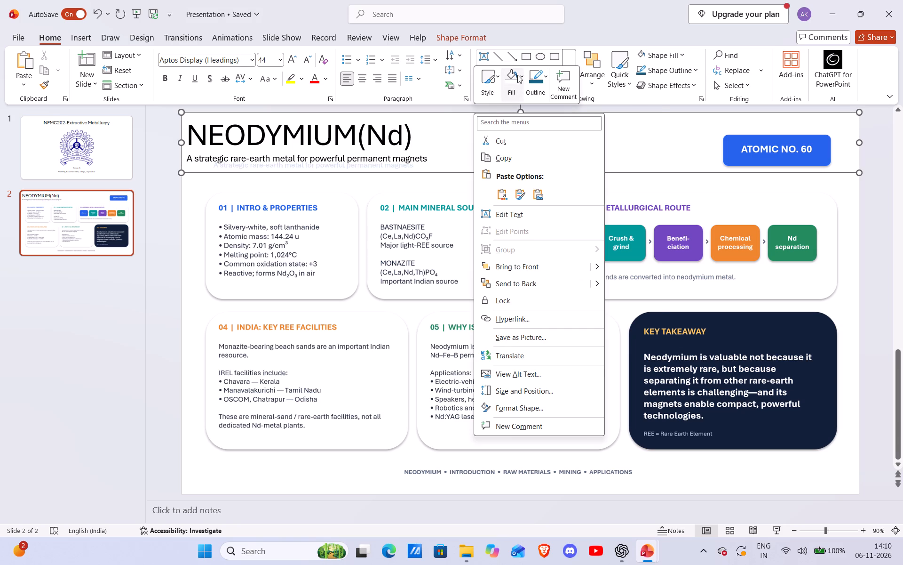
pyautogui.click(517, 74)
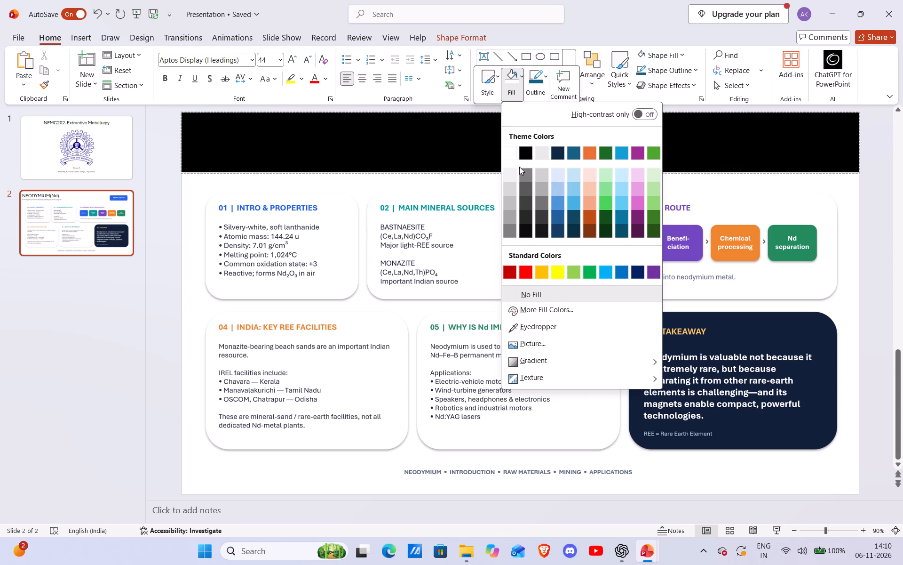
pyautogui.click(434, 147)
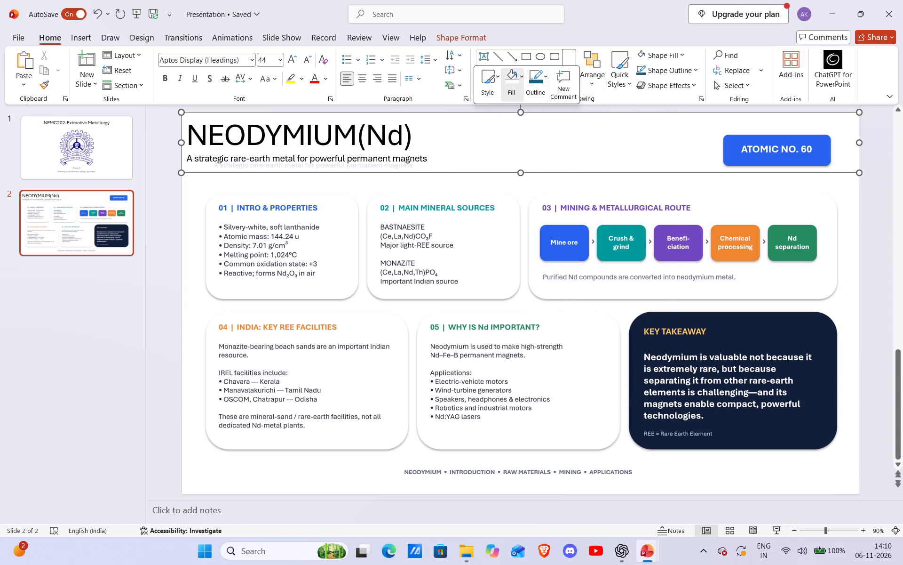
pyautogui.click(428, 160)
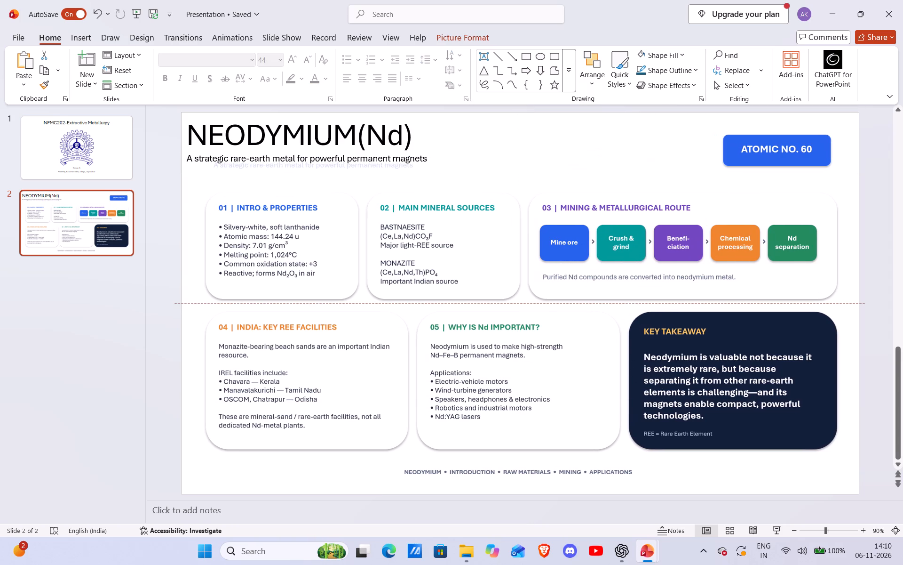
# Set the font colour of both the NEODYMIUM(Nd) title and its subtitle line to white.
pyautogui.click(374, 142)
pyautogui.moveTo(428, 158); pyautogui.dragTo(405, 157)
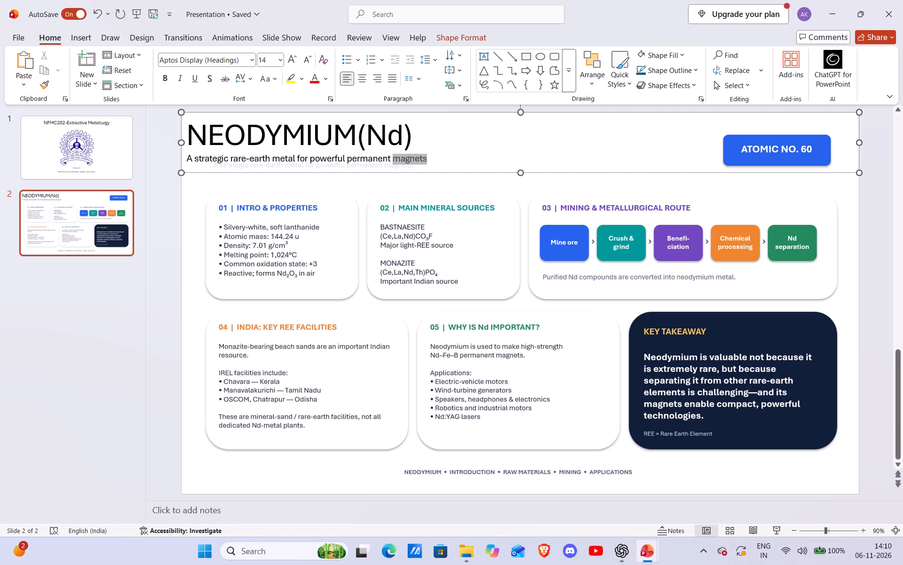
pyautogui.moveTo(405, 157); pyautogui.dragTo(213, 134)
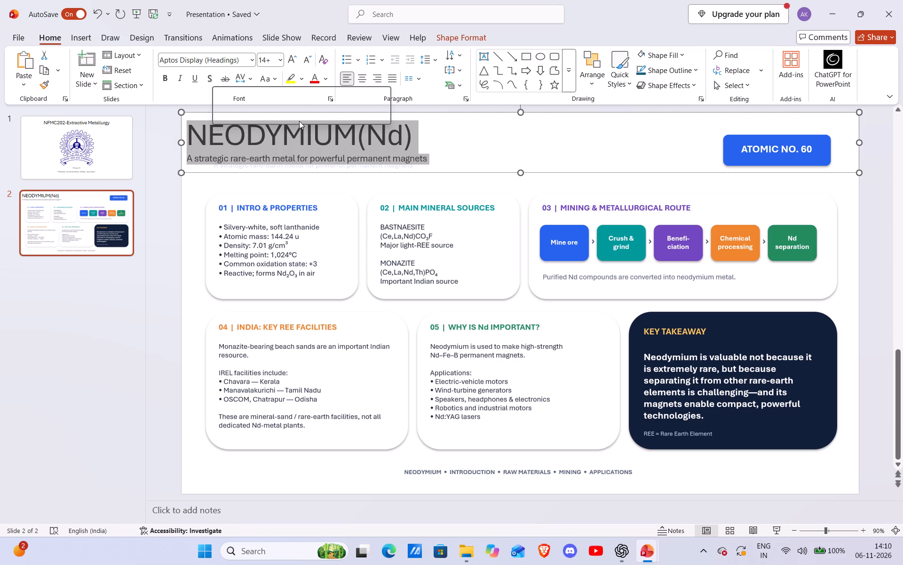
pyautogui.click(330, 112)
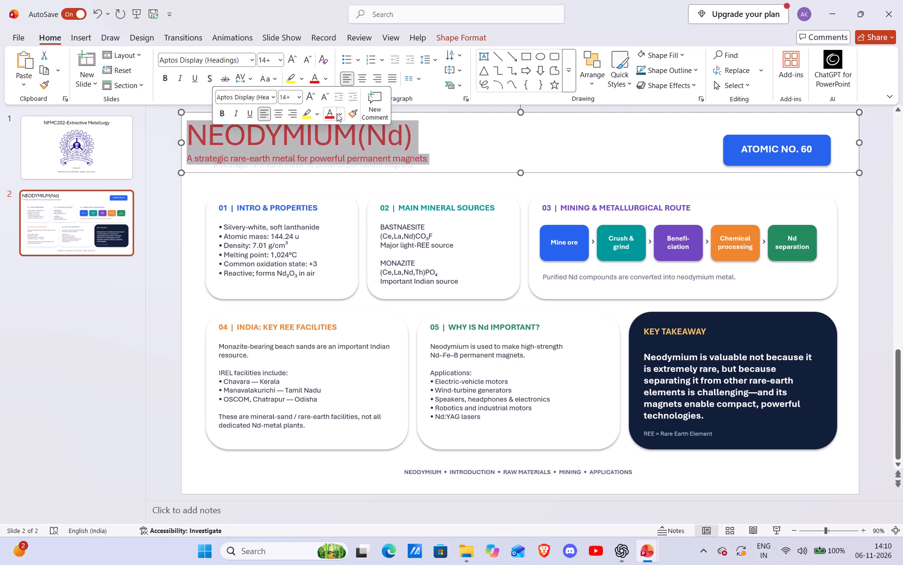
pyautogui.click(338, 114)
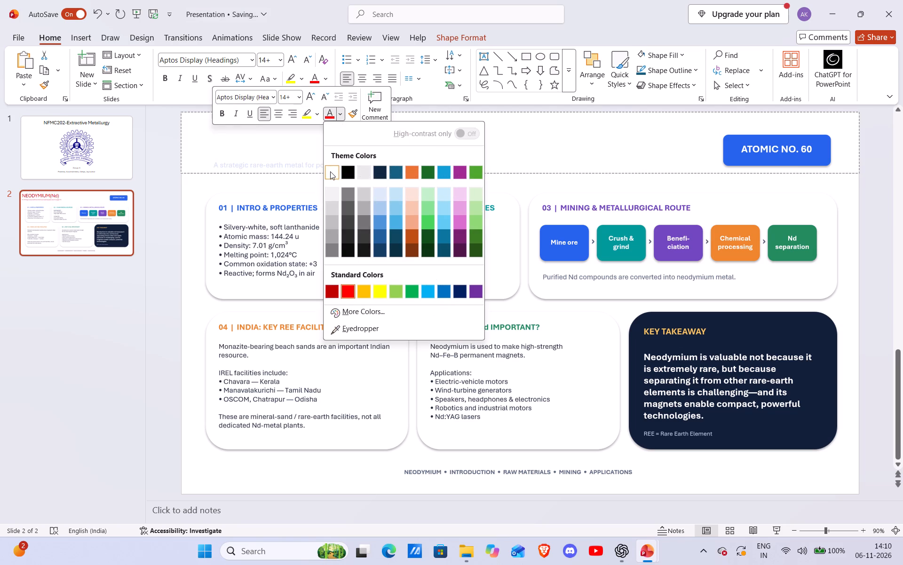
pyautogui.click(330, 171)
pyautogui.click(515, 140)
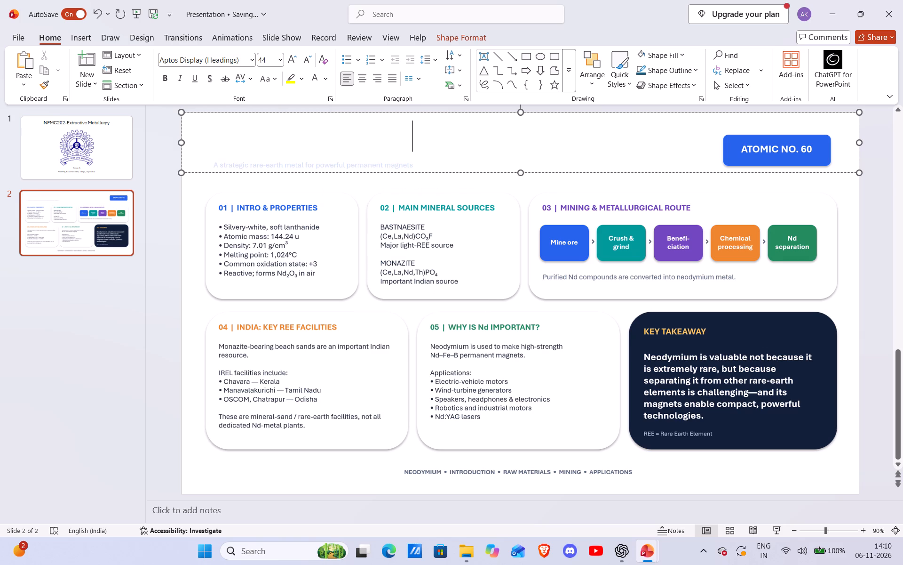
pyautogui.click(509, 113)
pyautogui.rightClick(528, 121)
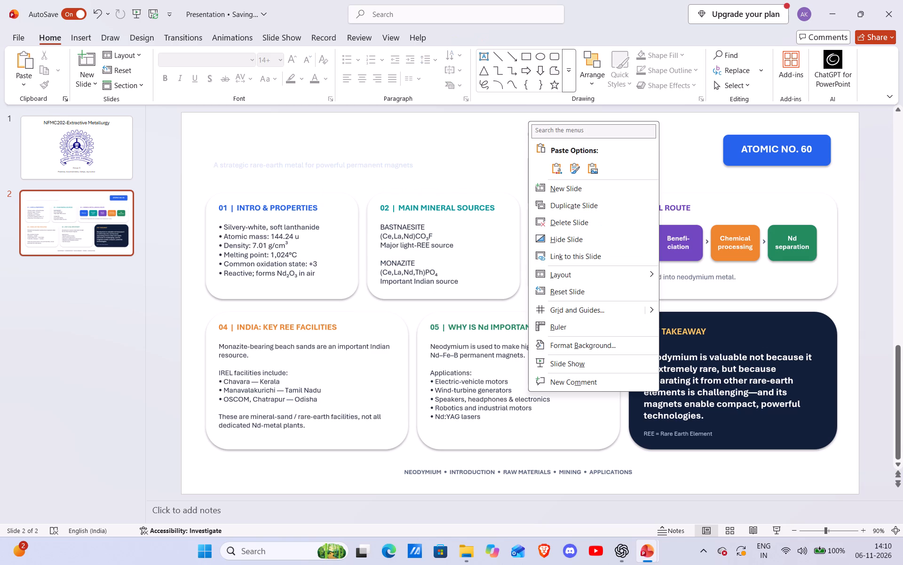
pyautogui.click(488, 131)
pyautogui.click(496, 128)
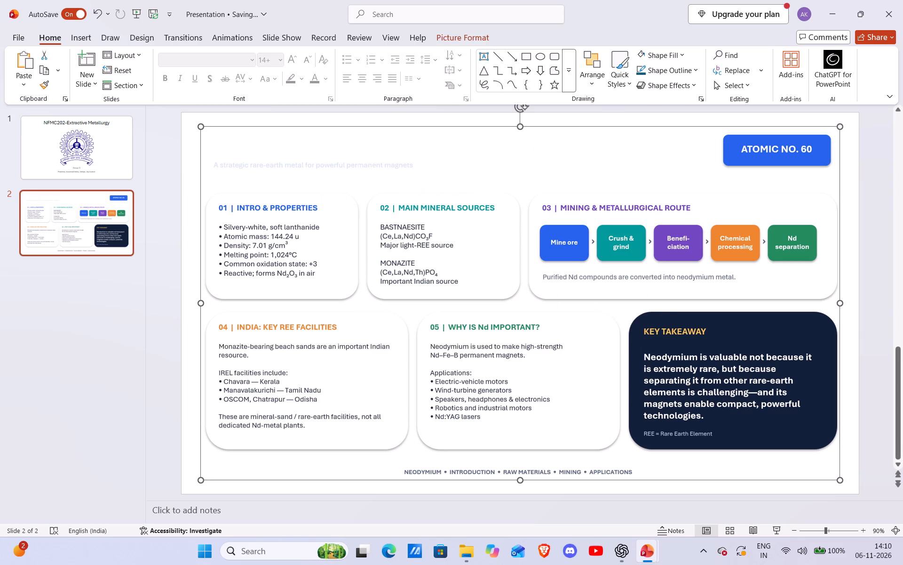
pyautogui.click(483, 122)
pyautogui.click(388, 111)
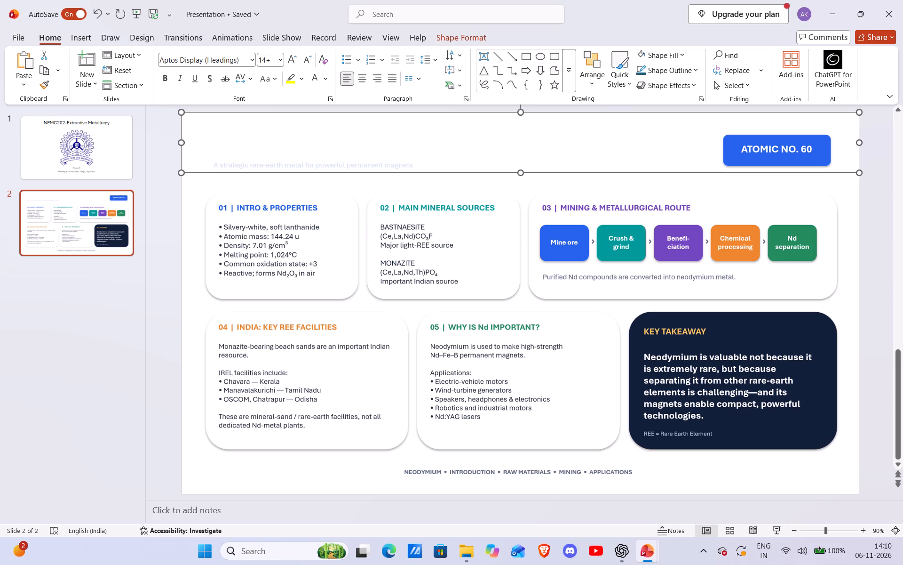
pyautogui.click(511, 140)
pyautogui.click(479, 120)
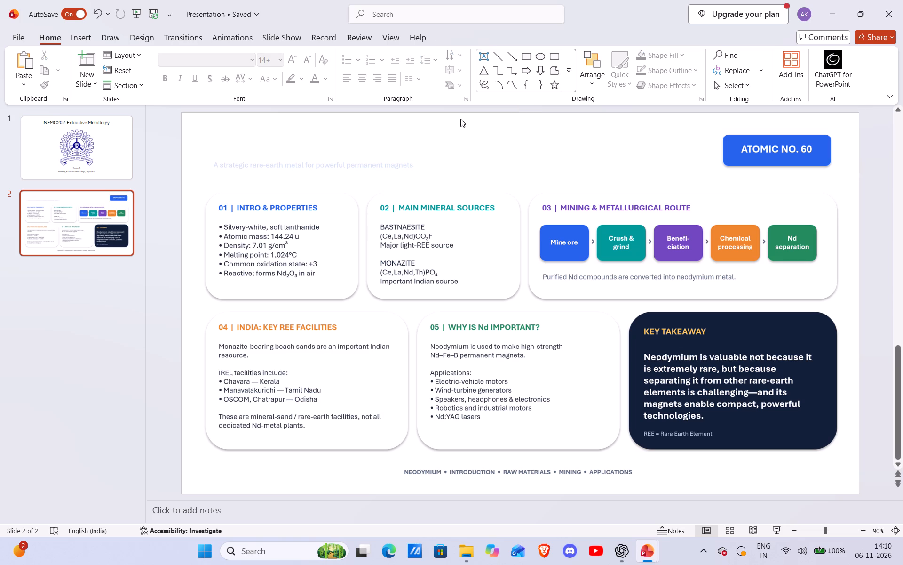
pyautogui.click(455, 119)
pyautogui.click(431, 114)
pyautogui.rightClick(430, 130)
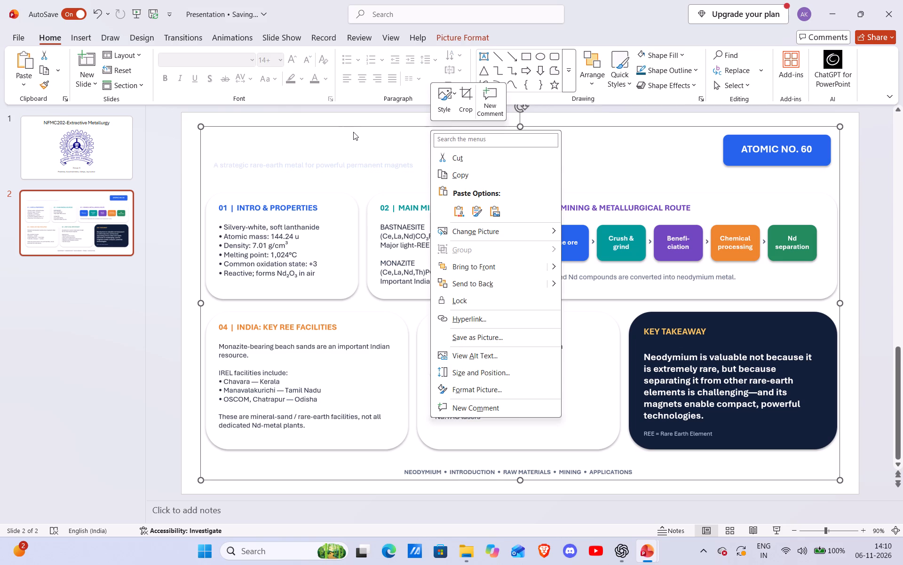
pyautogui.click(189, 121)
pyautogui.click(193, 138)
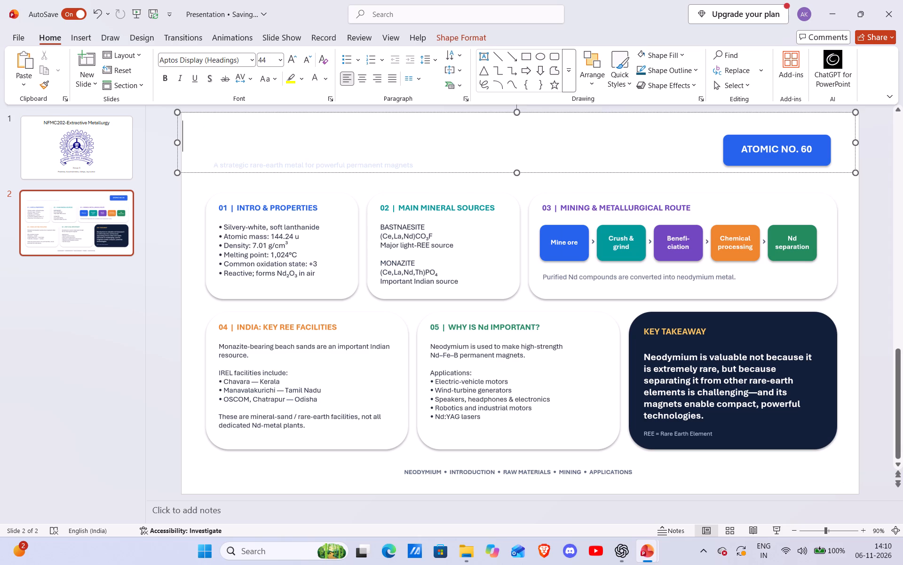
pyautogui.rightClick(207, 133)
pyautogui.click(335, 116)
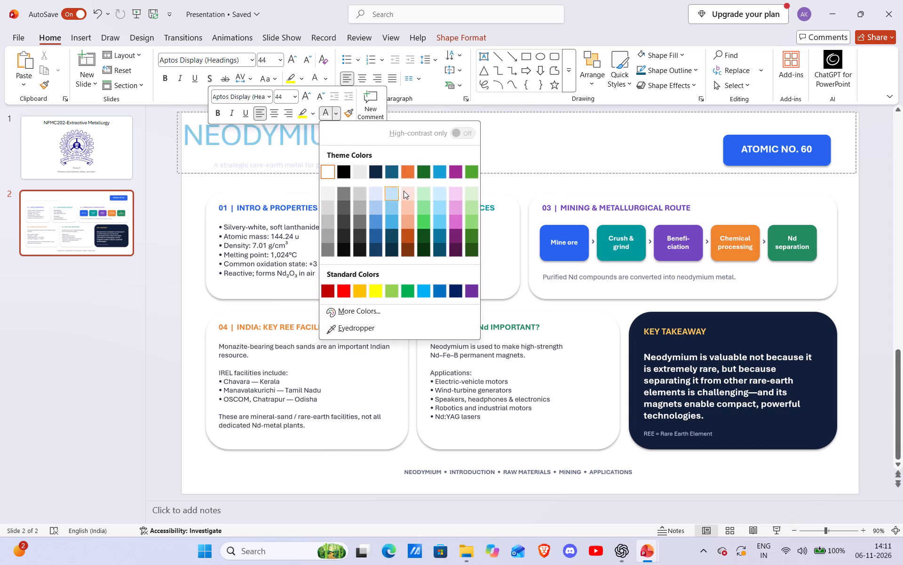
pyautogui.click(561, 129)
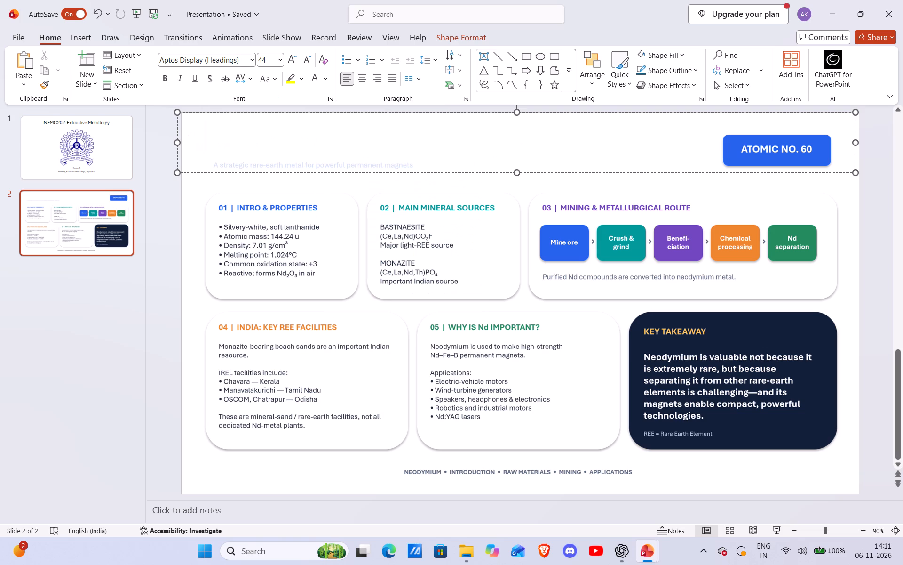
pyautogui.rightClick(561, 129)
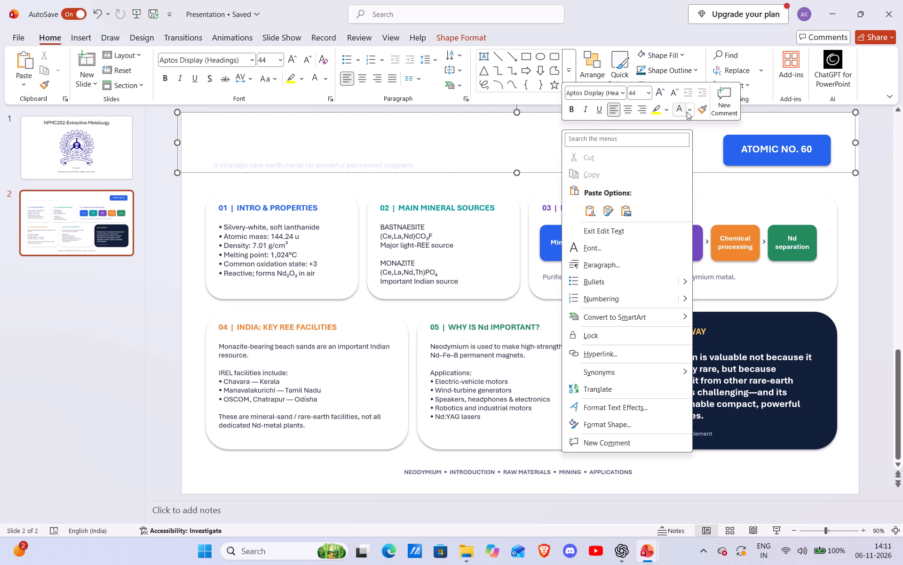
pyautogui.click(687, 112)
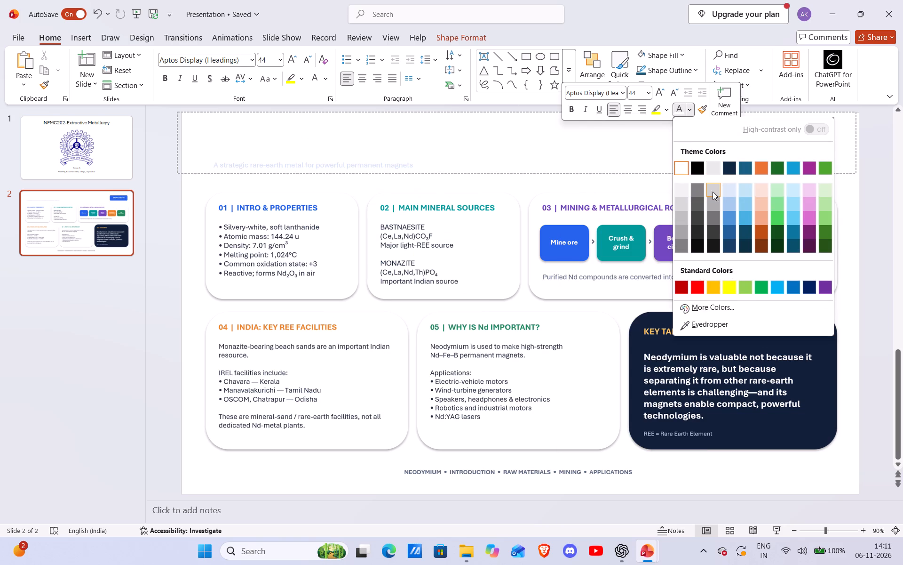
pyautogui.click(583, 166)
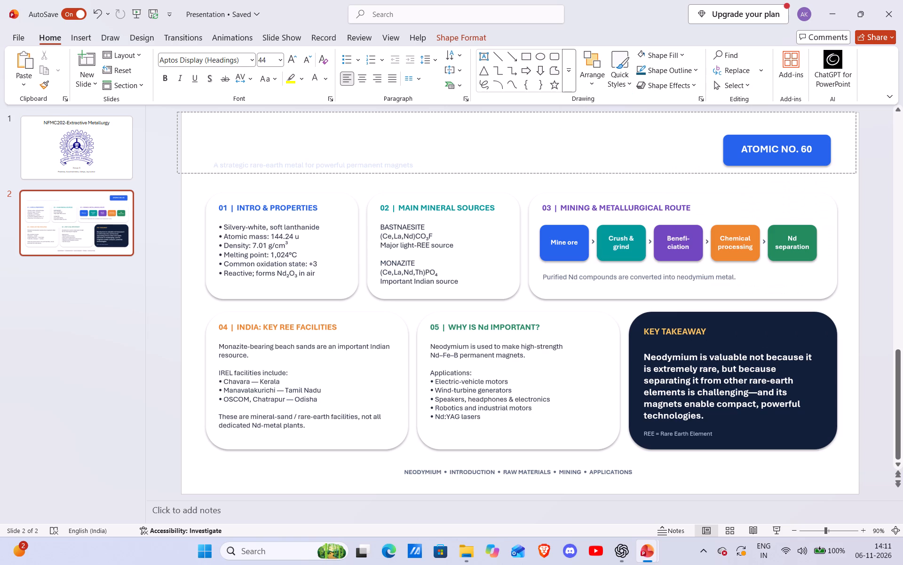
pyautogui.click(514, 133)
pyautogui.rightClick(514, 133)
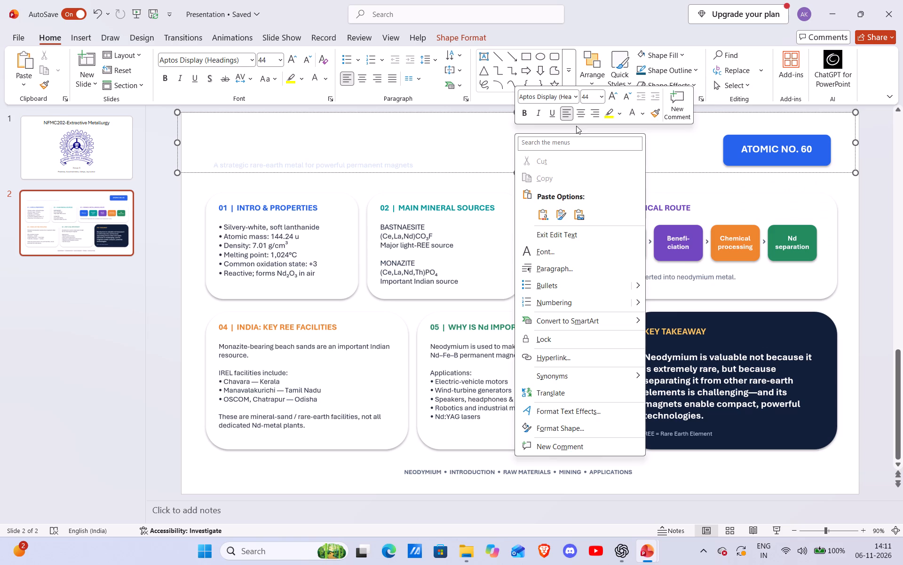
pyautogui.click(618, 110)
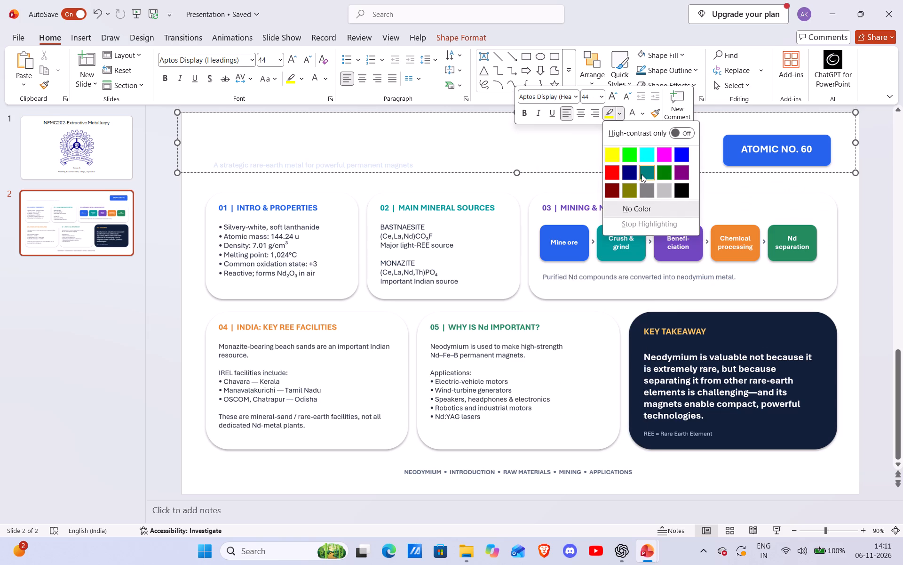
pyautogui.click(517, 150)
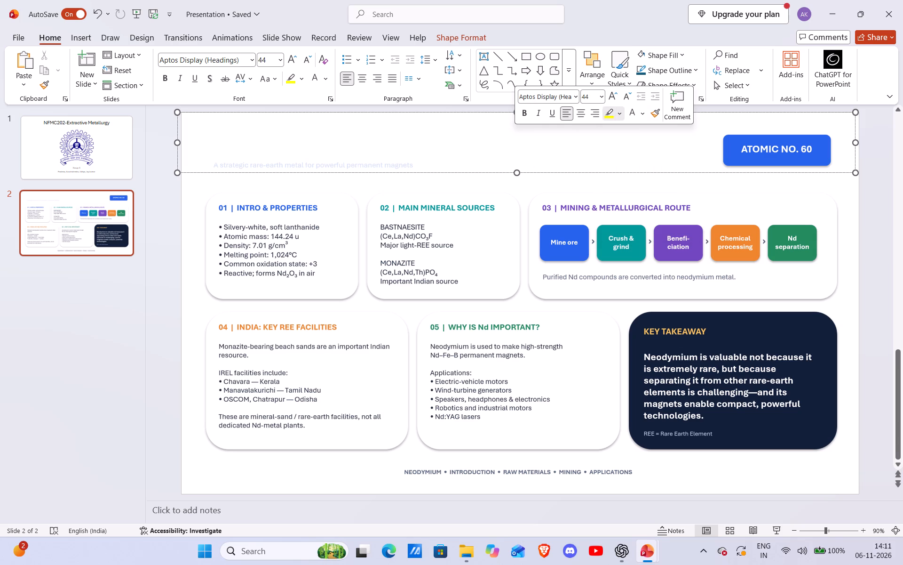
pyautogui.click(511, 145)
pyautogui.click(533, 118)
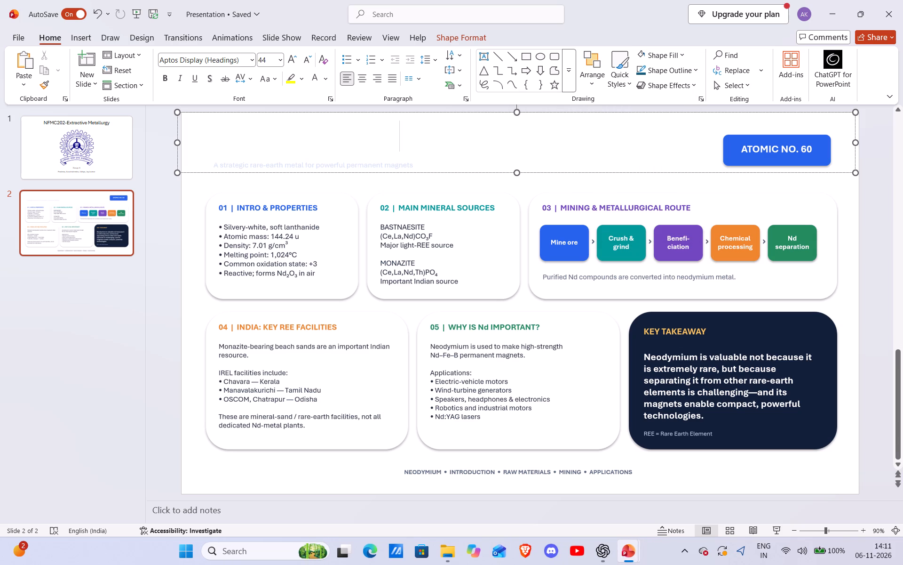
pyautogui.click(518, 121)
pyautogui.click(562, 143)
# Fill the slide 2 title band with the darkest teal shade from the theme colours.
pyautogui.click(534, 172)
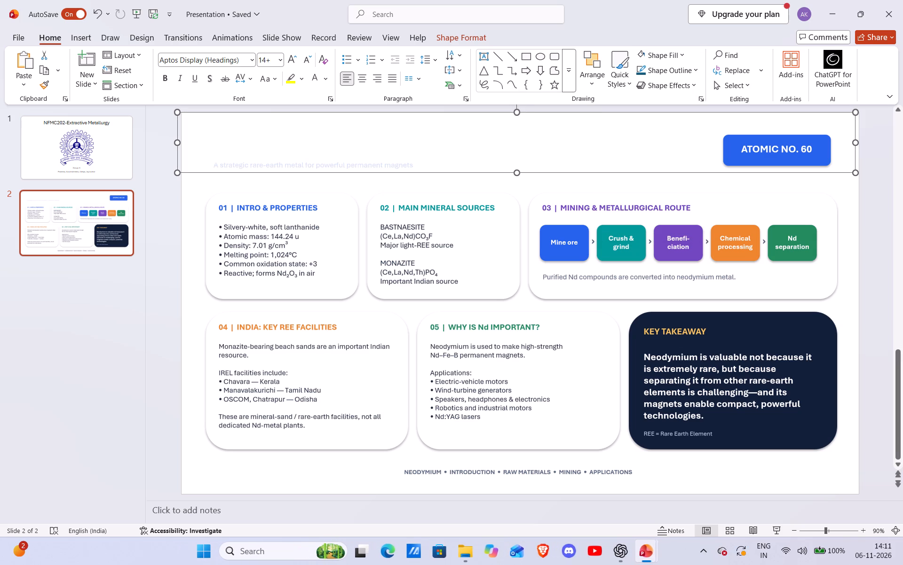
pyautogui.click(520, 174)
pyautogui.click(520, 174)
pyautogui.click(536, 114)
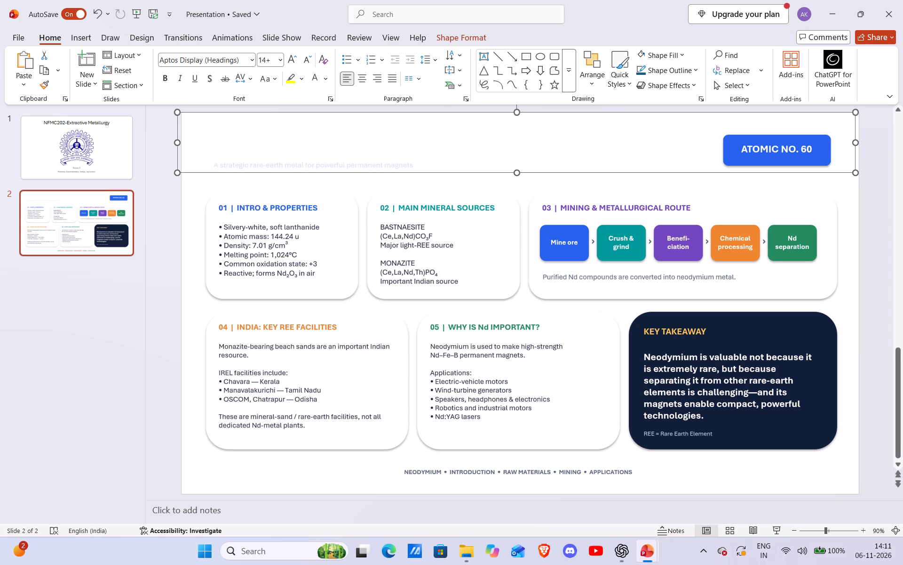
pyautogui.click(538, 115)
pyautogui.rightClick(535, 116)
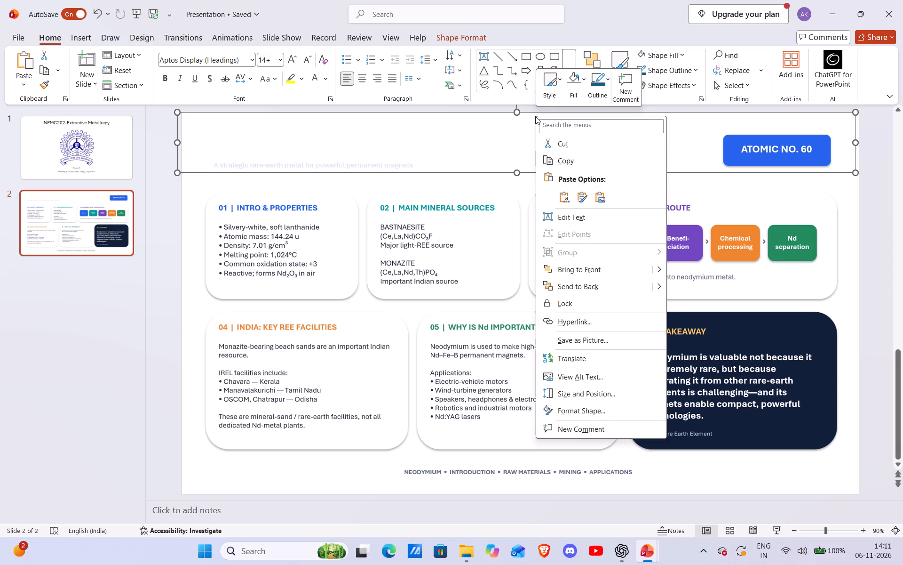
pyautogui.click(586, 81)
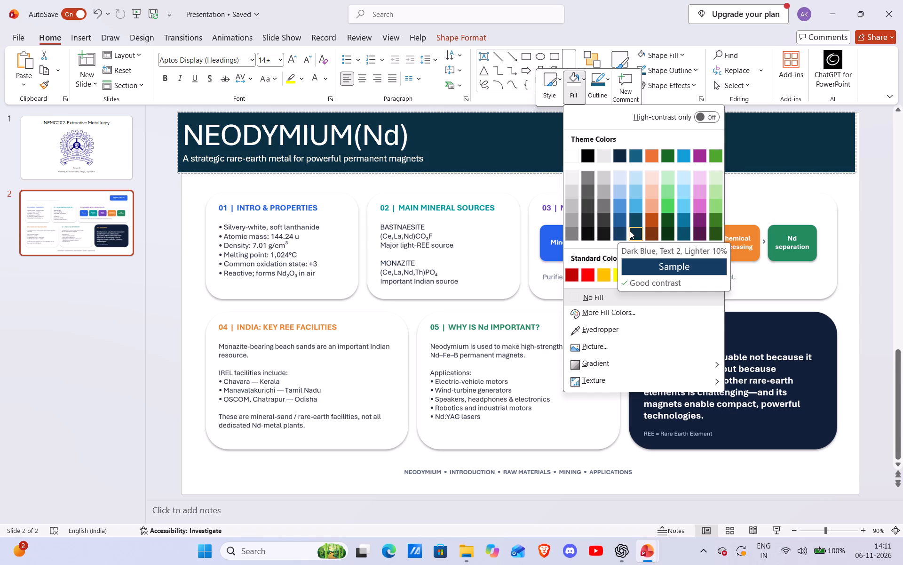
pyautogui.click(632, 230)
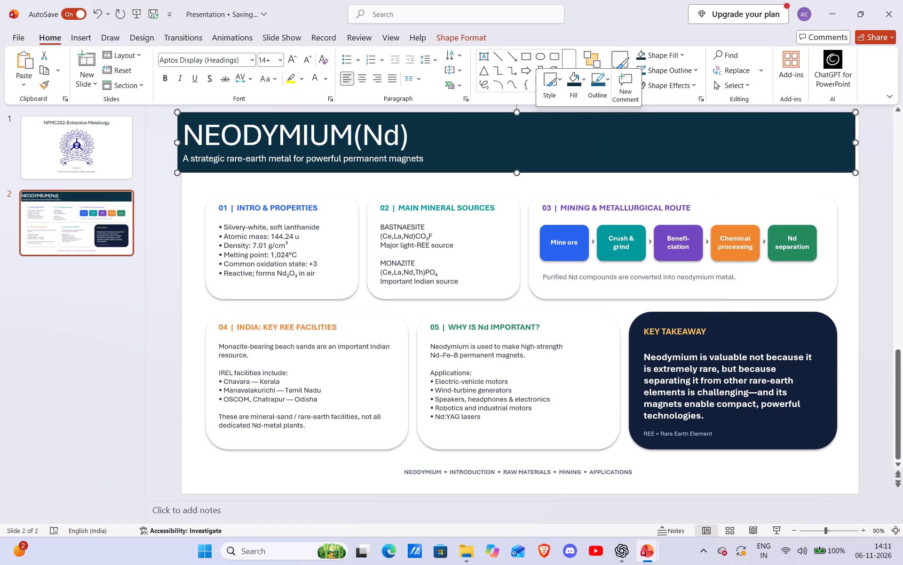
pyautogui.click(530, 153)
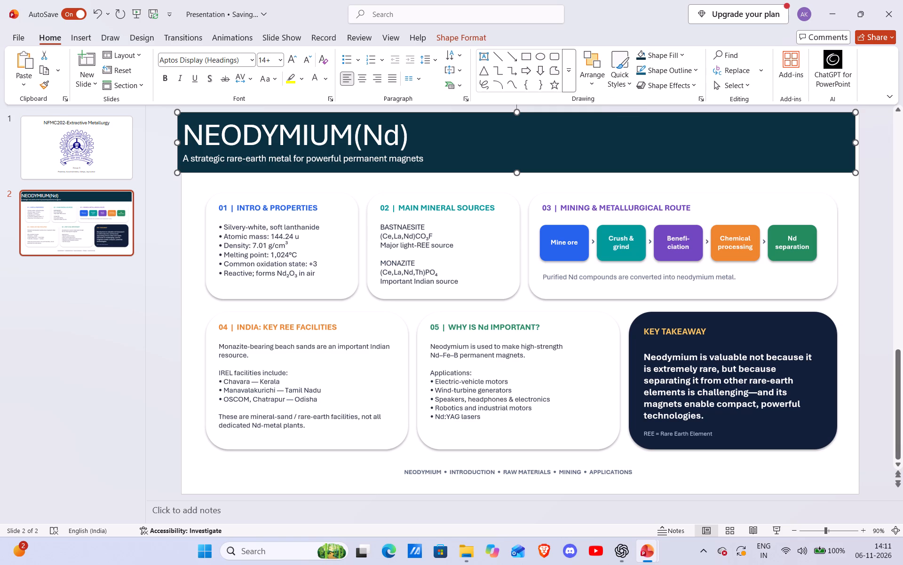
pyautogui.click(502, 188)
pyautogui.click(153, 175)
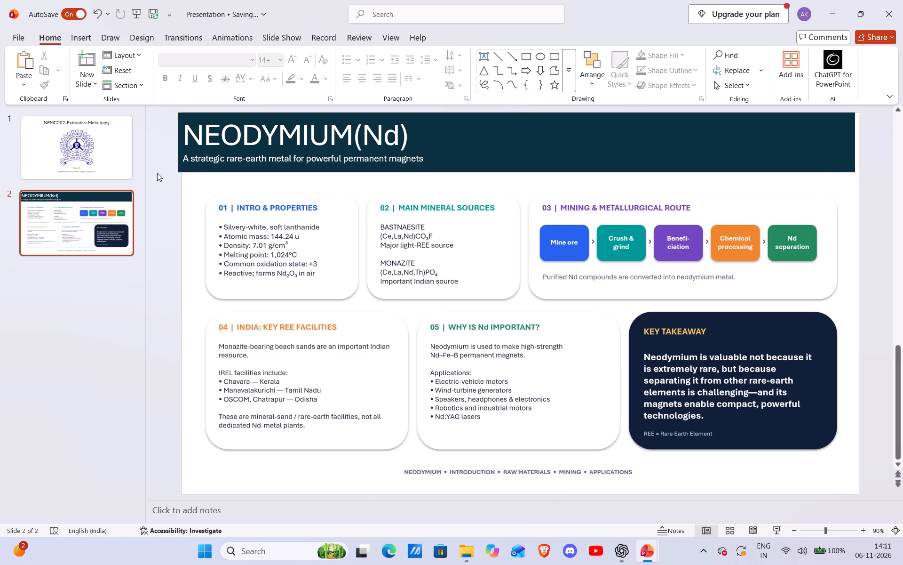
# Adjust both side edges of the filled title band so it spans exactly the slide's full width.
pyautogui.click(180, 145)
pyautogui.click(178, 142)
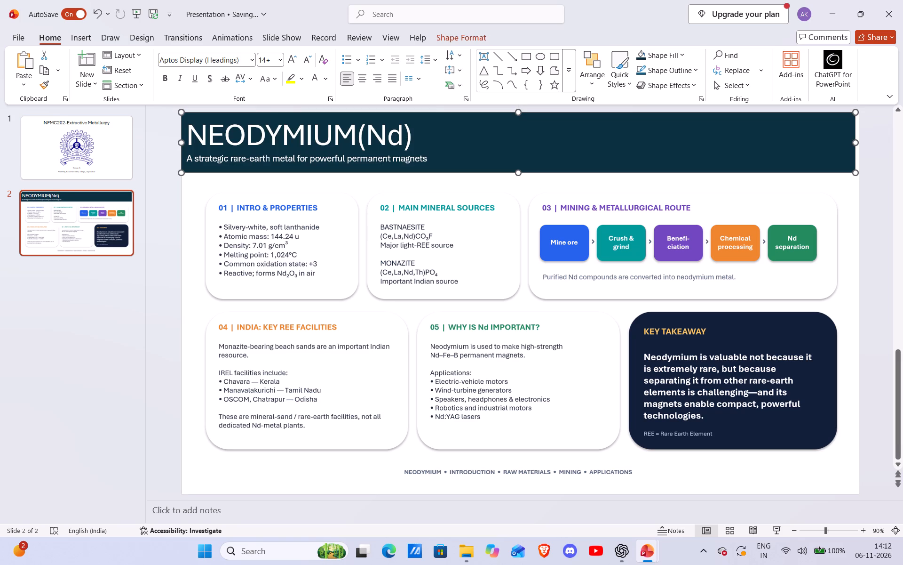
pyautogui.moveTo(855, 143); pyautogui.dragTo(860, 143)
pyautogui.click(161, 159)
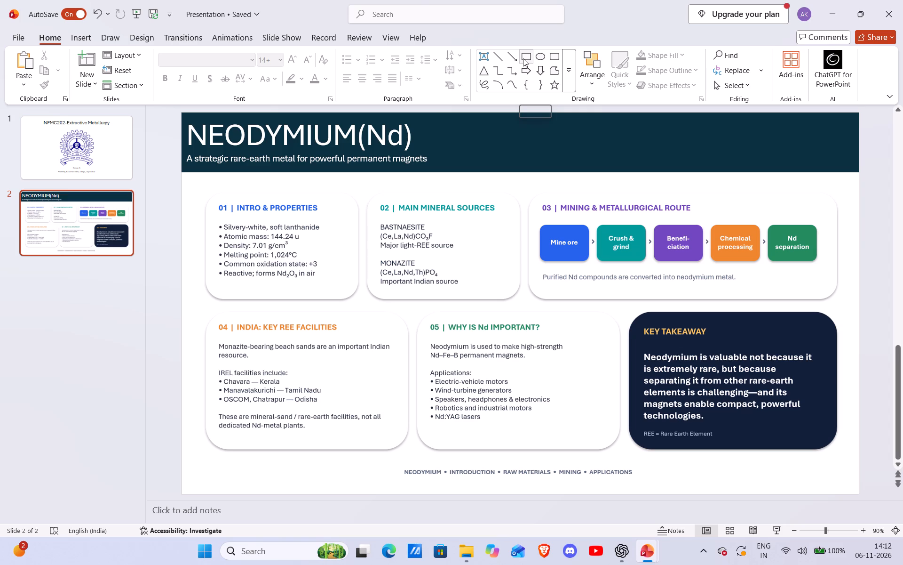
# Draw a rounded rectangle about 2.04 cm high and 5.36 cm wide inside the title band, well to the right of the title text.
pyautogui.click(555, 56)
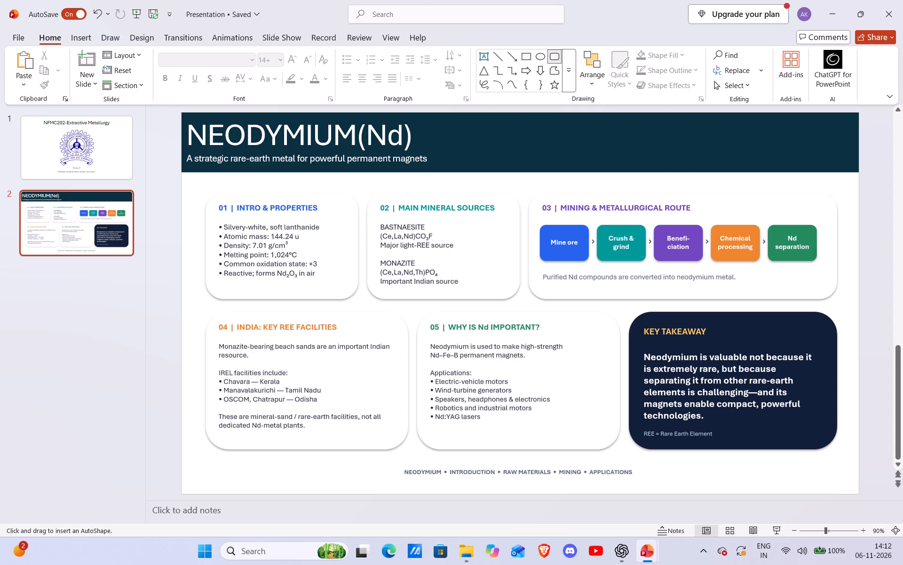
pyautogui.click(634, 128)
pyautogui.moveTo(687, 150); pyautogui.dragTo(741, 138)
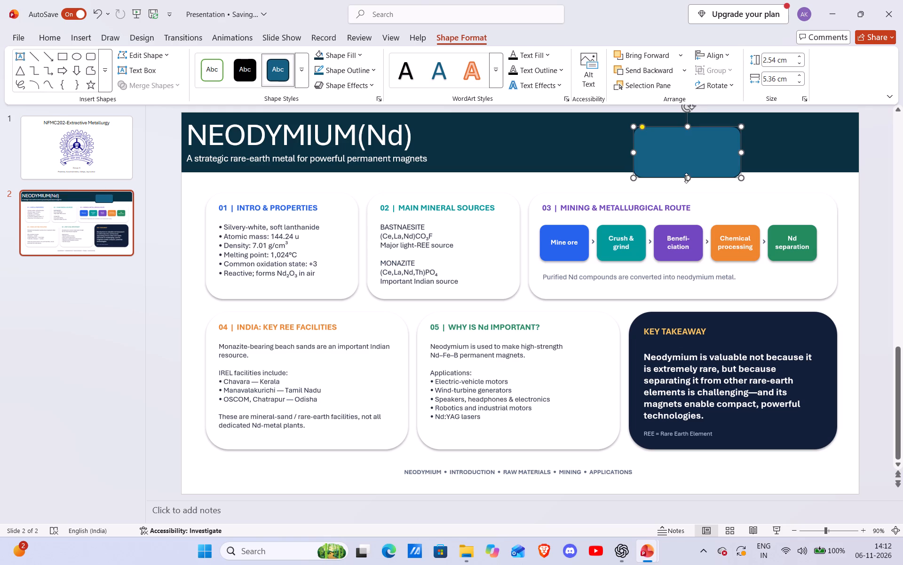
pyautogui.moveTo(686, 178); pyautogui.dragTo(687, 167)
pyautogui.moveTo(687, 153); pyautogui.dragTo(678, 145)
pyautogui.click(680, 144)
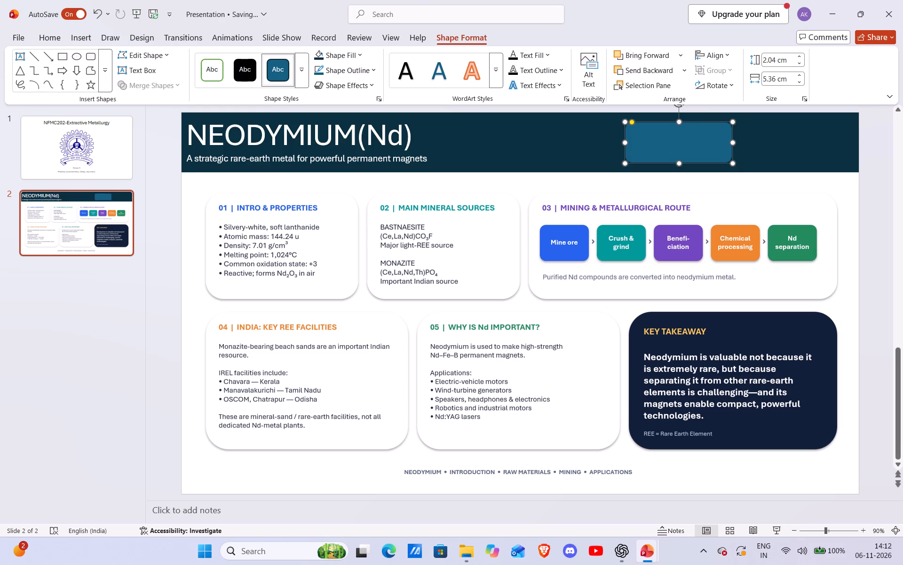
# Fill the rounded rectangle in the slide 2 title band with the custom bright blue #2546EB.
pyautogui.rightClick(676, 148)
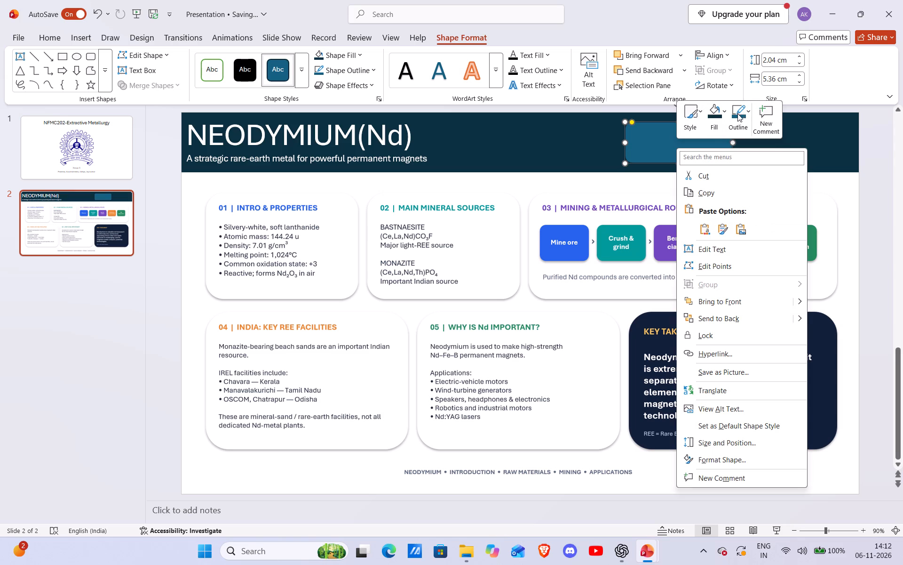
pyautogui.click(721, 110)
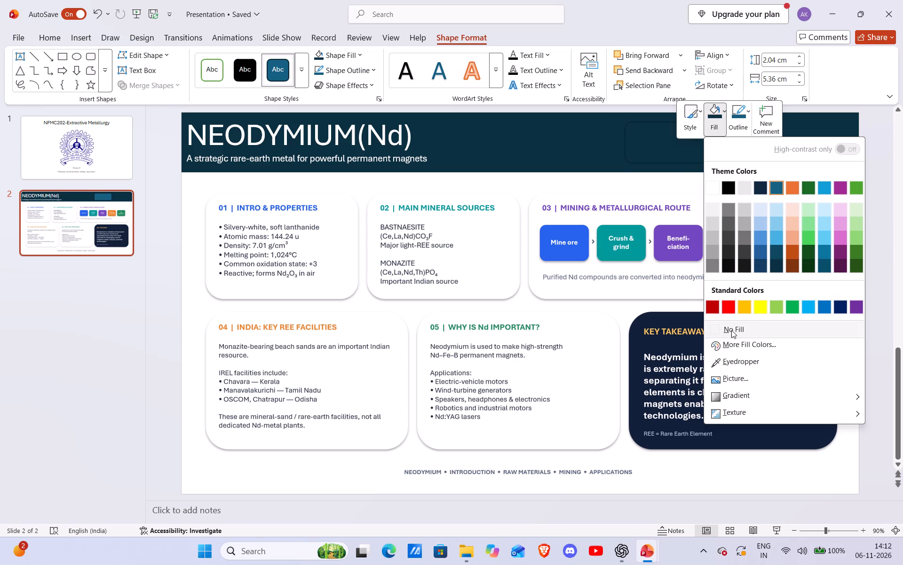
pyautogui.click(726, 342)
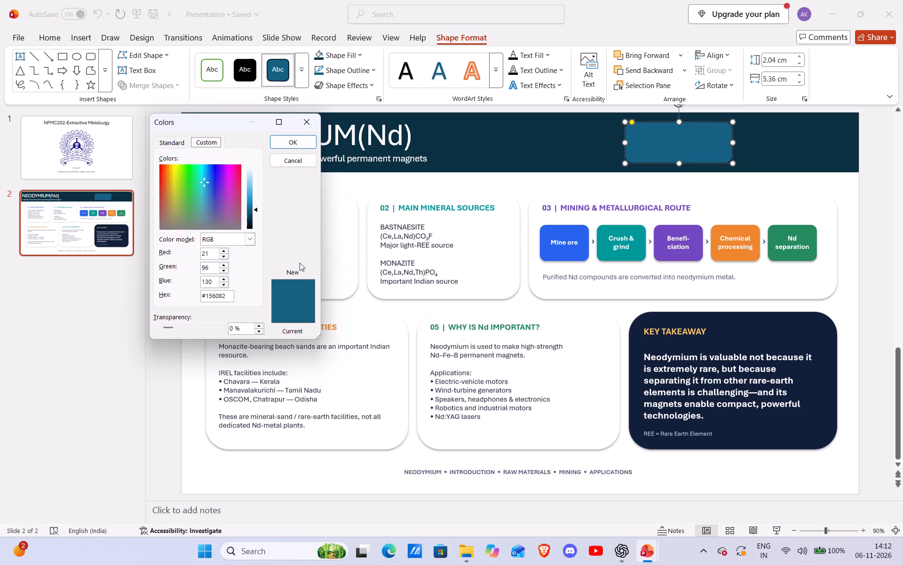
pyautogui.click(204, 178)
pyautogui.click(207, 176)
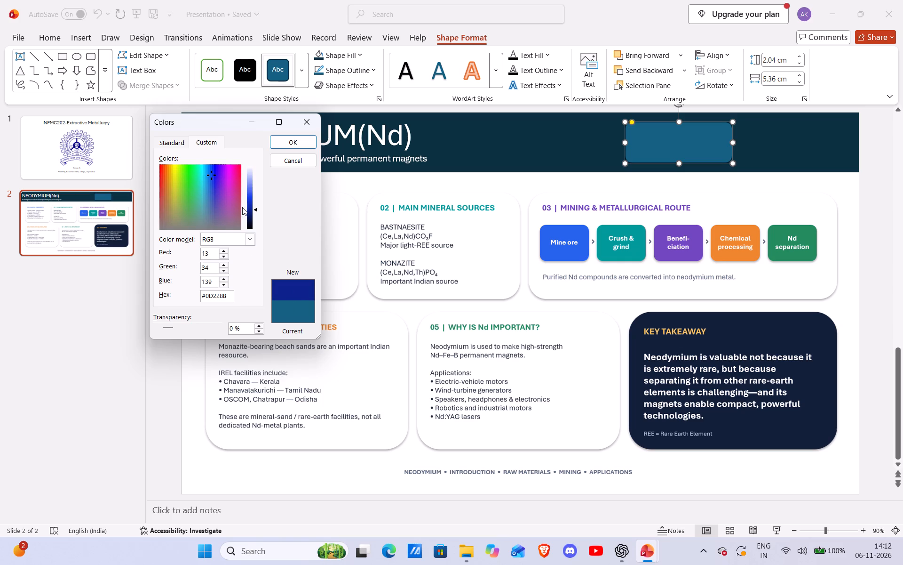
pyautogui.moveTo(255, 208); pyautogui.dragTo(256, 200)
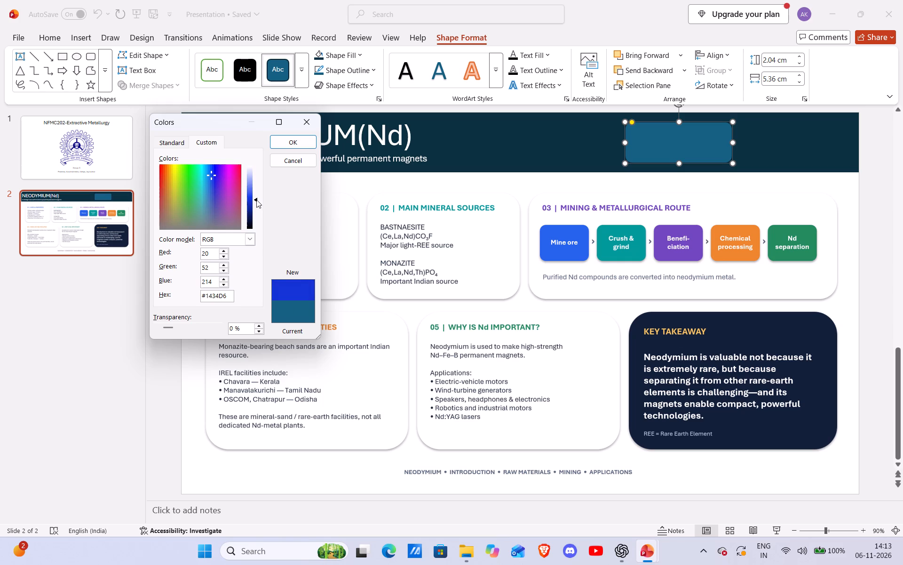
pyautogui.moveTo(256, 200); pyautogui.dragTo(258, 186)
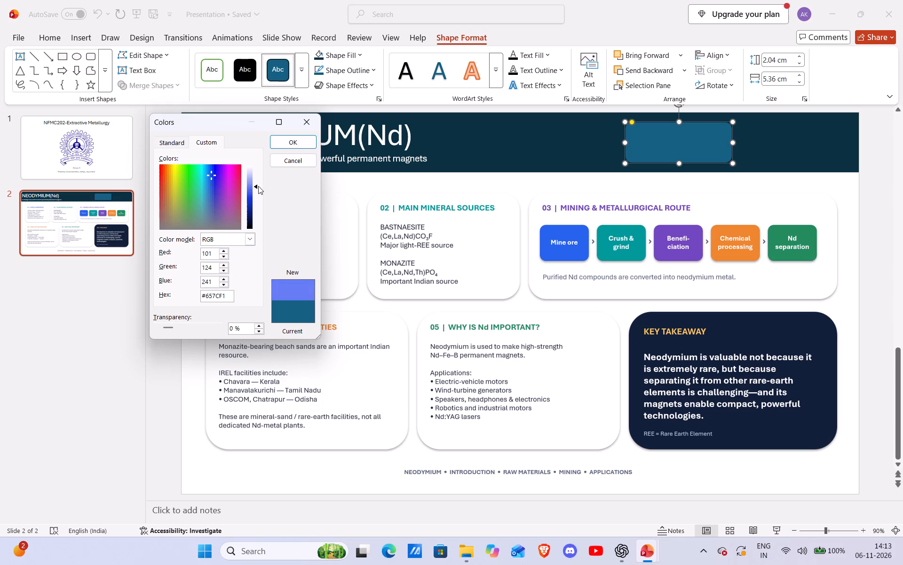
pyautogui.moveTo(258, 186); pyautogui.dragTo(260, 195)
pyautogui.click(299, 145)
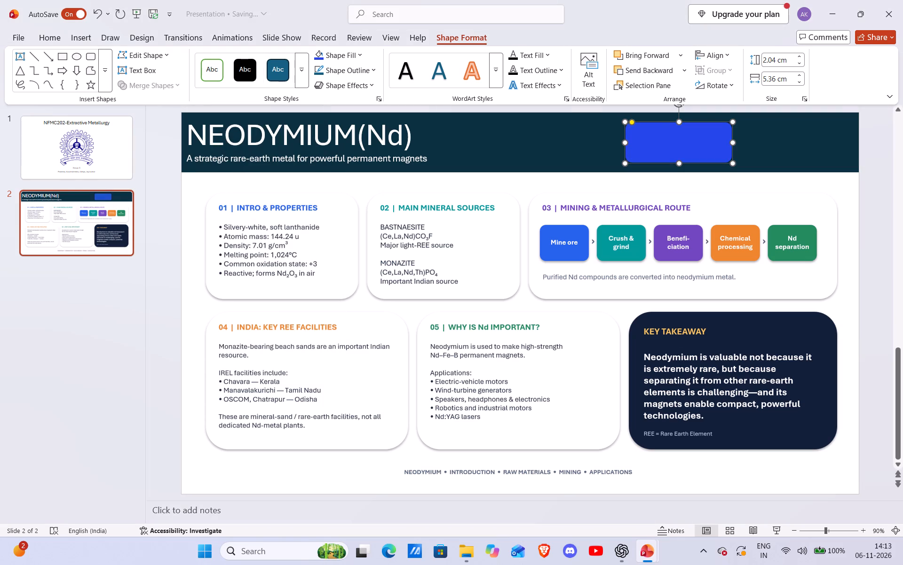
# Fine-tune the rounded rectangle's custom fill to the slightly darker blue #2143EB.
pyautogui.click(648, 145)
pyautogui.rightClick(672, 132)
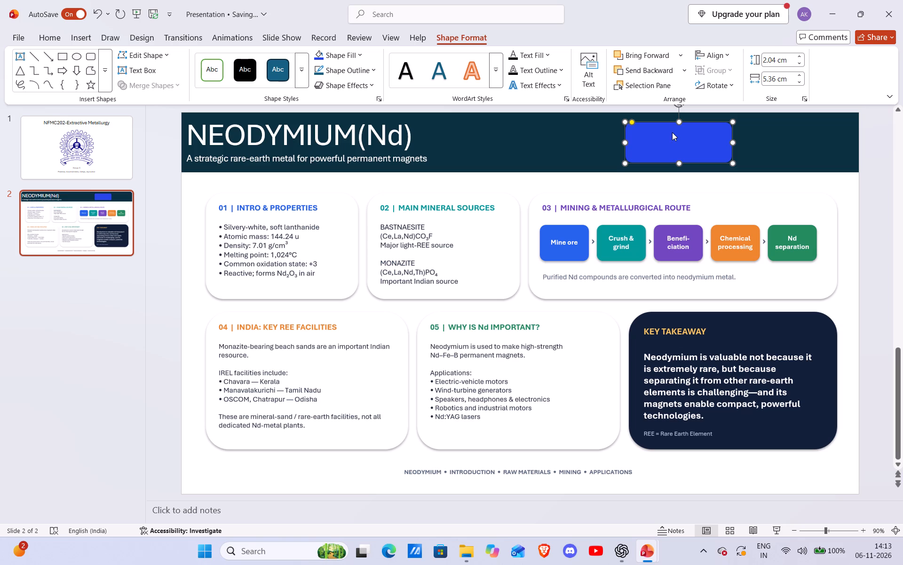
pyautogui.click(719, 93)
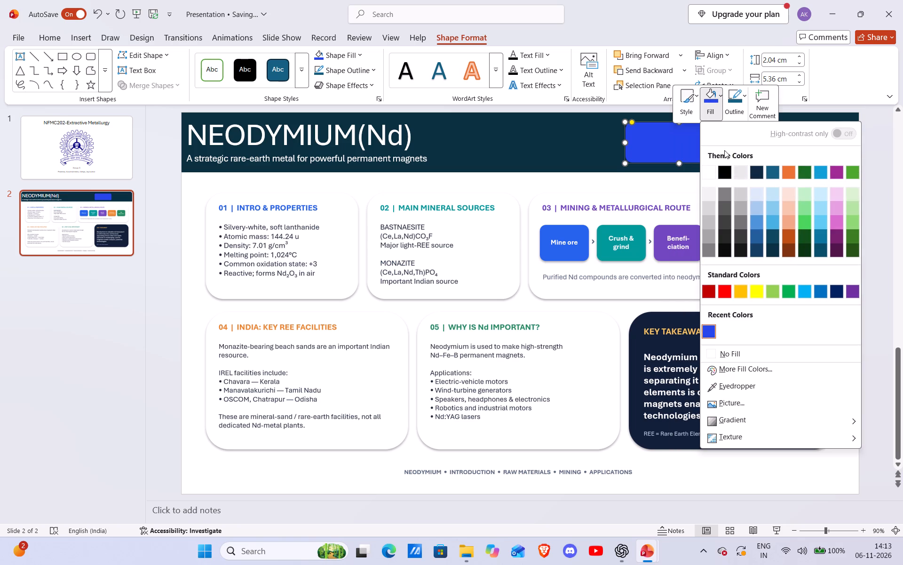
pyautogui.click(725, 369)
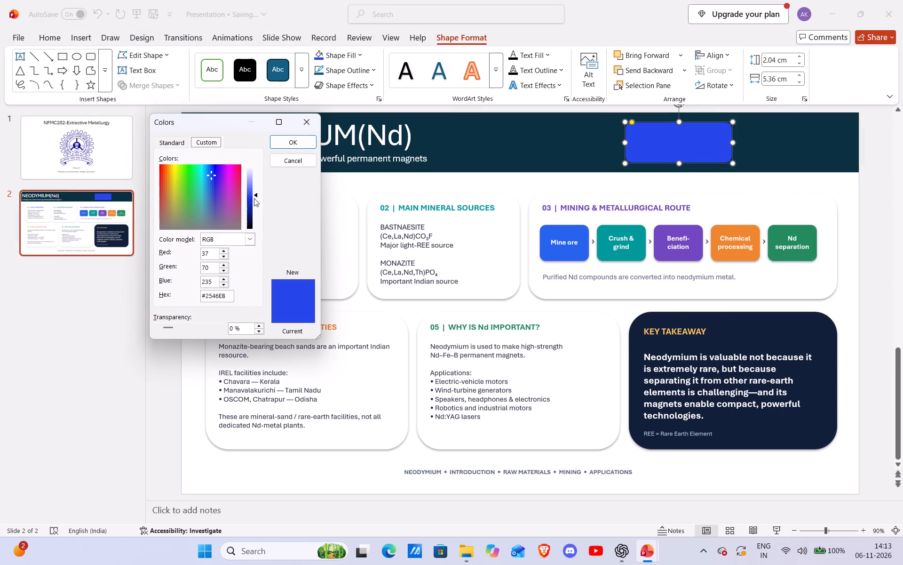
pyautogui.click(255, 194)
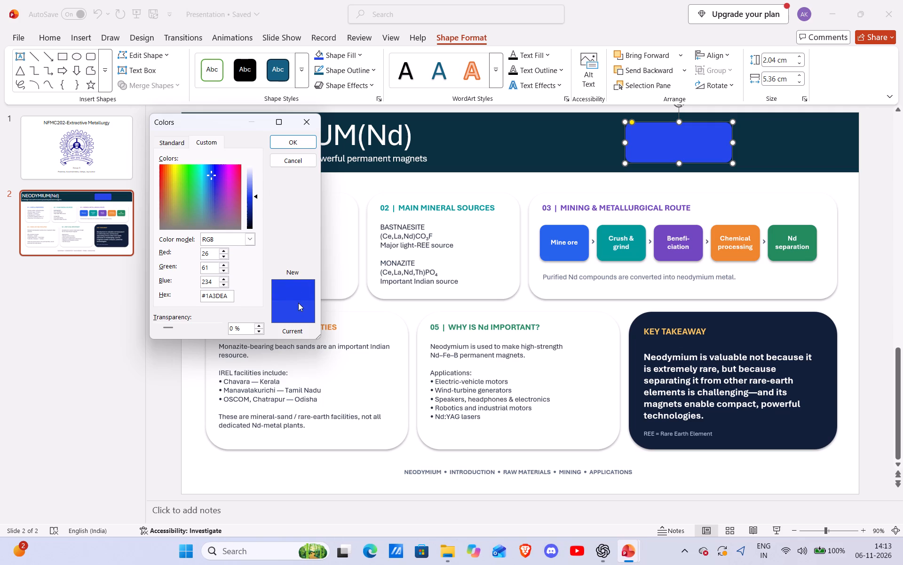
pyautogui.click(288, 287)
pyautogui.click(254, 196)
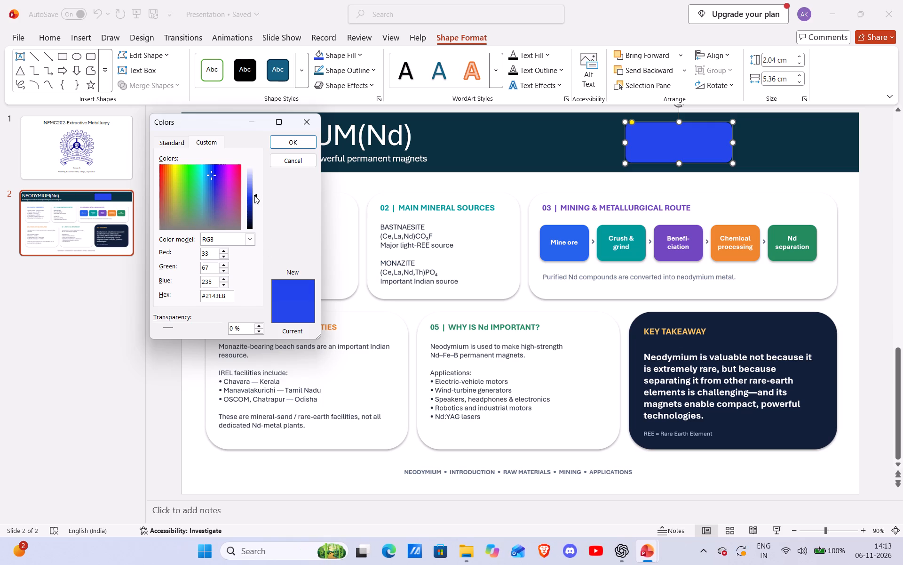
pyautogui.click(298, 142)
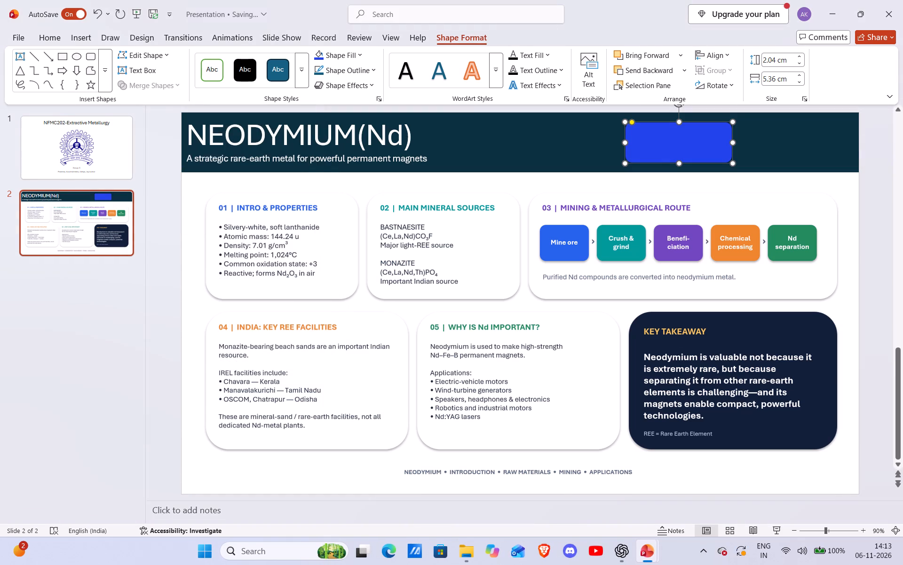
# Enter the text "ATOMIC NO.60" inside the blue rounded rectangle.
pyautogui.click(676, 131)
pyautogui.click(649, 145)
pyautogui.rightClick(649, 145)
pyautogui.click(639, 139)
pyautogui.write('ATOMIC')
pyautogui.press('space')
pyautogui.write('NO')
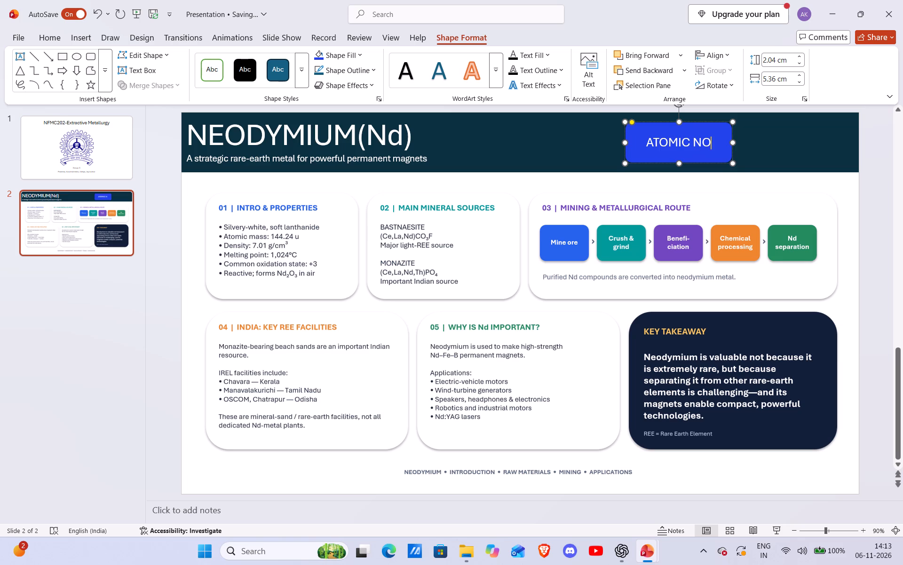
pyautogui.press('.')
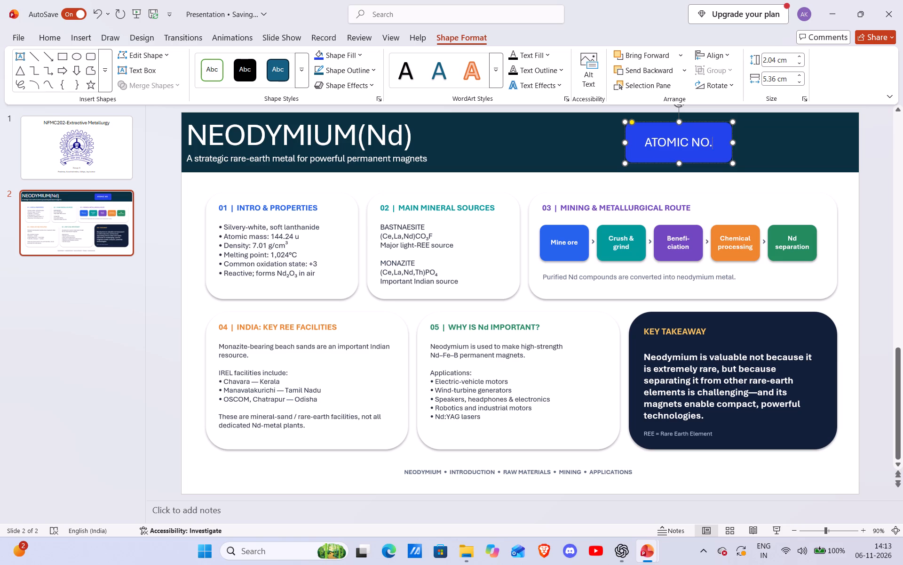
pyautogui.press('6')
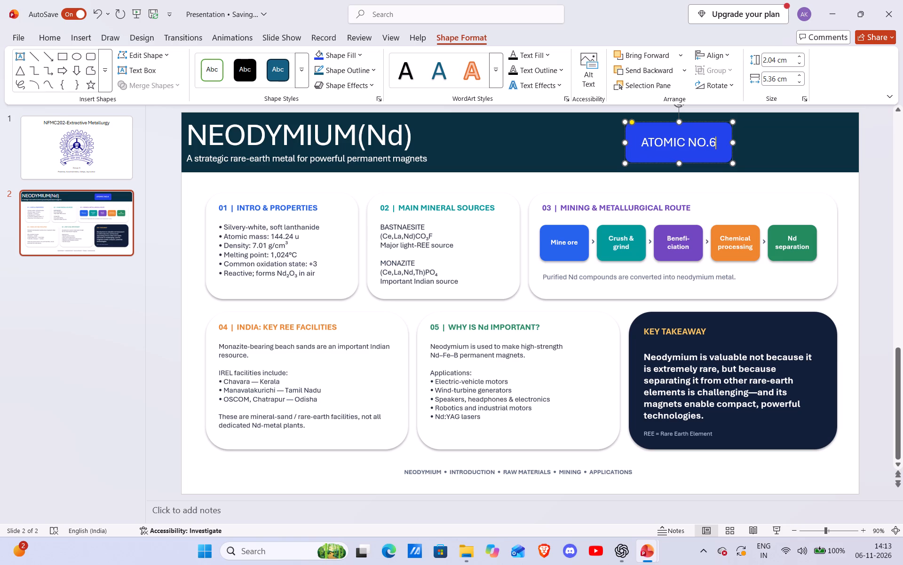
pyautogui.press('0')
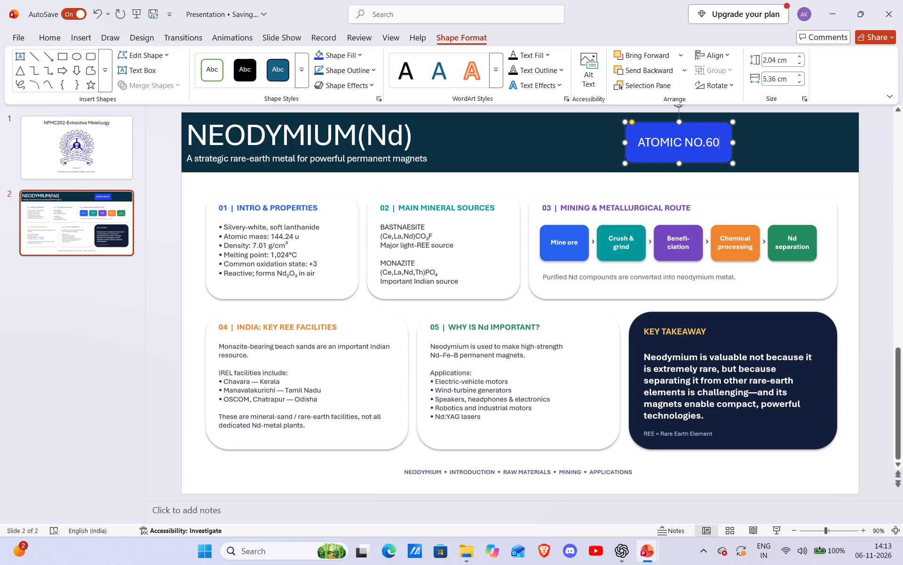
# Move the ATOMIC NO.60 badge along the title band closer to the slide's right edge, keeping it at the same height.
pyautogui.moveTo(731, 137); pyautogui.dragTo(784, 138)
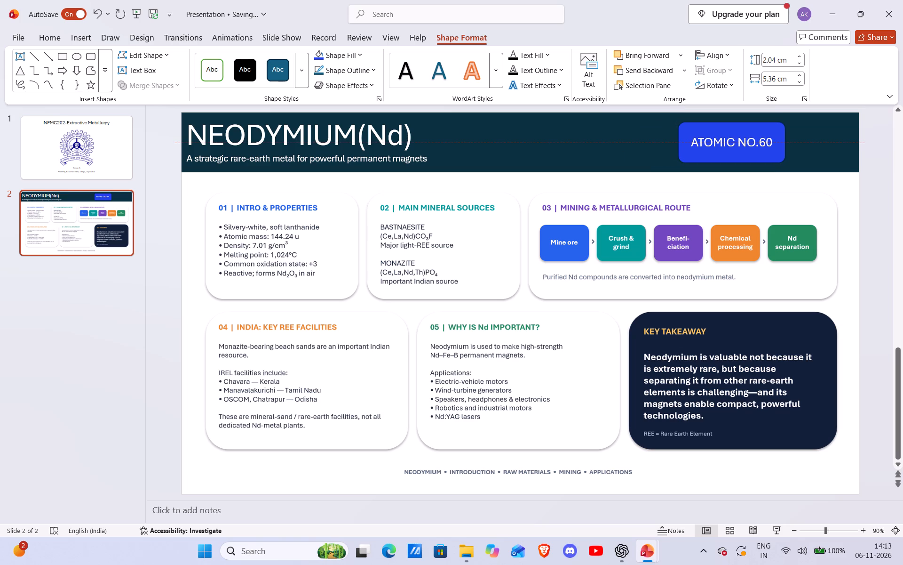
pyautogui.moveTo(784, 138); pyautogui.dragTo(789, 137)
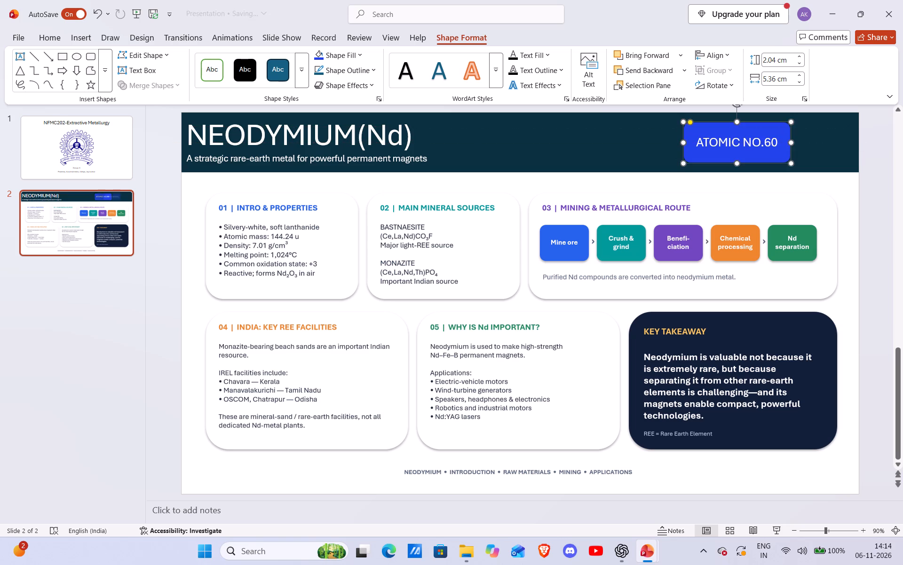
pyautogui.click(627, 153)
pyautogui.click(494, 190)
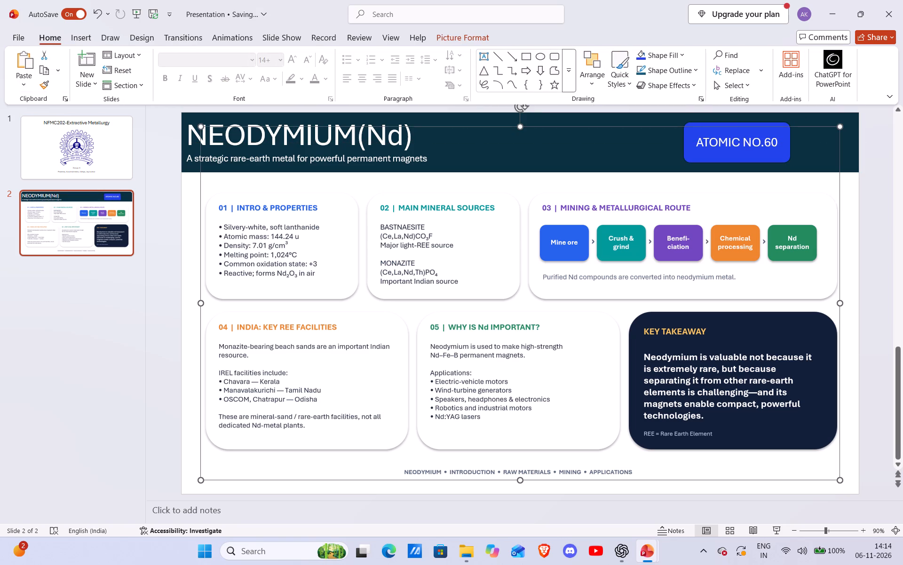
# Add a new slide after the Neodymium slide.
pyautogui.click(140, 278)
pyautogui.rightClick(104, 296)
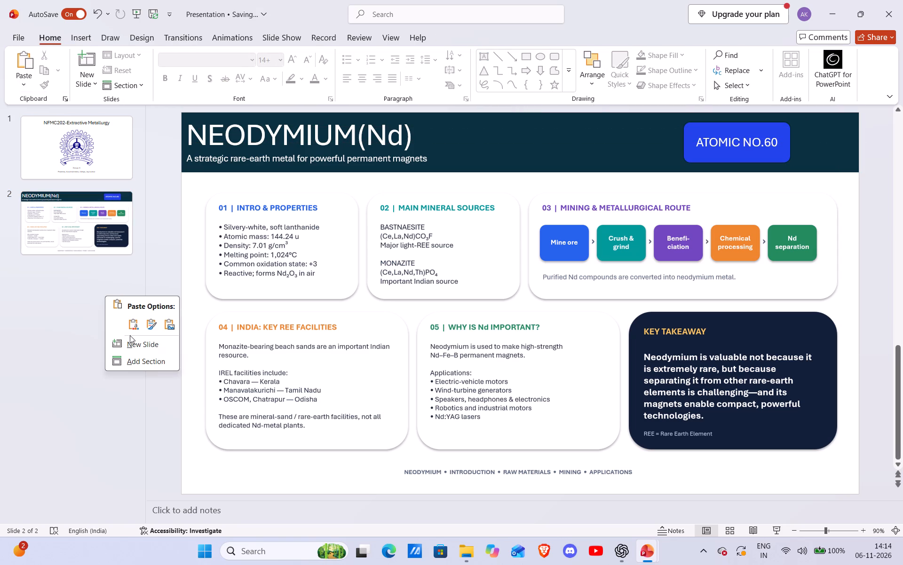
pyautogui.click(135, 344)
# Review the three slides, comparing the cover slide, the Neodymium summary with its title band and badge, and the new slide.
pyautogui.click(74, 220)
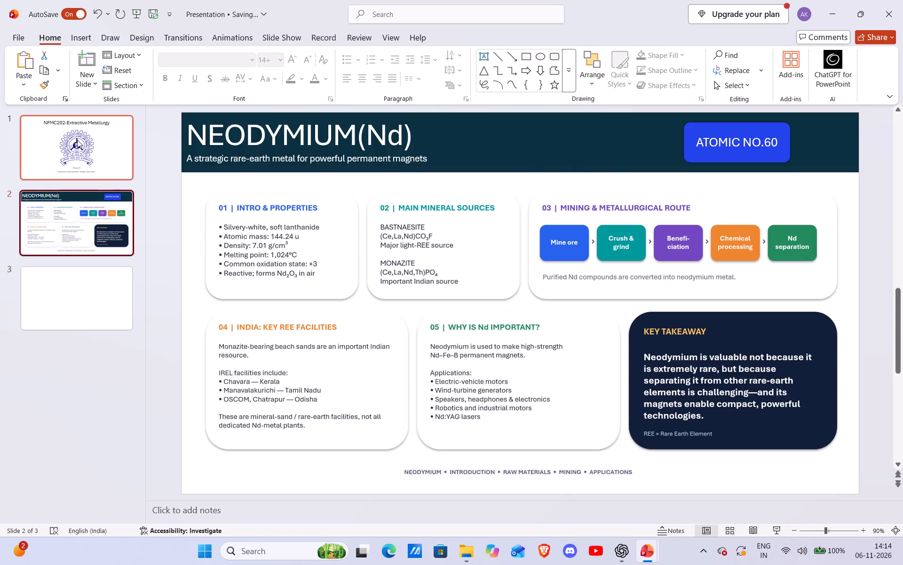
pyautogui.click(78, 138)
pyautogui.click(66, 212)
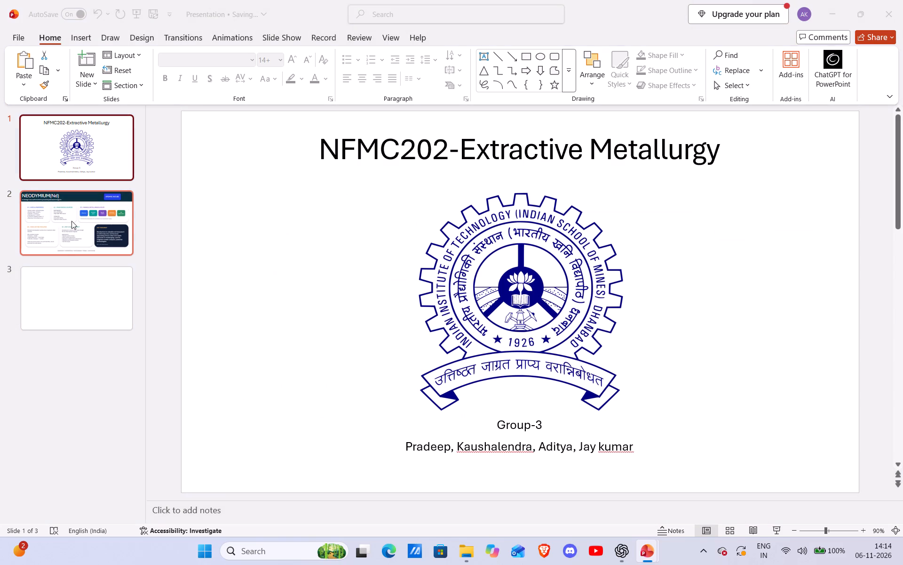
pyautogui.click(71, 221)
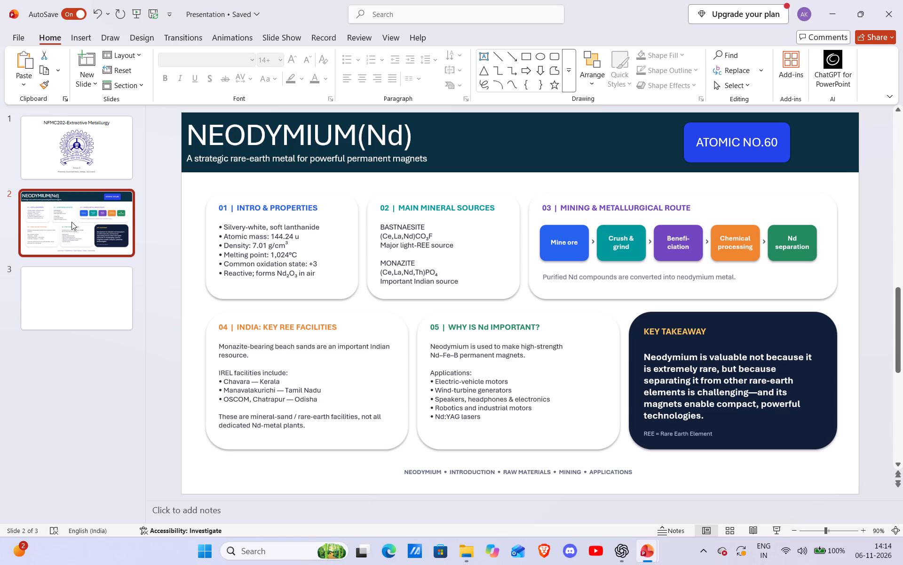
pyautogui.click(314, 142)
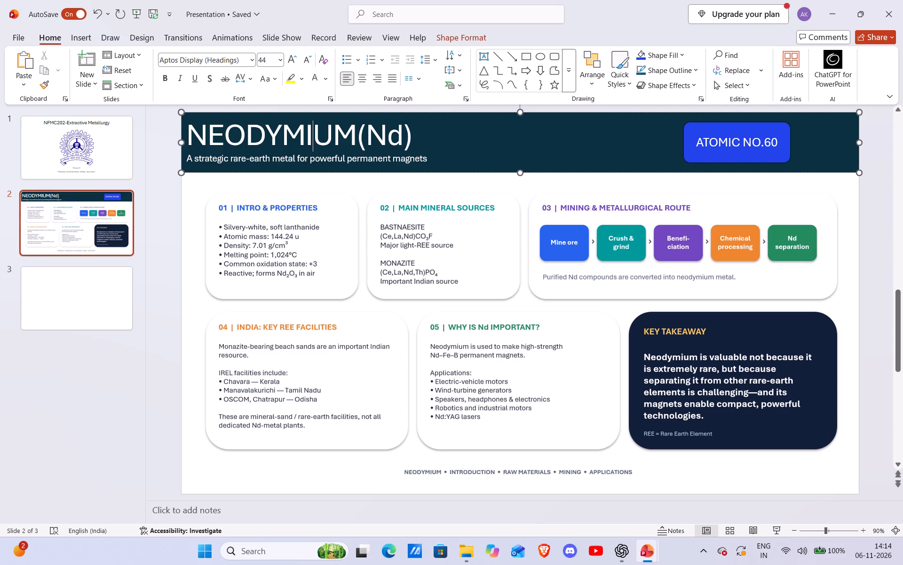
pyautogui.click(700, 135)
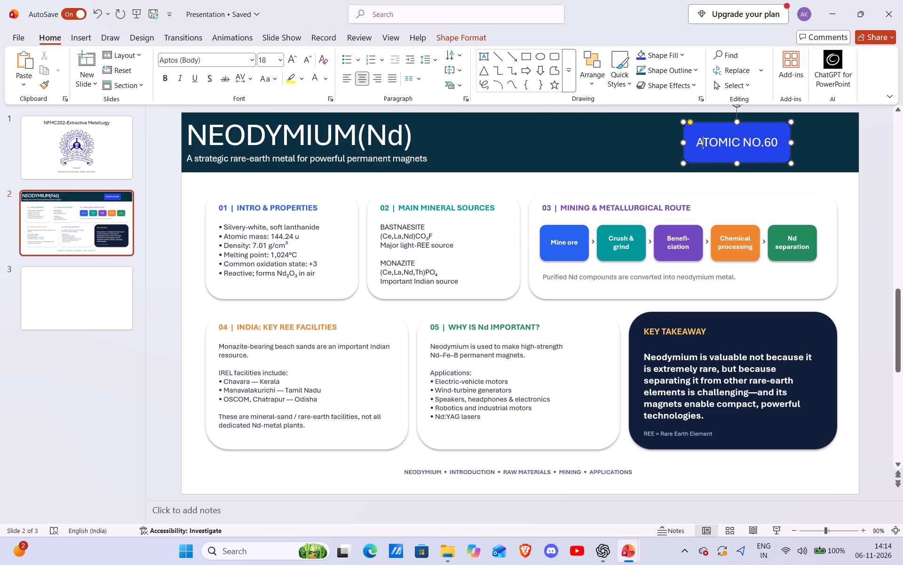
pyautogui.click(371, 156)
pyautogui.click(80, 135)
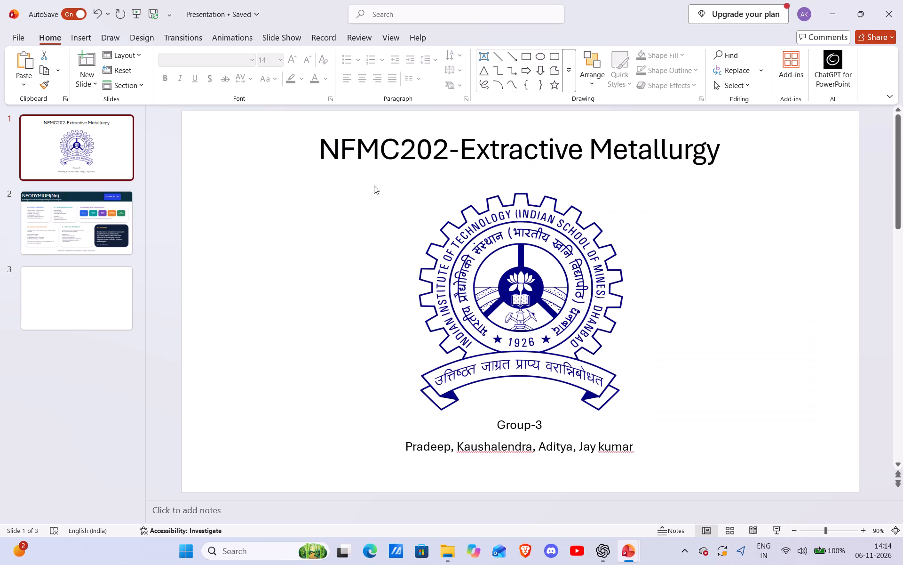
pyautogui.click(472, 245)
pyautogui.click(471, 149)
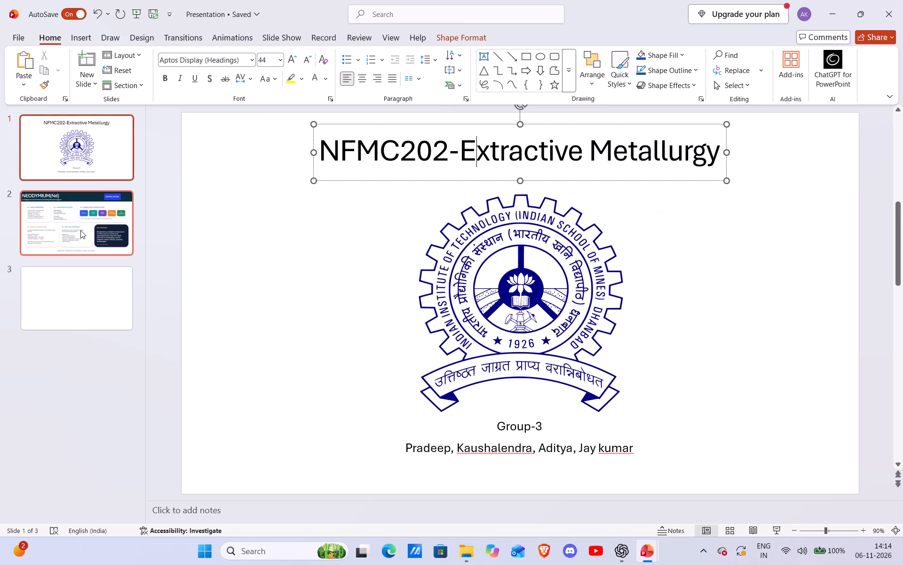
pyautogui.click(75, 234)
pyautogui.click(74, 153)
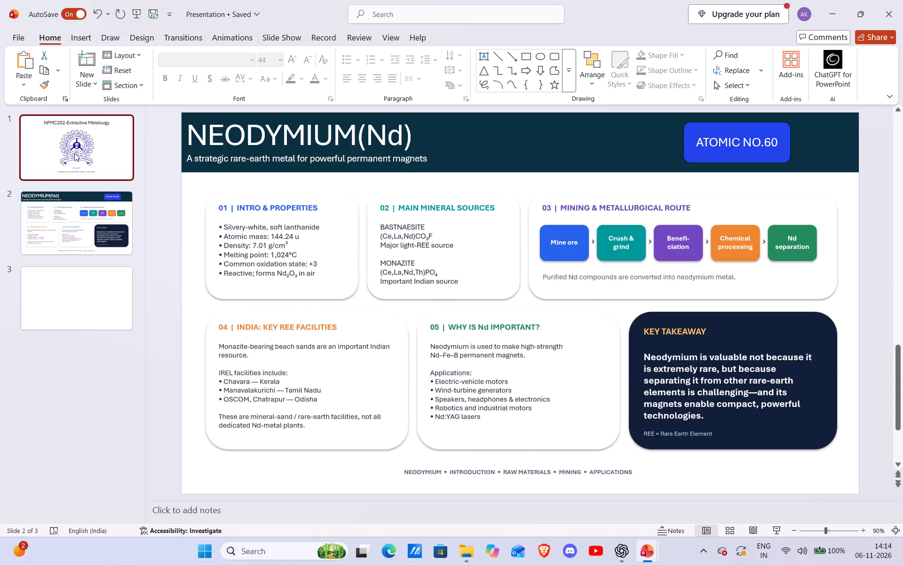
pyautogui.click(83, 276)
pyautogui.click(76, 222)
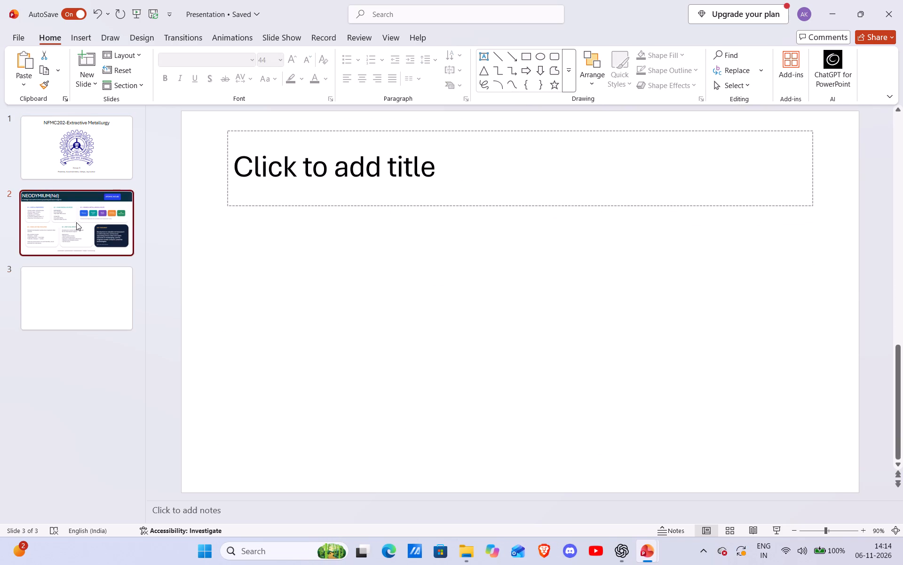
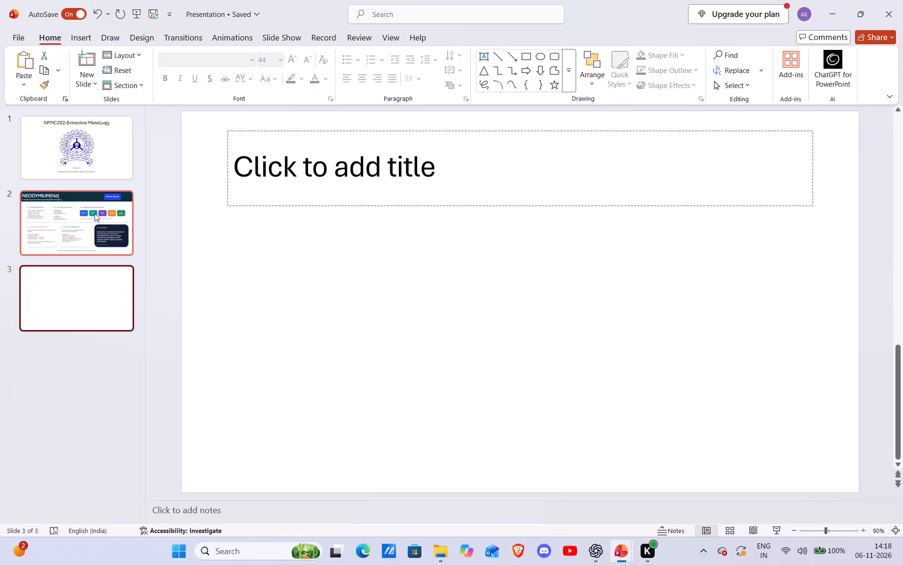
# Go back to the Neodymium summary on slide 2 to view its content.
pyautogui.click(87, 214)
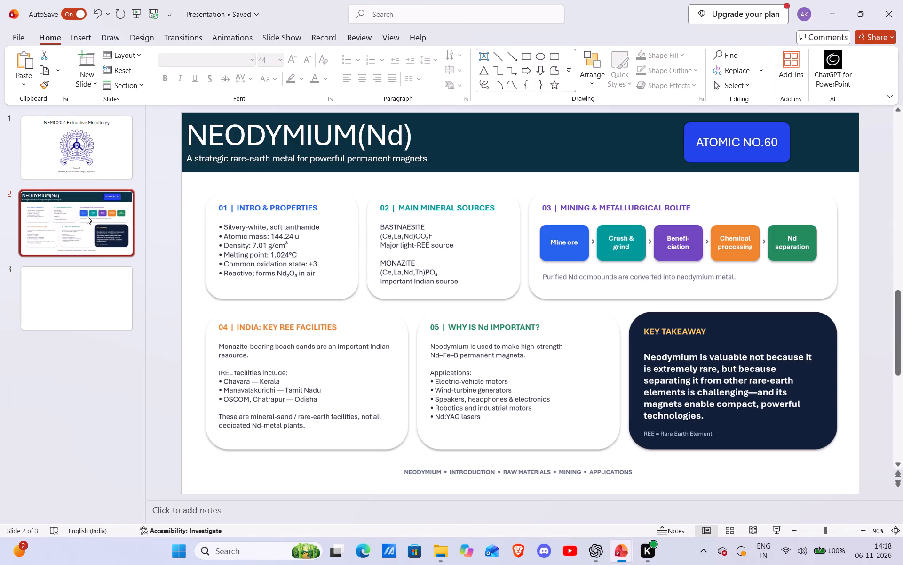
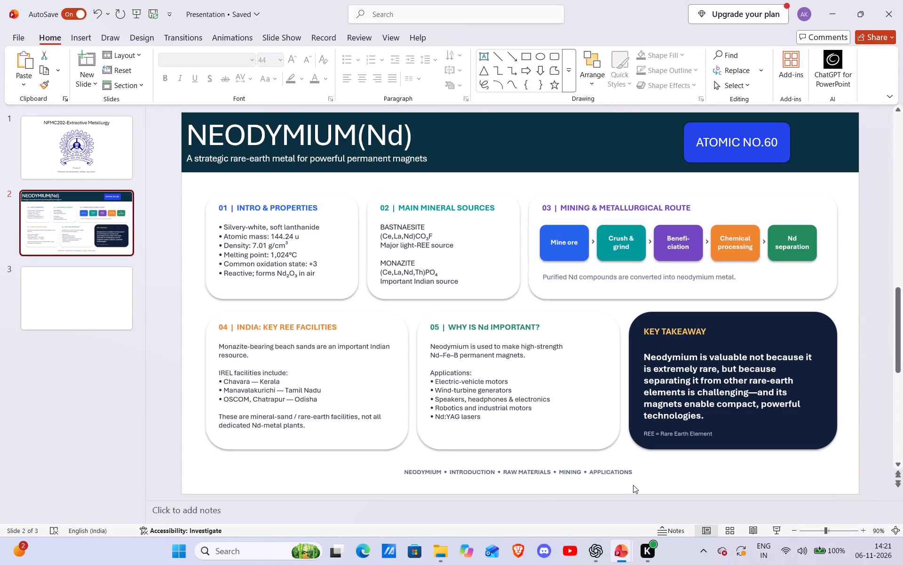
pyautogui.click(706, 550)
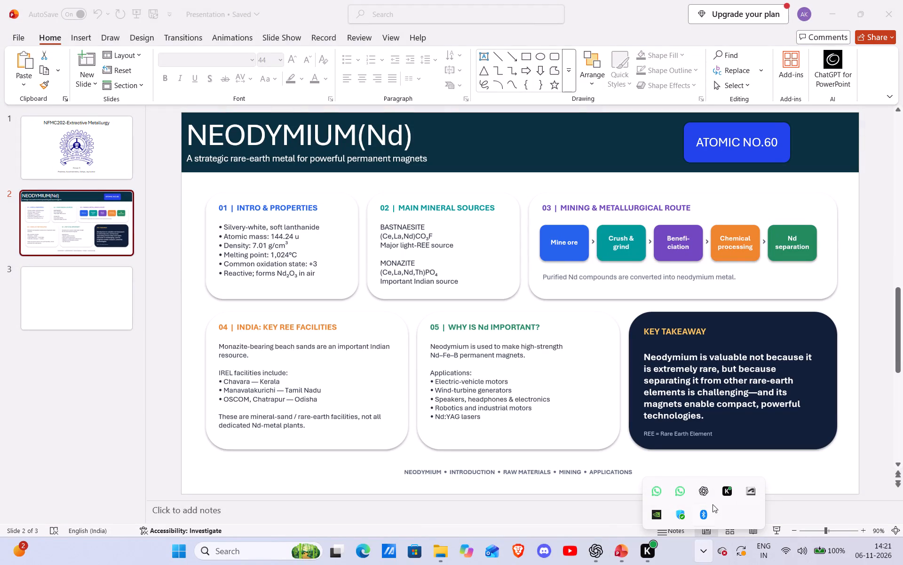
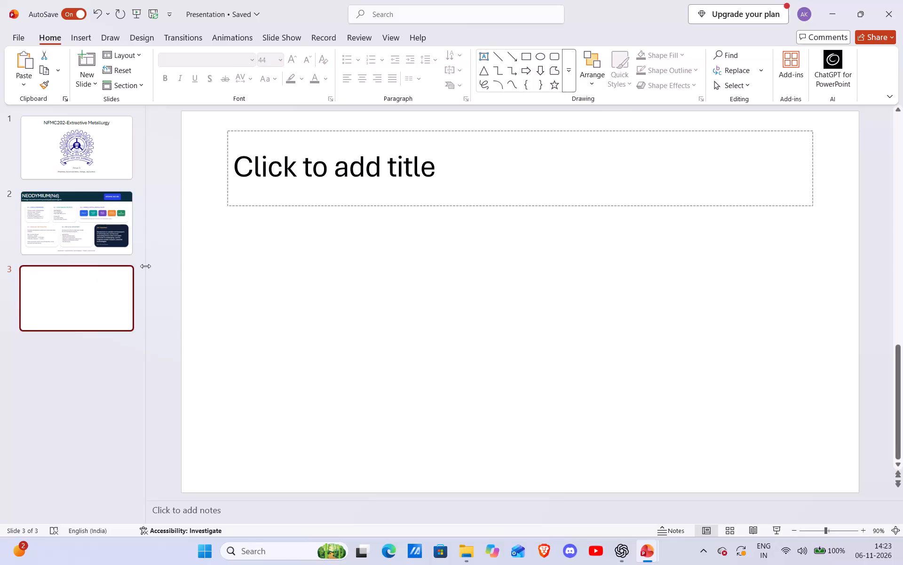
# Go back to slide 2 with the Neodymium summary.
pyautogui.click(82, 214)
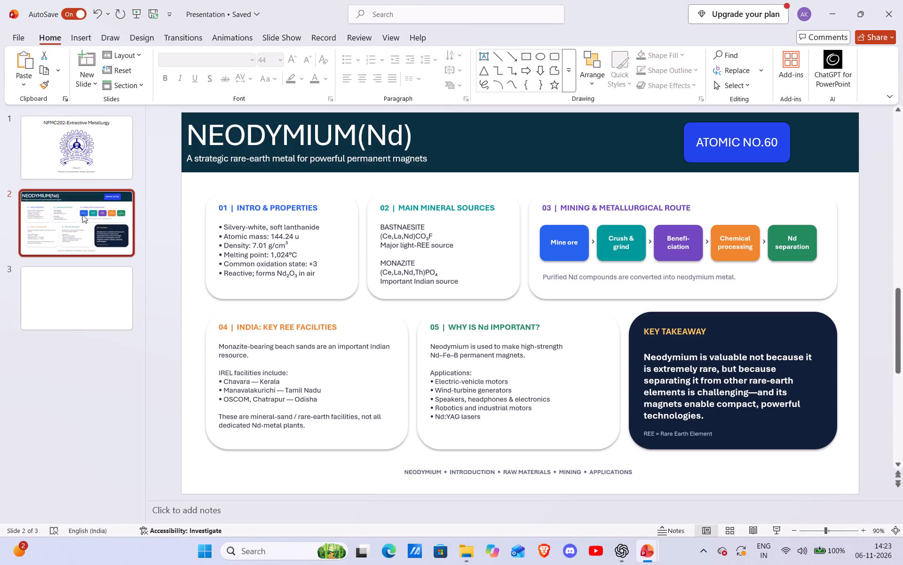
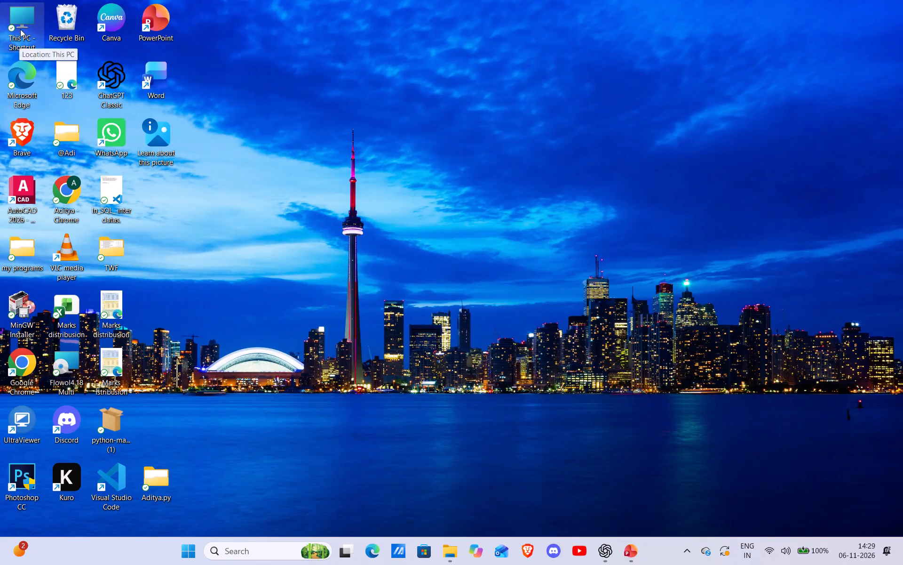
# Open the 01_Modern_Neodymium_Extraction_Bastnaesite presentation from the Downloads folder in File Explorer.
pyautogui.click(21, 25)
pyautogui.click(21, 25)
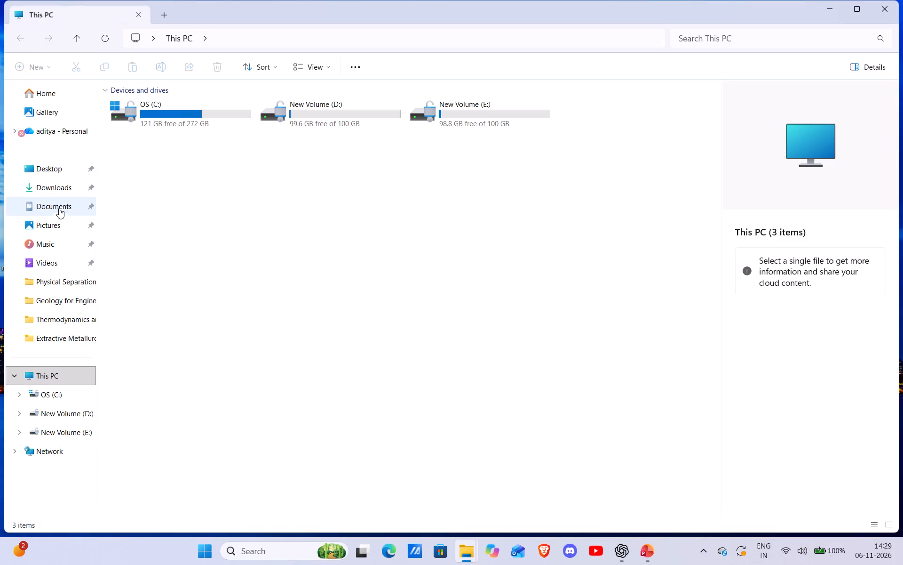
pyautogui.click(63, 194)
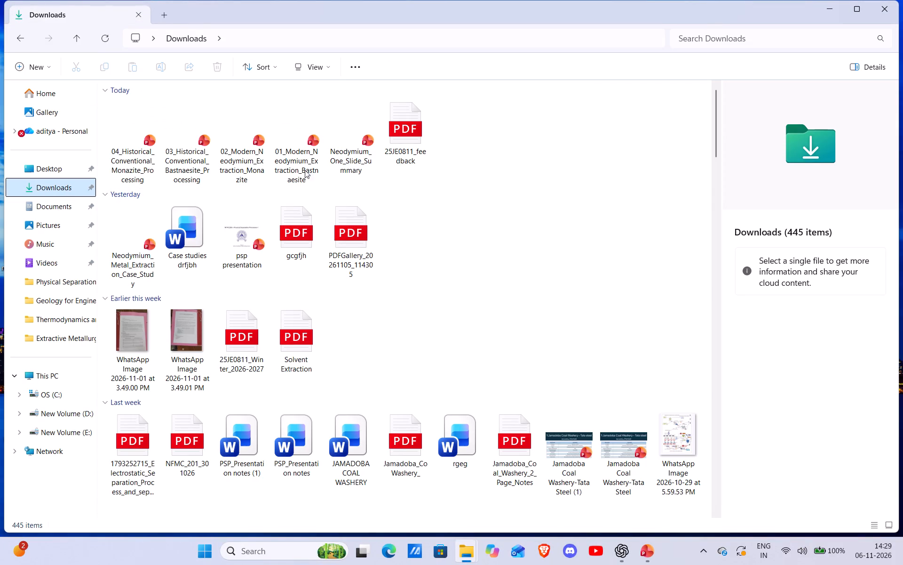
pyautogui.click(291, 151)
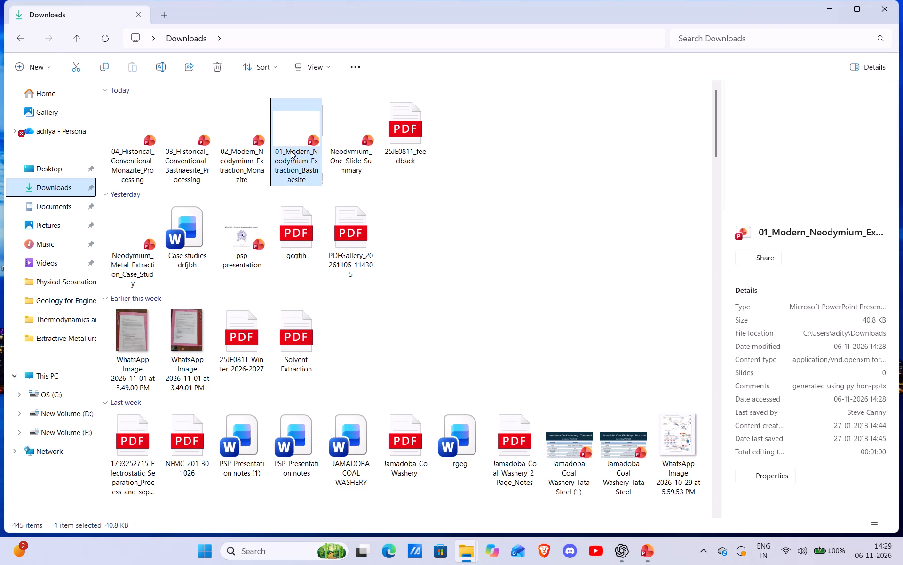
pyautogui.doubleClick(291, 151)
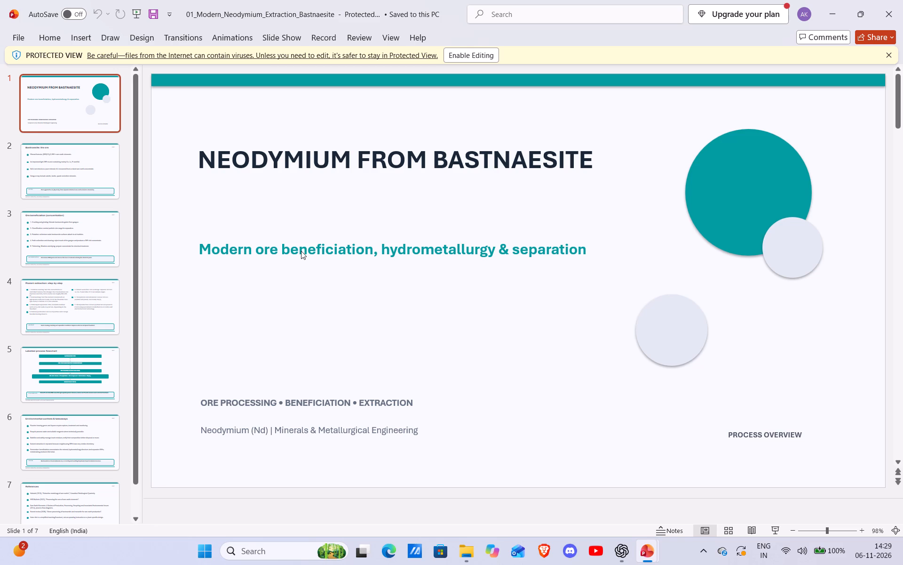
# Look over the opening slides of the bastnaesite presentation and go to slide 2, "Bastnaesite: the ore".
pyautogui.scroll(-1, 474, 276)
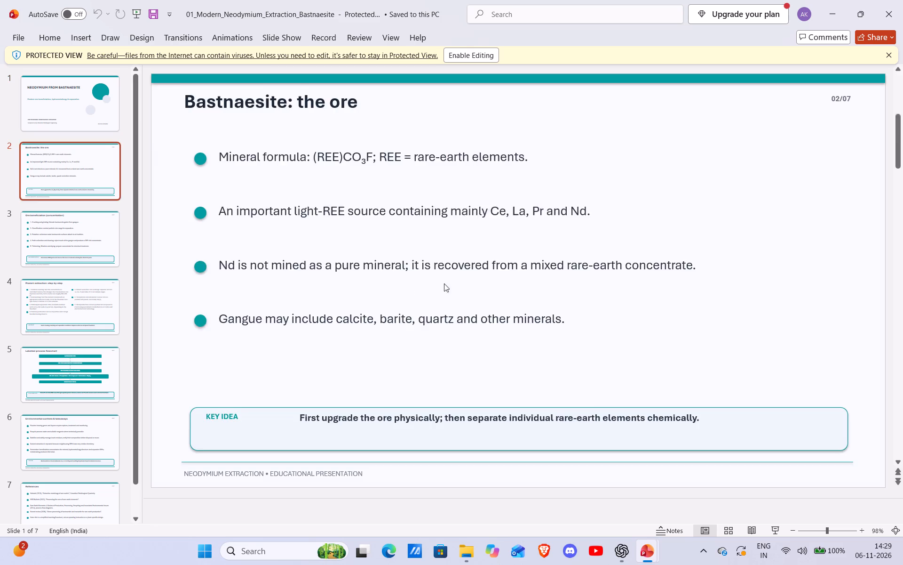
pyautogui.scroll(-1, 444, 283)
pyautogui.scroll(4, 371, 282)
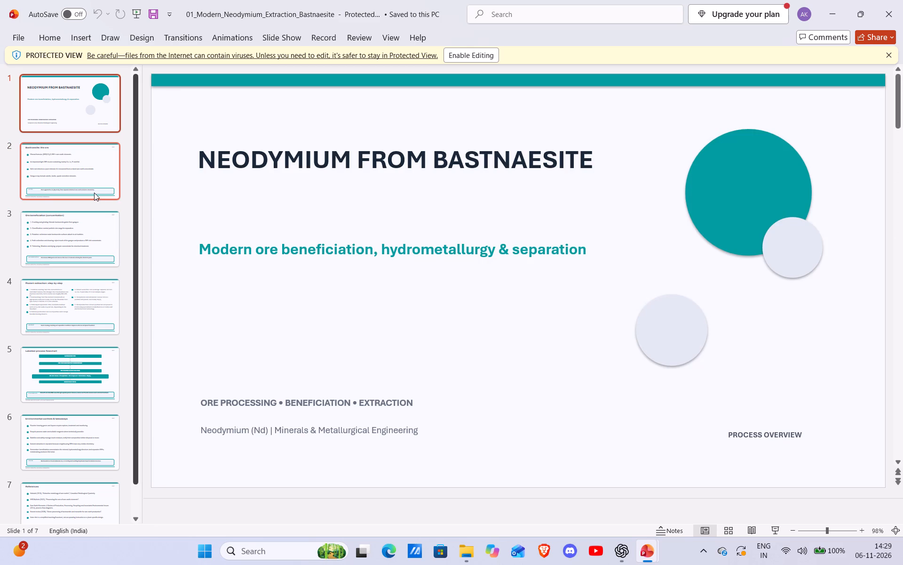
pyautogui.click(92, 185)
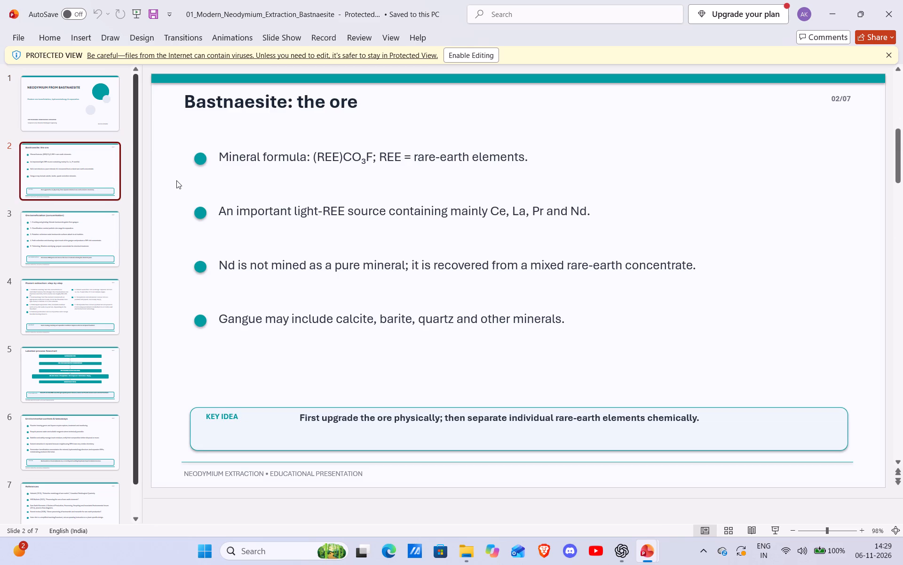
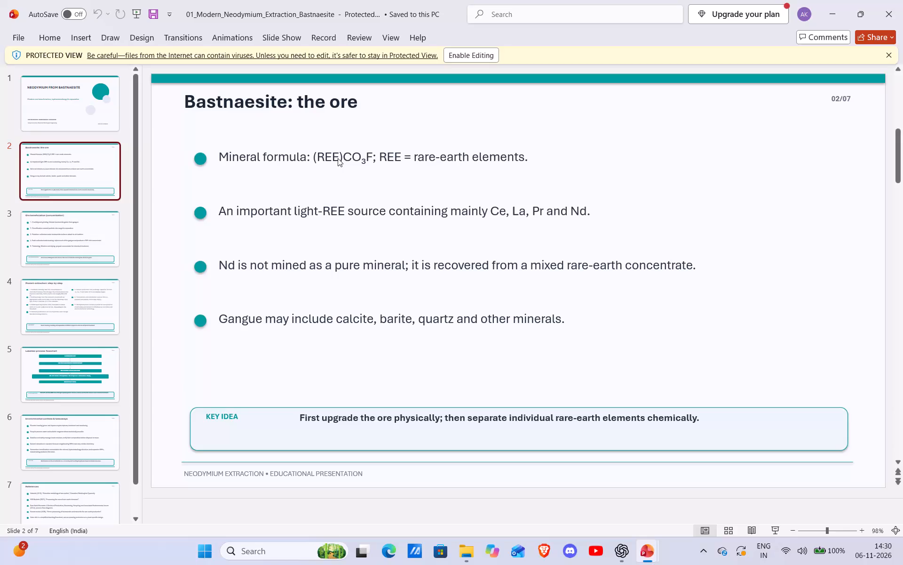
# Go to slide 3 of the bastnaesite presentation, "Ore beneficiation (concentration)", to review the concentration steps.
pyautogui.press('Down')
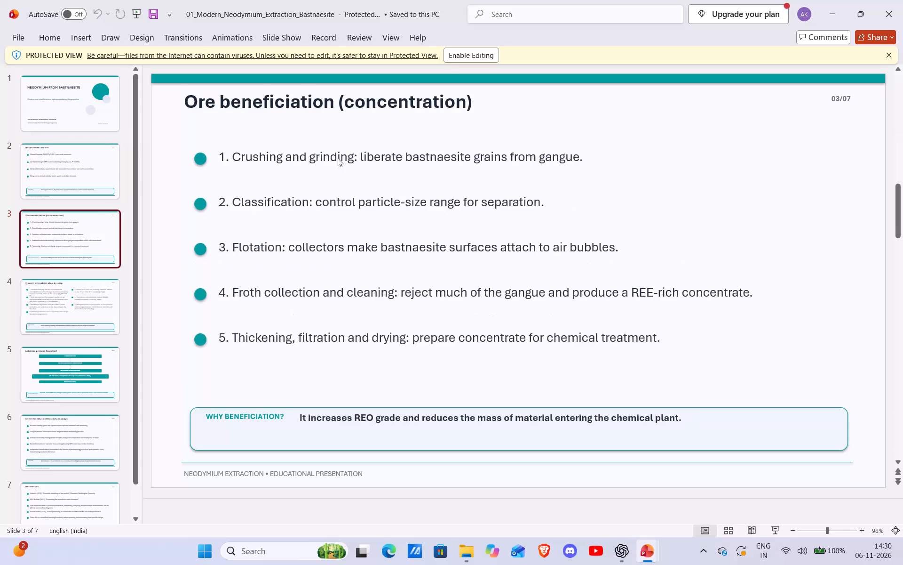
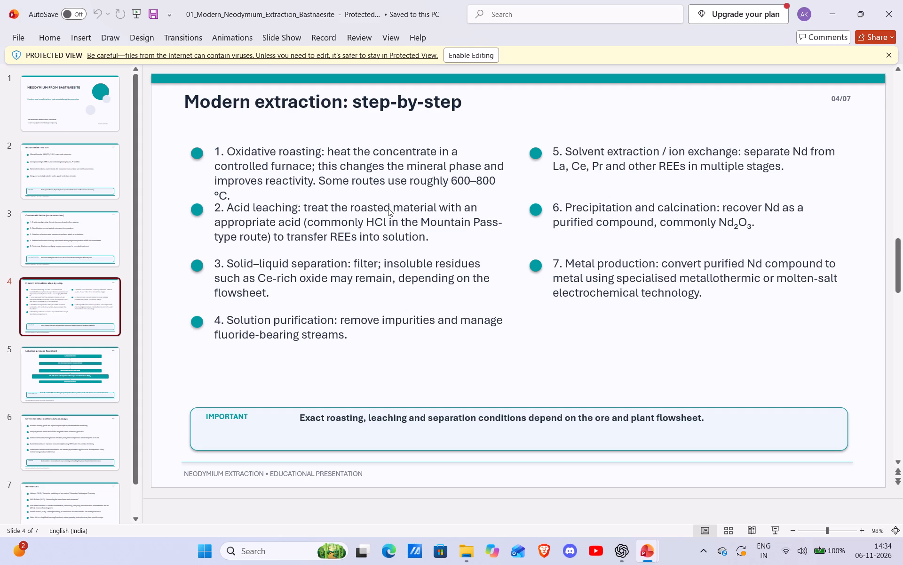
# Go to slide 5 of the bastnaesite presentation, "Labelled process flowchart", to review the extraction sequence.
pyautogui.click(71, 364)
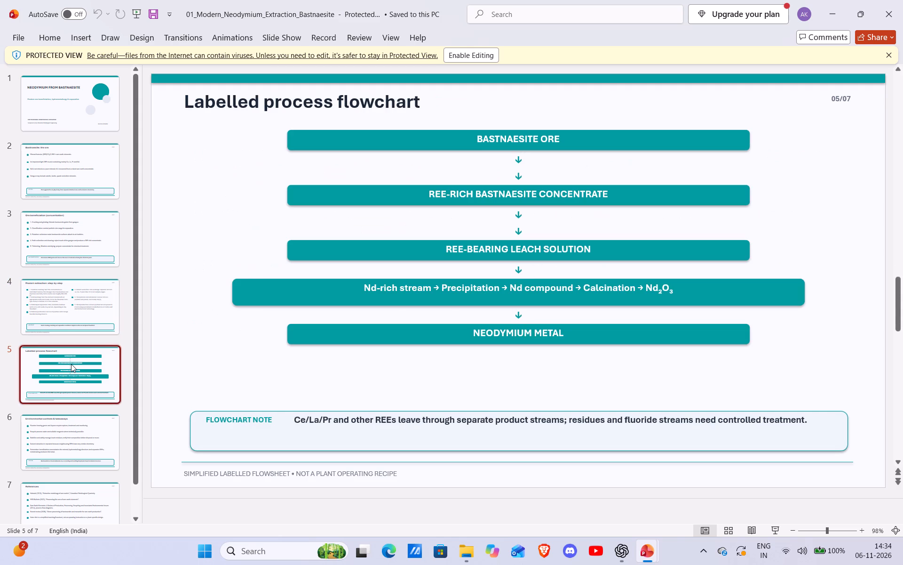
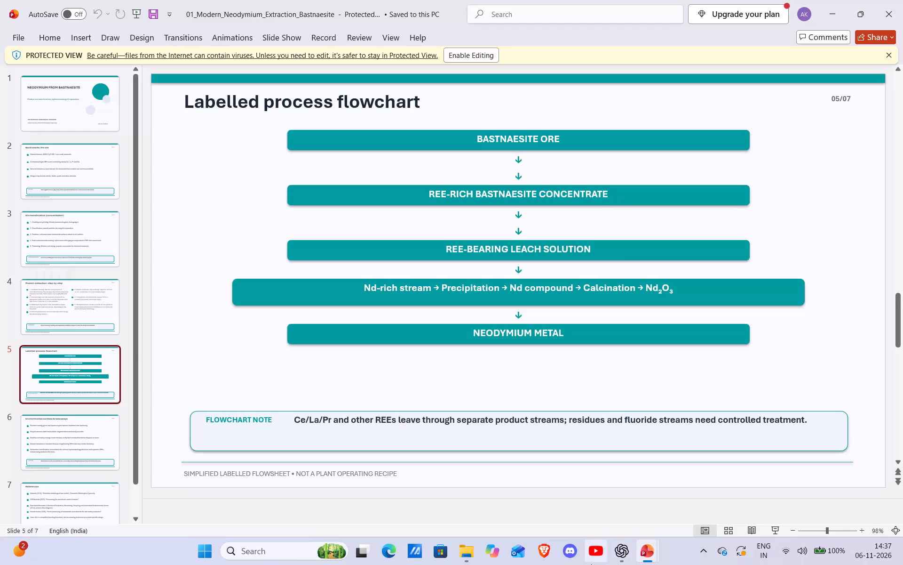
# Close the Neodymium_One_Slide_Summary presentation, leaving the NFMC202-Extractive Metallurgy group presentation in front.
pyautogui.click(643, 549)
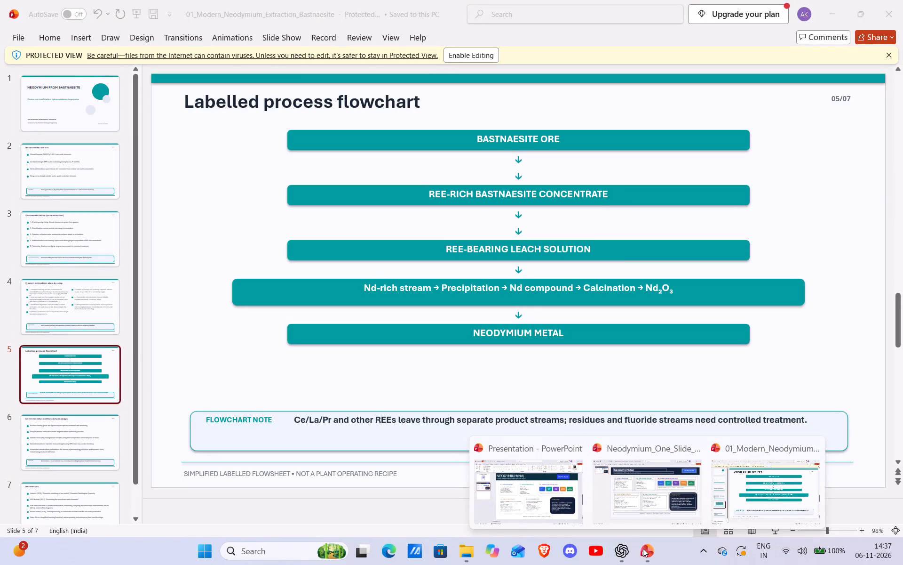
pyautogui.click(545, 491)
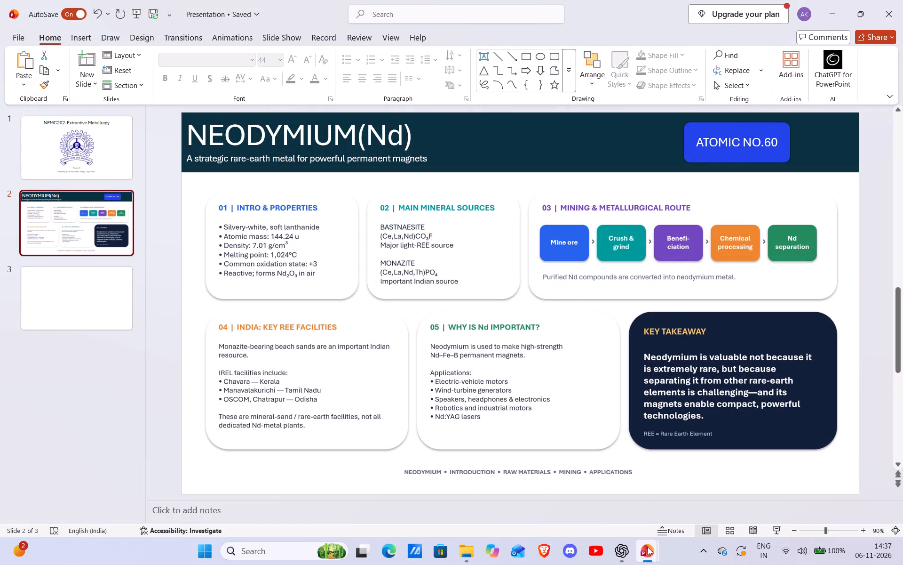
pyautogui.click(662, 496)
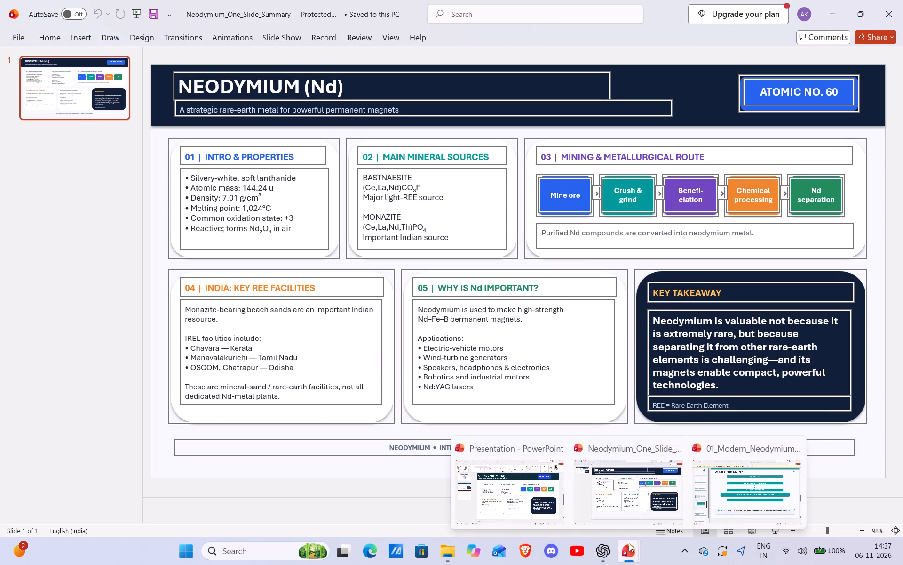
pyautogui.click(891, 10)
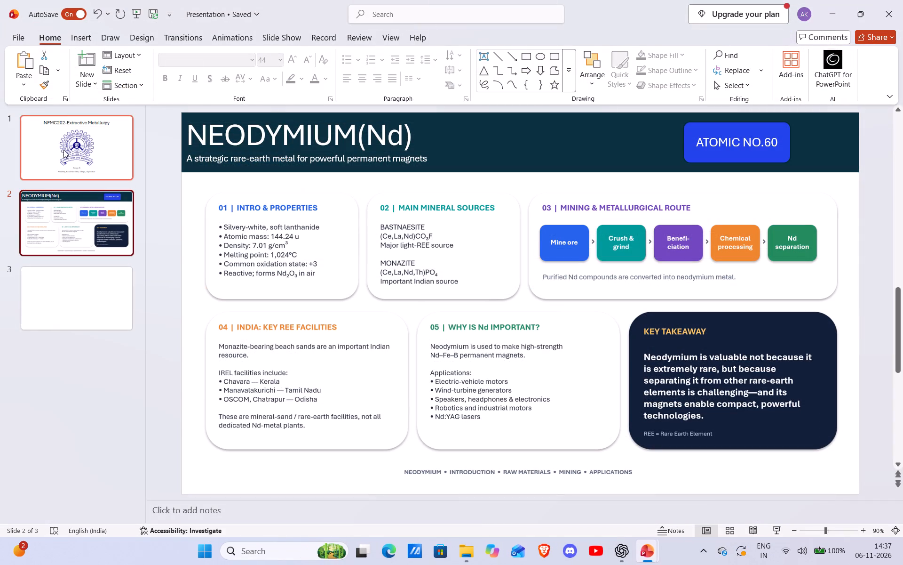
# Look through the group presentation's title and Neodymium summary slides, ending on the blank slide 3.
pyautogui.click(64, 150)
pyautogui.click(73, 206)
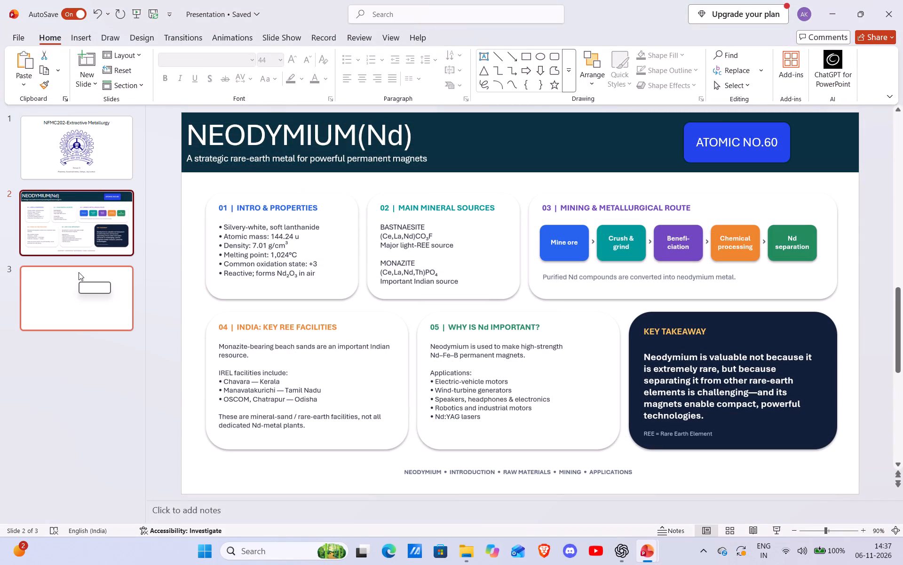
pyautogui.click(81, 270)
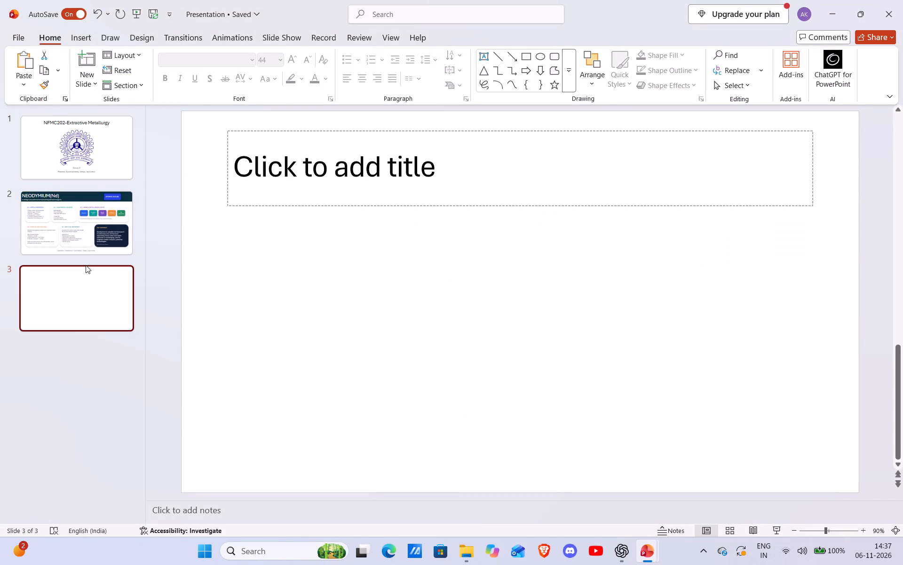
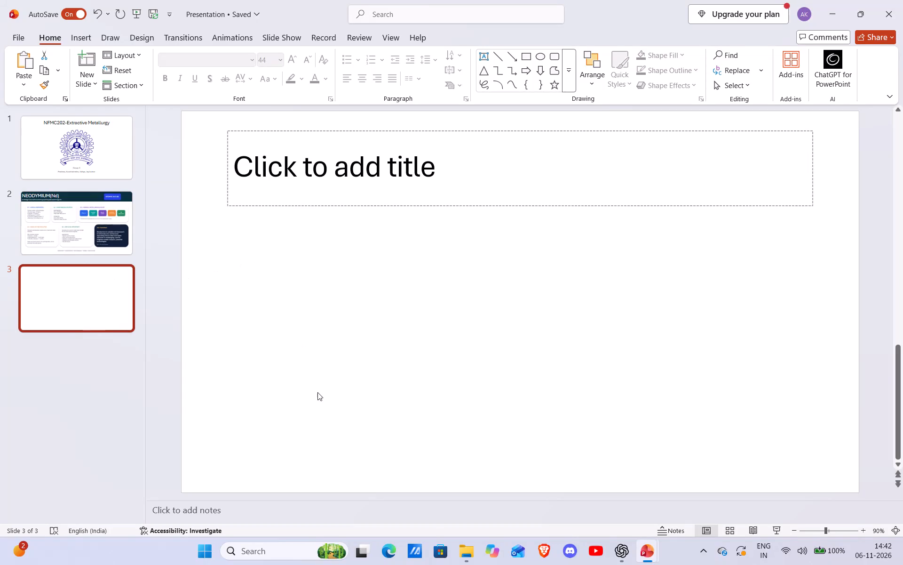
# Show the hidden background apps in the Windows notification area.
pyautogui.click(711, 558)
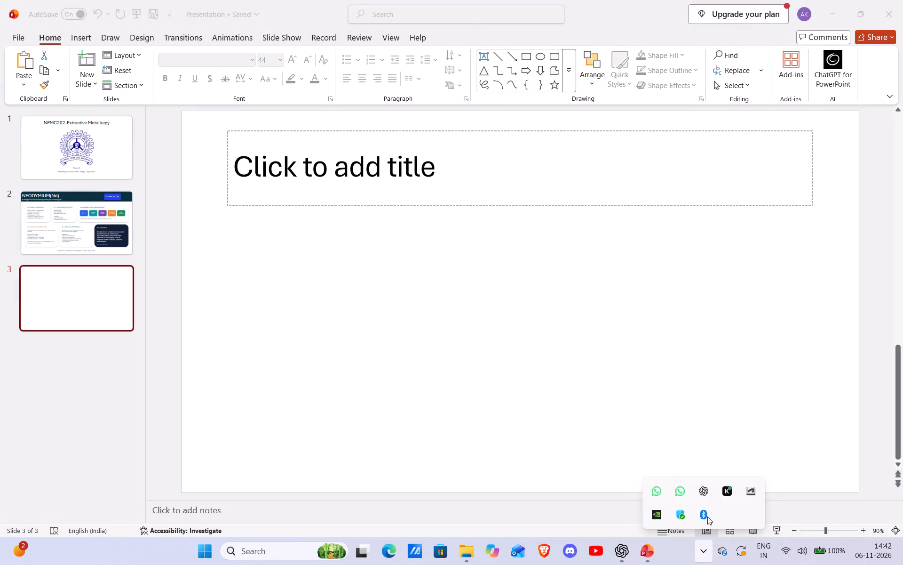